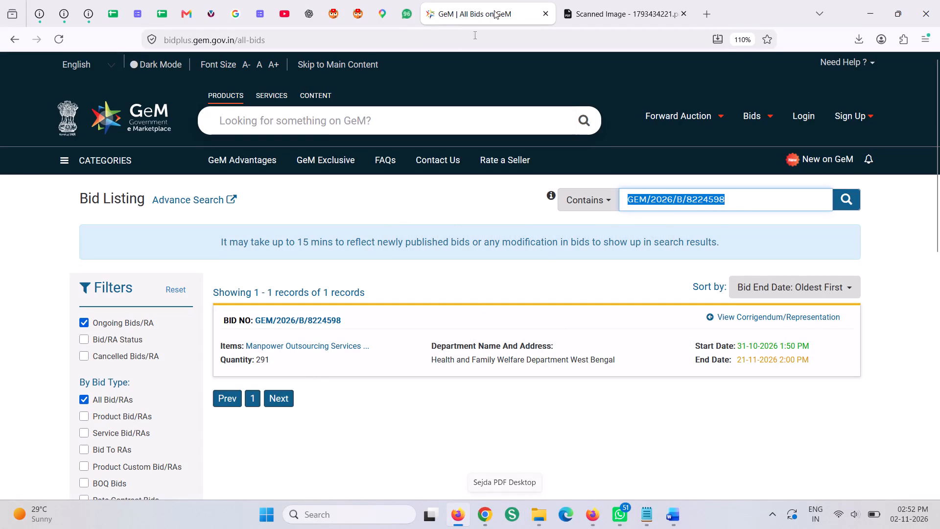
Create a folder named GEM2026B8224598 in DEV1 using the bid number copied from the bid listing, and open it.
left_click(517, 0)
left_click(607, 0)
scroll(548, 325, "up", 7)
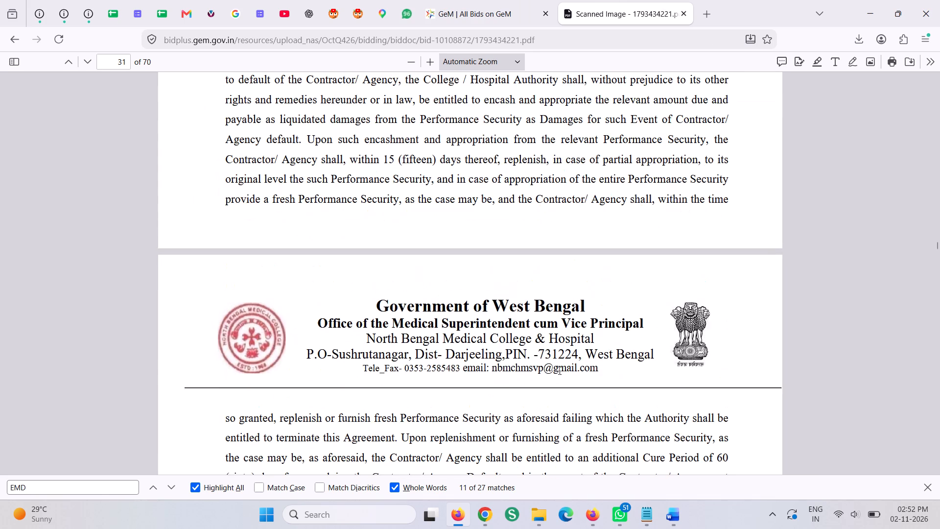
left_click(543, 519)
left_click(543, 519)
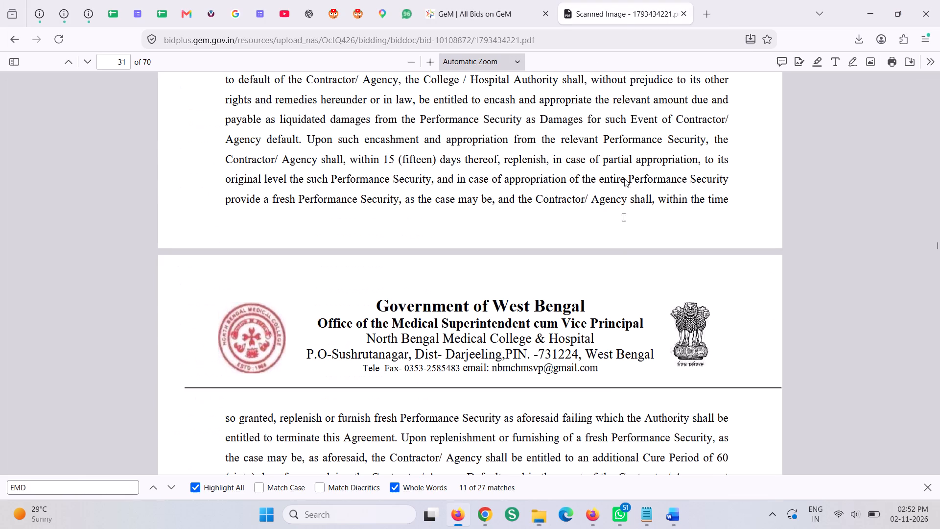
left_click(469, 0)
key("ctrl+c")
key("ctrl+c")
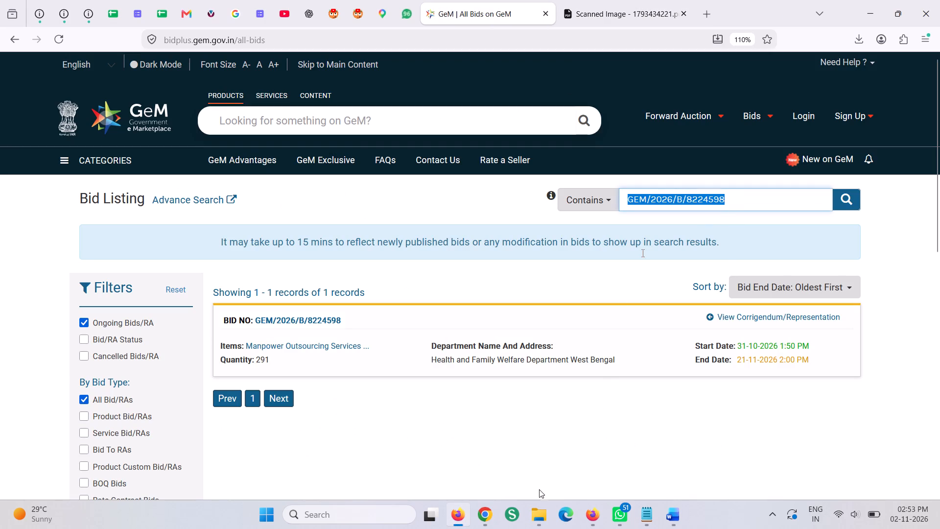
left_click(538, 515)
right_click(551, 193)
left_click(587, 289)
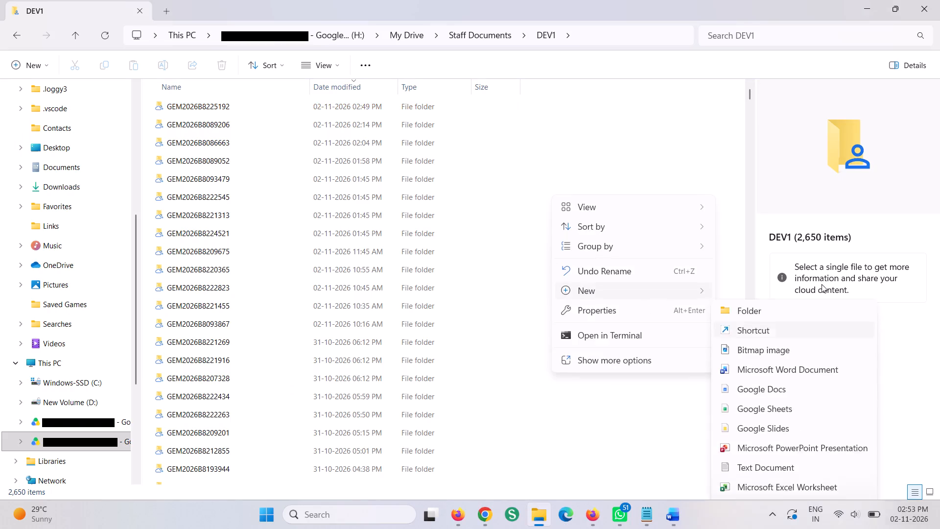
left_click(759, 289)
key("ctrl+v")
key("Return")
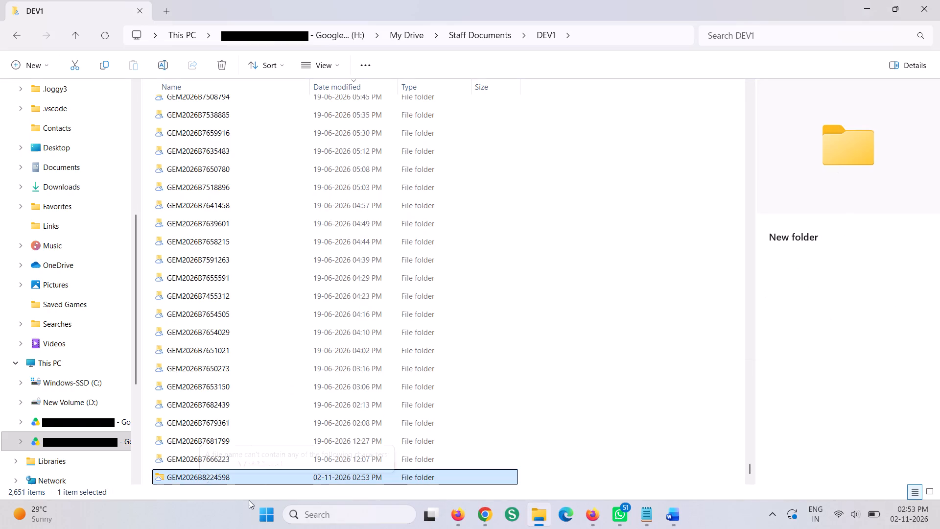
double_click(227, 481)
Save the 70-page scope of work PDF into the GEM2026B8224598 folder as SCOPE OF WORK 01.
left_click(455, 518)
scroll(863, 206, "up", 1)
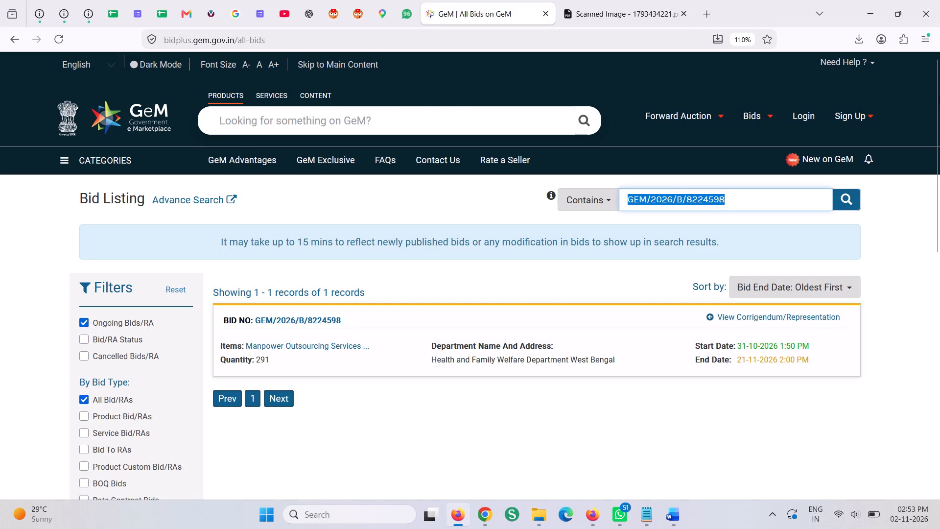
left_click(629, 0)
scroll(863, 58, "up", 1)
left_click(909, 61)
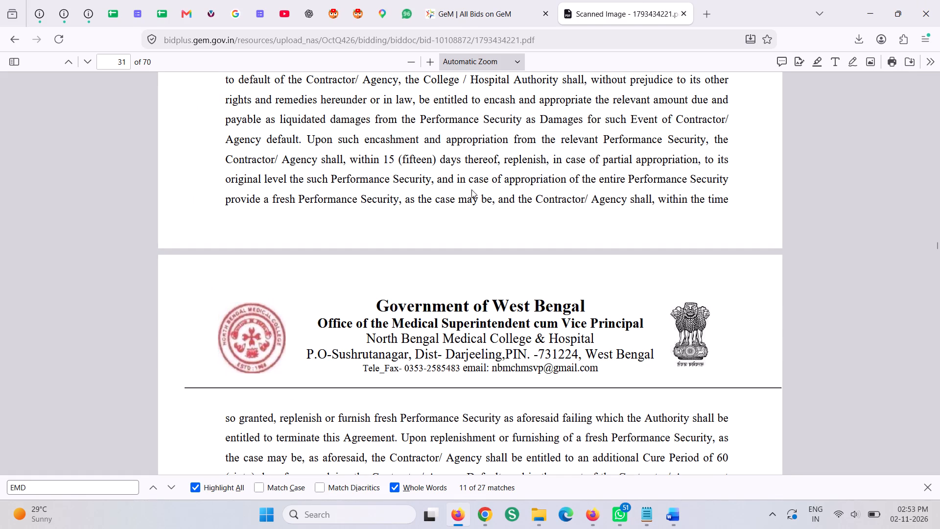
scroll(327, 190, "up", 7)
left_click(209, 62)
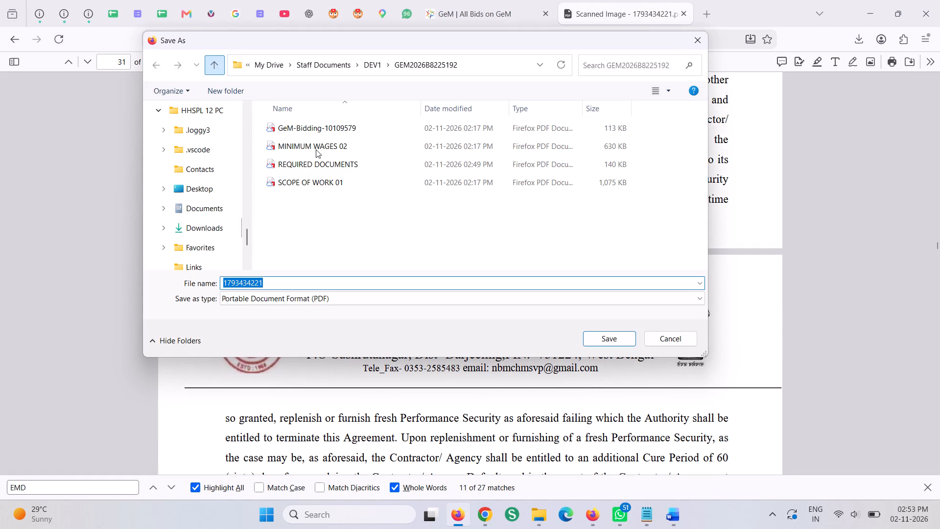
scroll(293, 141, "up", 5)
double_click(316, 125)
left_click(302, 280)
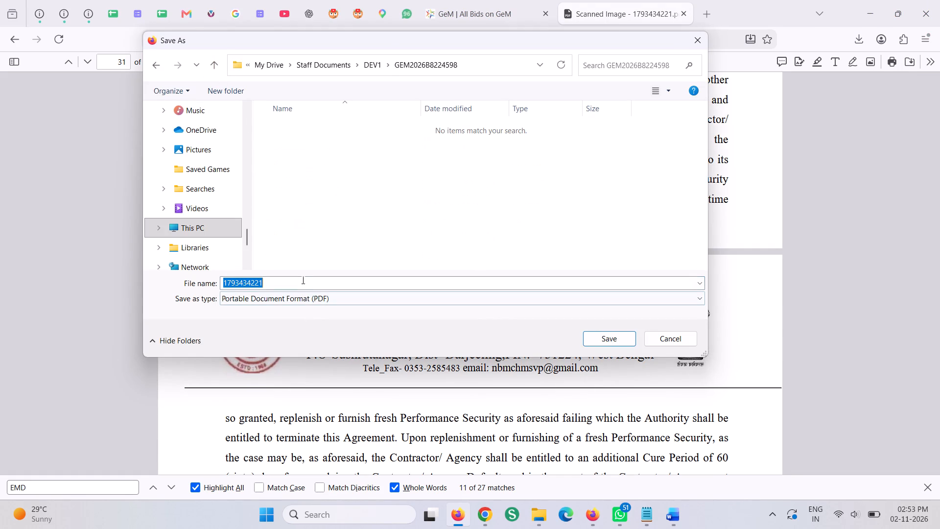
type("SCOPE OF WORK 01")
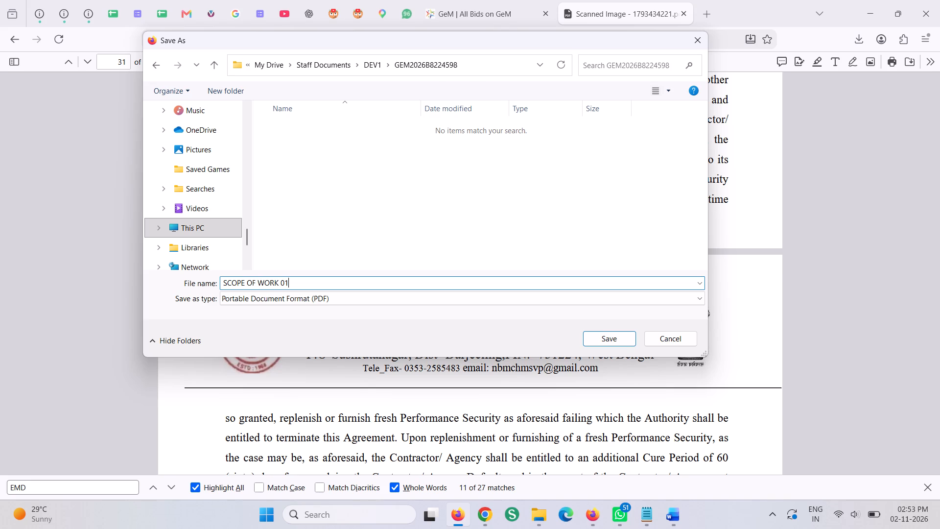
key("Return")
Open the minimum wages undertaking linked in the bid document and save it to the bid folder as MINIMUM WAGES 02.
scroll(317, 270, "down", 4)
scroll(14, 16, "down", 1)
left_click(9, 39)
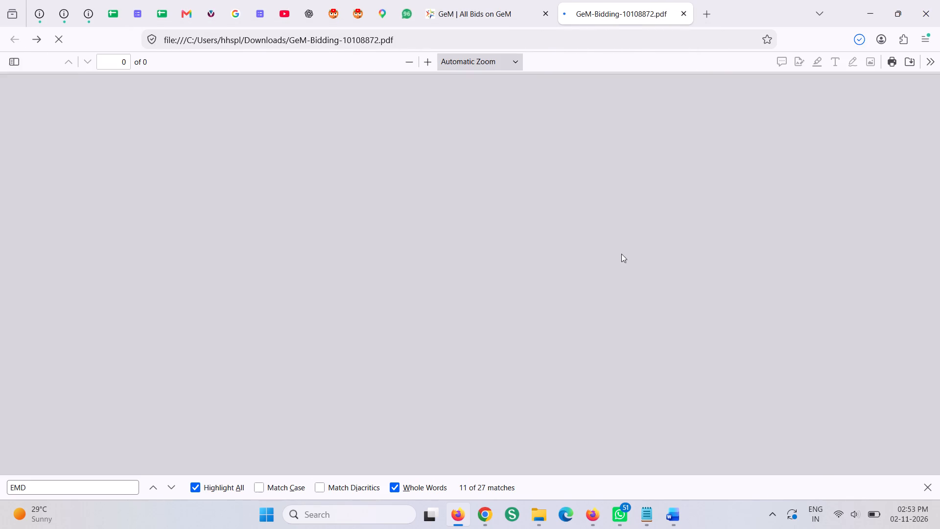
left_click(526, 347)
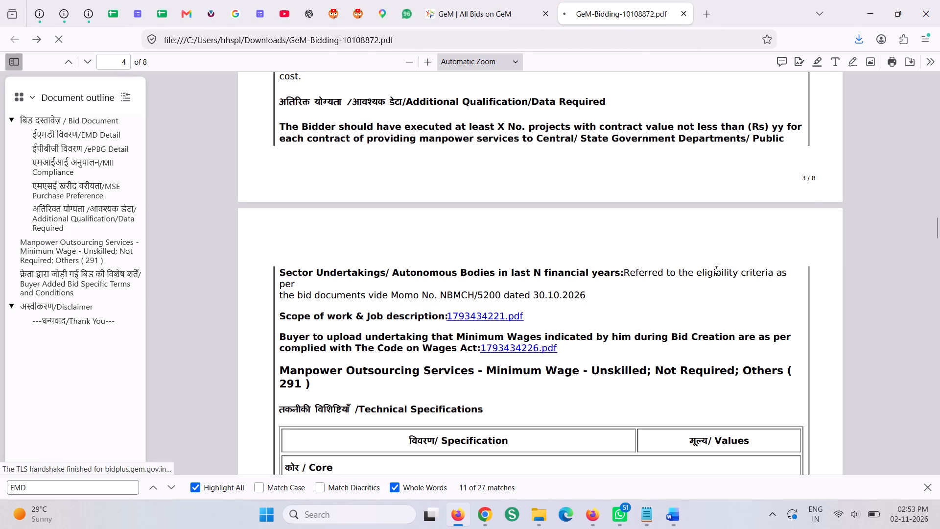
scroll(922, 177, "up", 2)
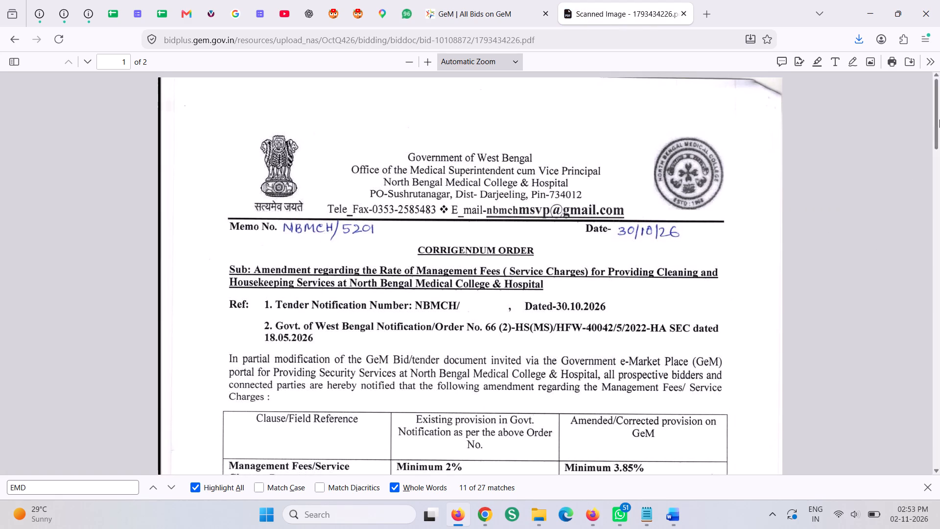
left_click(911, 60)
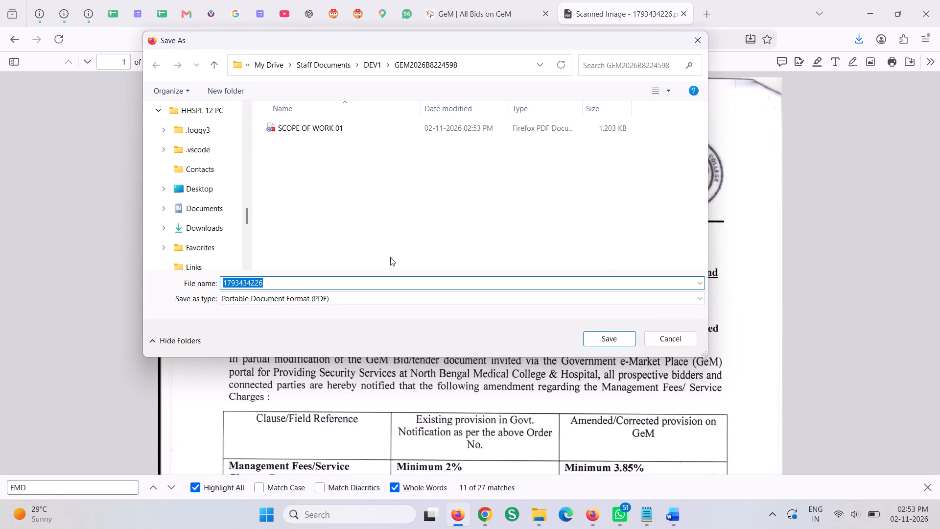
type("MINIMUM WAGES 02")
key("Return")
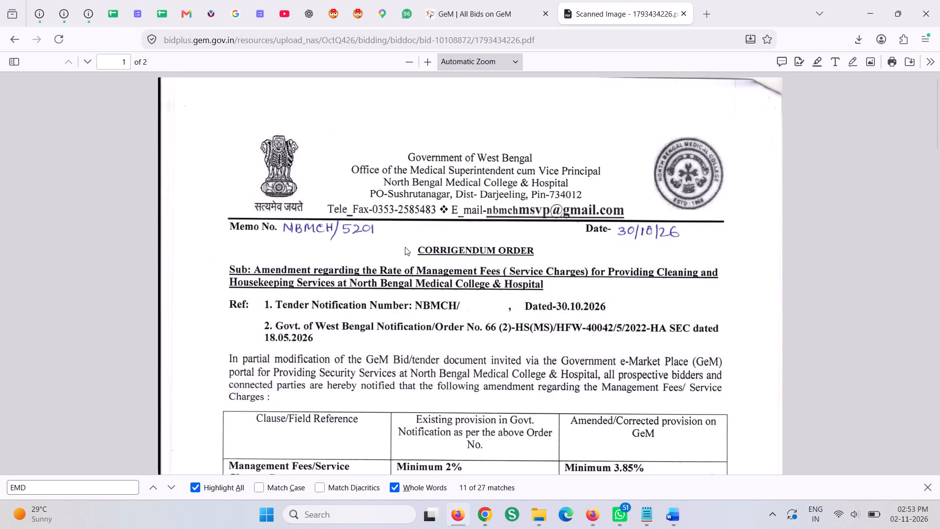
Return to the bid document and save it as GeM-Bidding-10108872 in the GEM2026B8224598 folder.
scroll(458, 308, "down", 1)
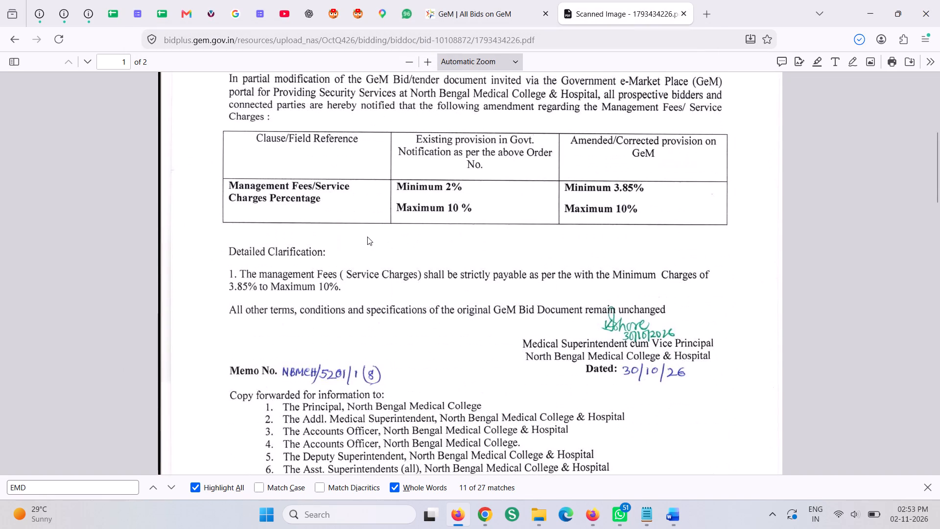
scroll(366, 241, "down", 1)
left_click(18, 46)
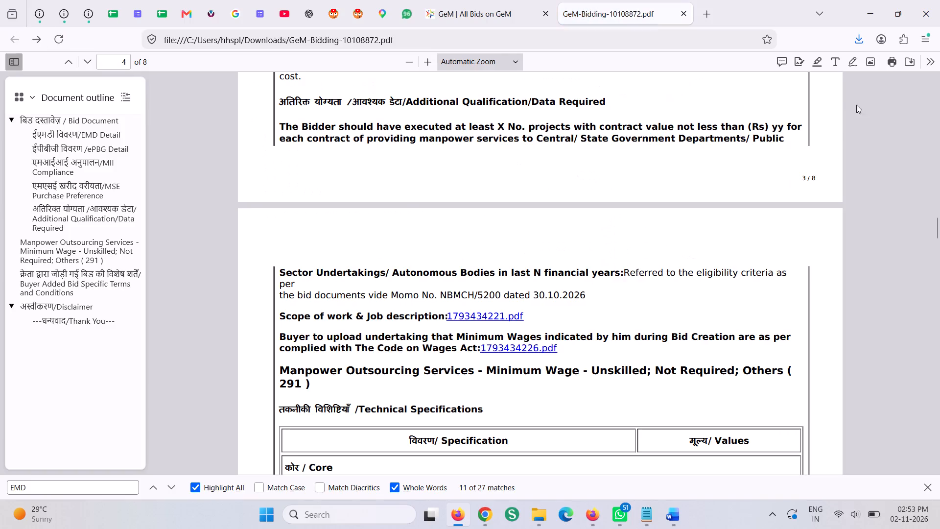
left_click(910, 62)
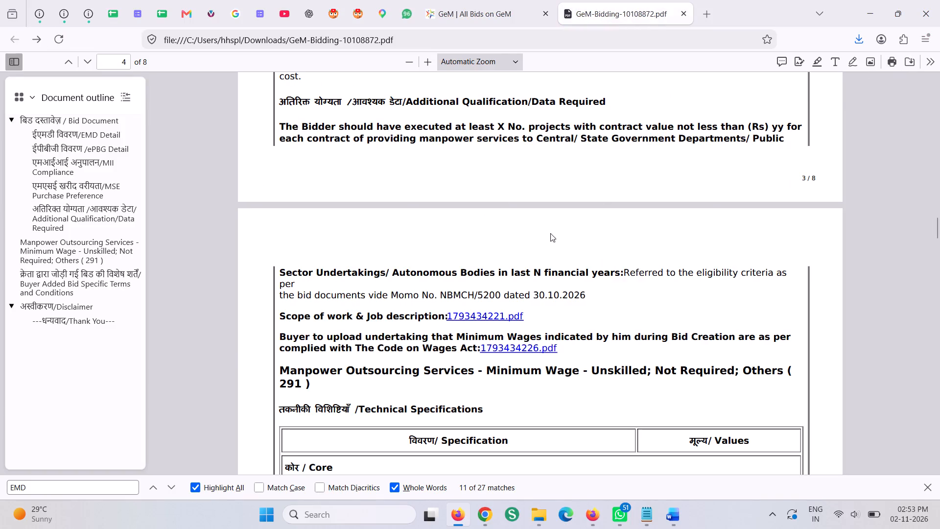
scroll(446, 221, "up", 9)
left_click(209, 67)
scroll(307, 159, "up", 3)
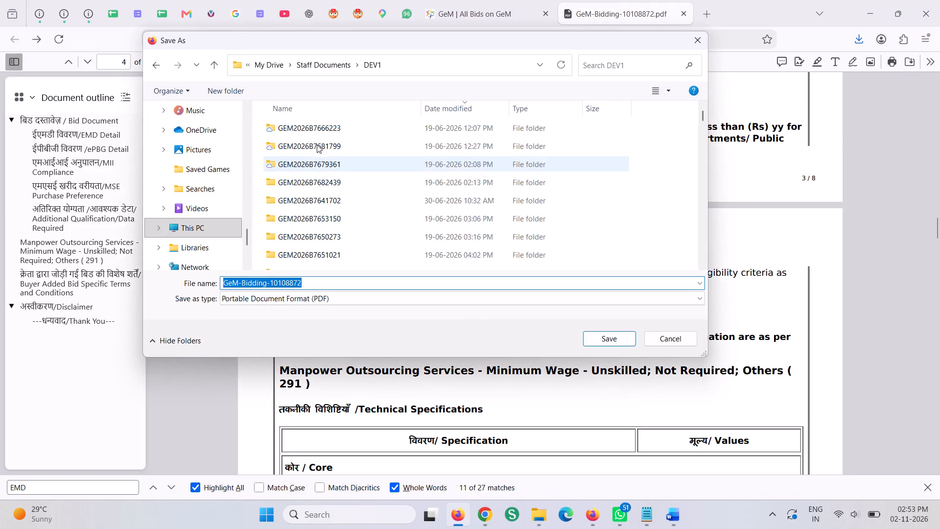
scroll(317, 144, "up", 3)
double_click(322, 129)
left_click(339, 282)
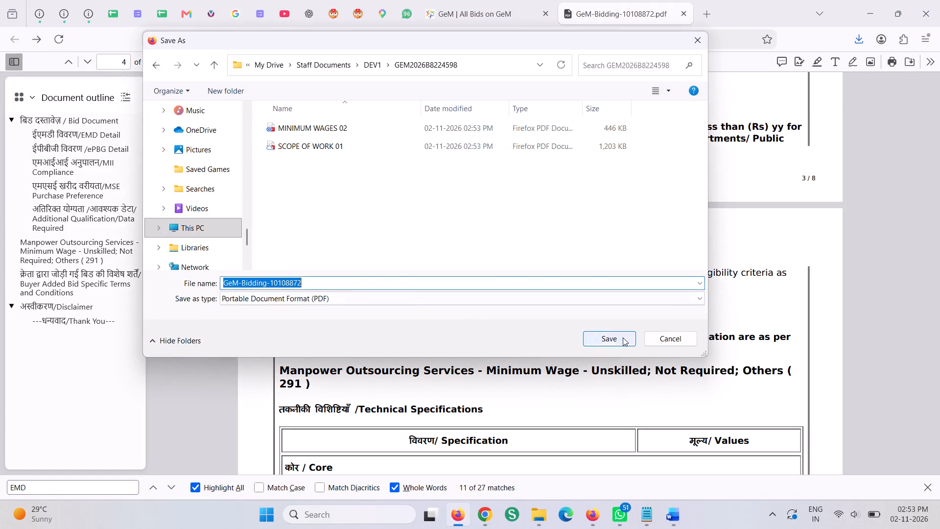
left_click(607, 337)
In the Word REQUIRED DOCUMENTS list, replace everything after "1.SHOPACT –" with the district copied from the bid's consignee address, giving "DARJEELING,WEST BENGAL".
scroll(550, 310, "down", 1)
scroll(518, 266, "down", 1)
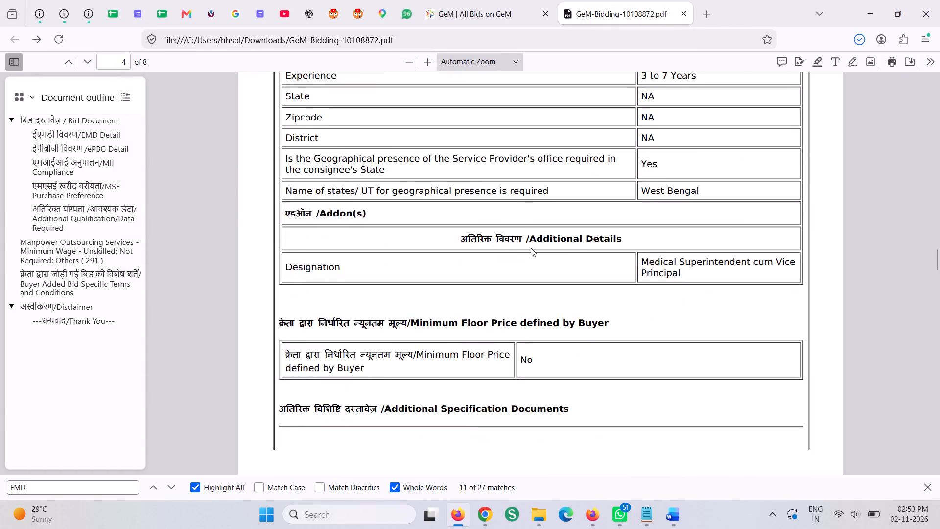
scroll(582, 237, "down", 3)
scroll(471, 109, "up", 1)
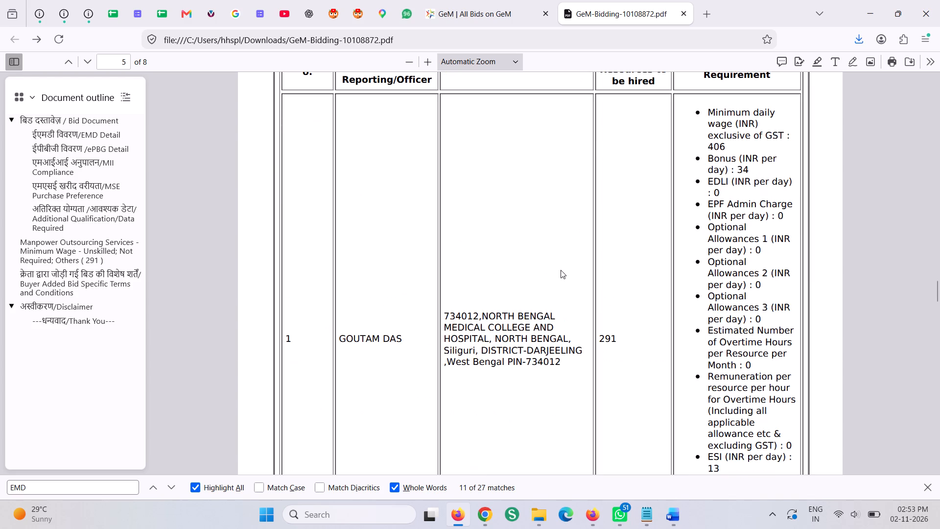
double_click(538, 351)
key("ctrl+c")
key("ctrl+c")
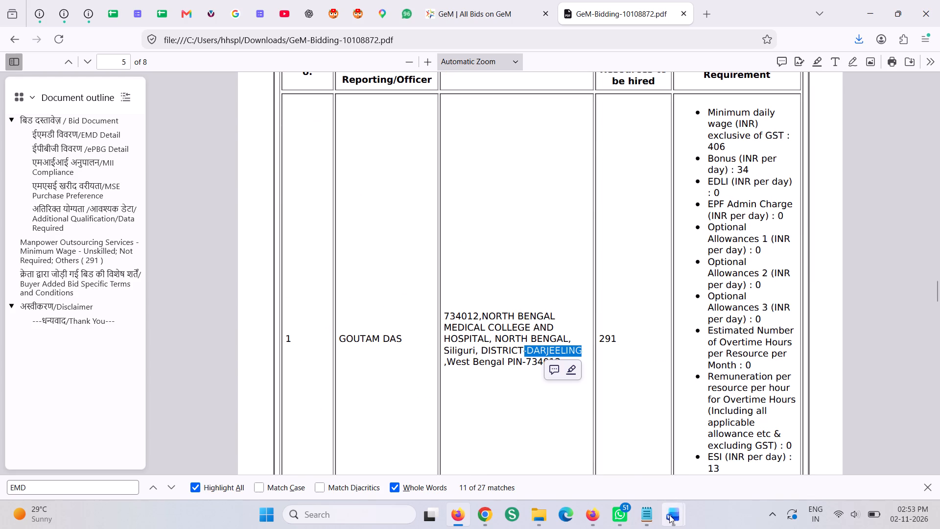
left_click(669, 515)
left_click(361, 448)
scroll(416, 369, "up", 3)
scroll(389, 298, "up", 1)
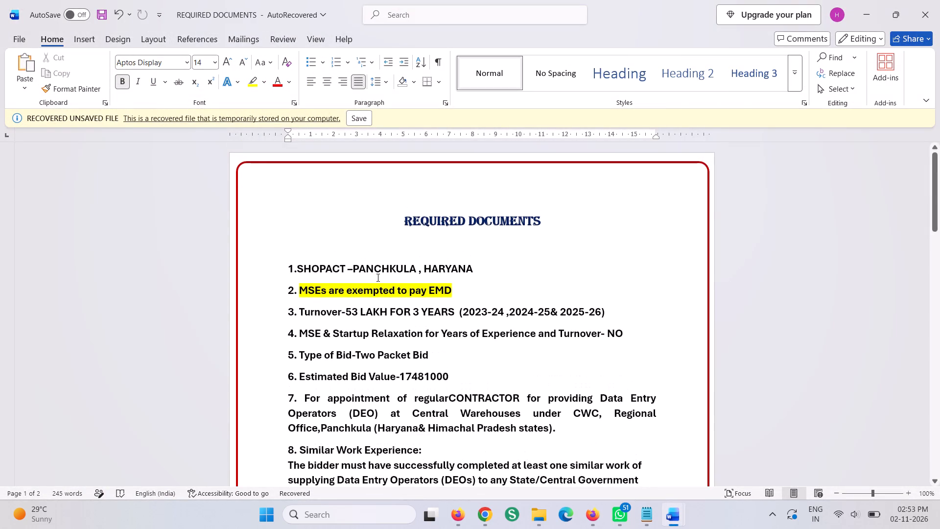
left_click_drag(355, 268, 720, 527)
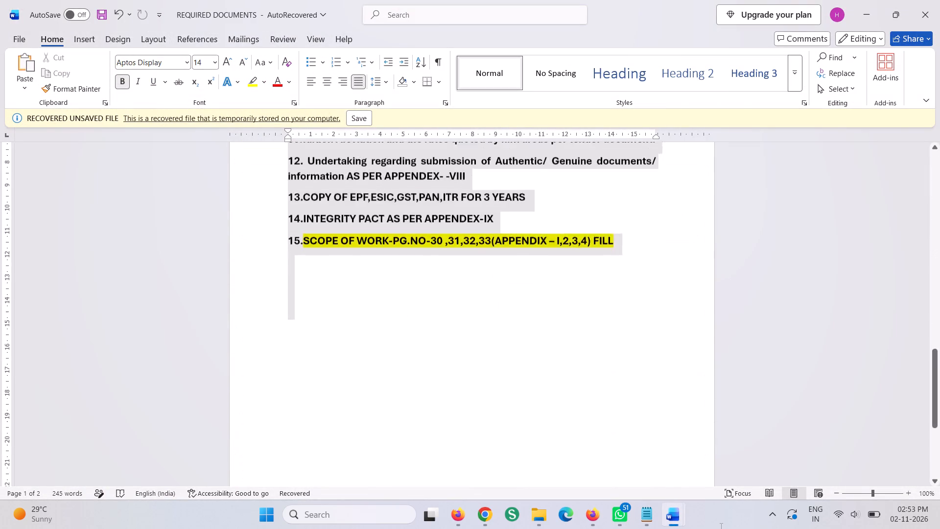
left_click_drag(720, 527, 720, 510)
key("ctrl+v")
scroll(459, 316, "up", 2)
type(",WES")
type("T BENG")
type("AL")
key("Return")
Add item 2, "Past Project Experience", to the list, copied from the heading in the bid's buyer-added terms.
type("2.")
key("alt+Tab")
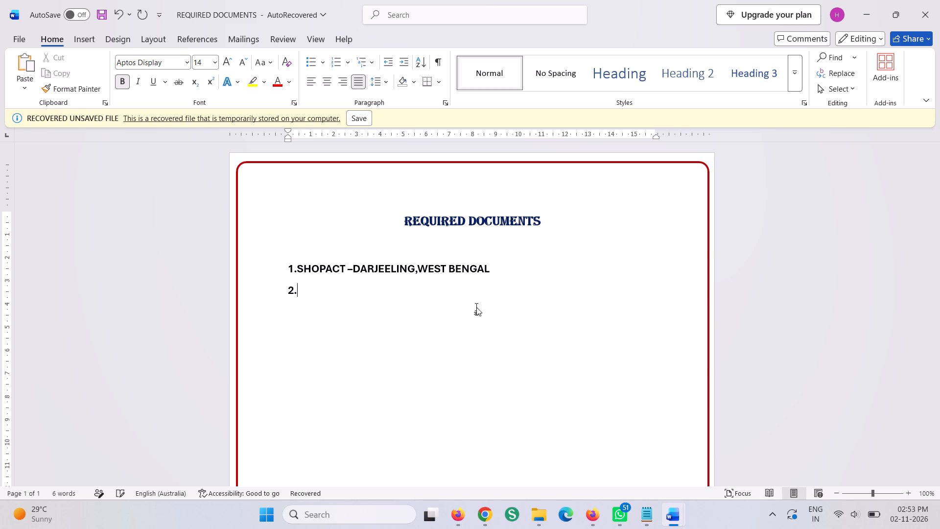
scroll(492, 281, "down", 2)
scroll(521, 229, "down", 1)
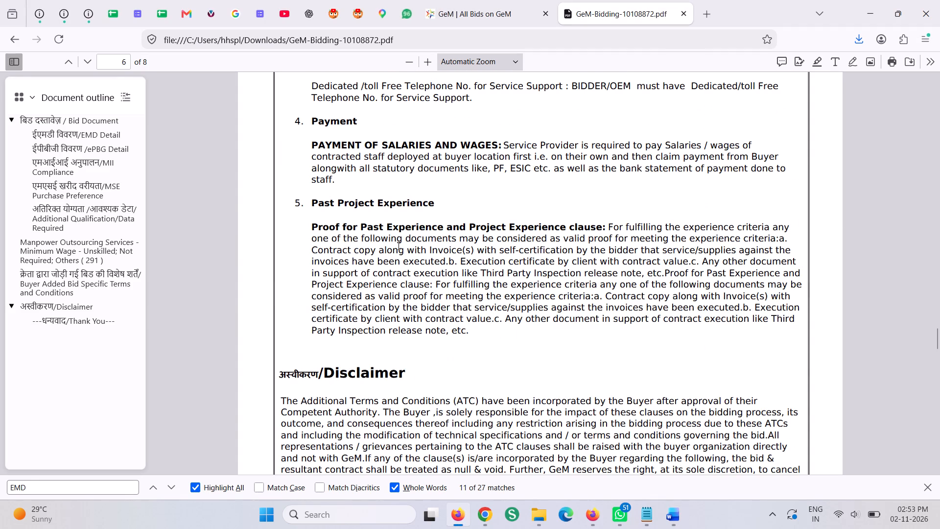
left_click(326, 203)
left_click_drag(326, 203, 430, 204)
key("ctrl+c")
key("ctrl+c")
key("alt+Tab")
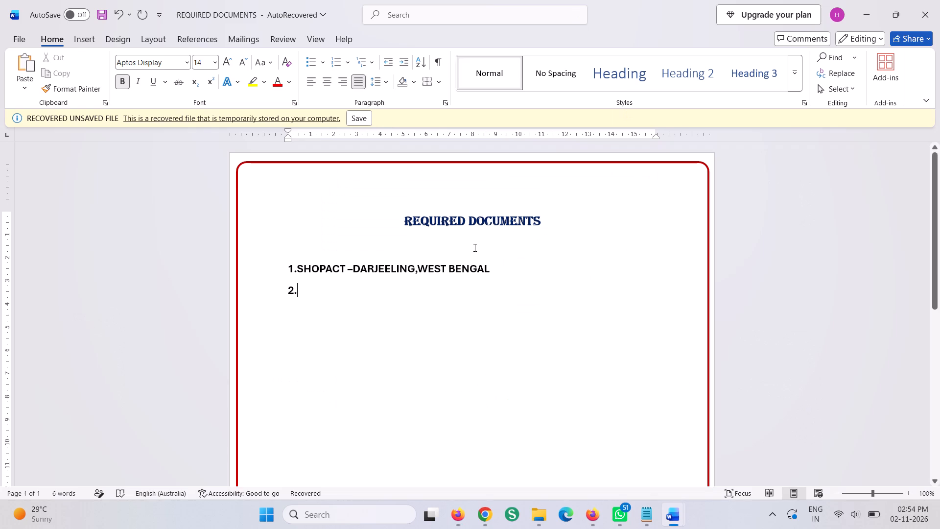
key("ctrl+v")
key("Return")
Add item 3, "Turnover-2 CR FOR 3 YEARS", to the list, copying the word Turnover from the bid details.
type("3.")
key("alt+Tab")
scroll(477, 229, "up", 2)
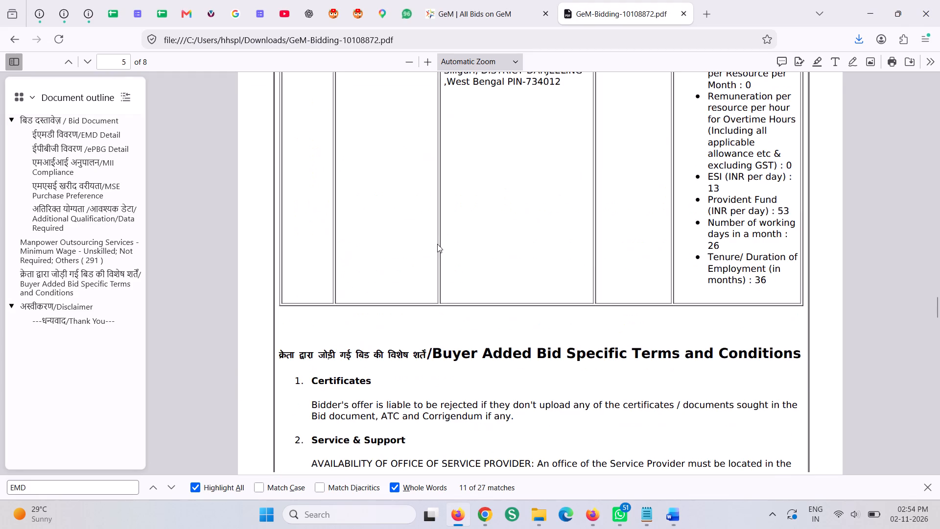
scroll(437, 250, "down", 1)
scroll(477, 278, "up", 11)
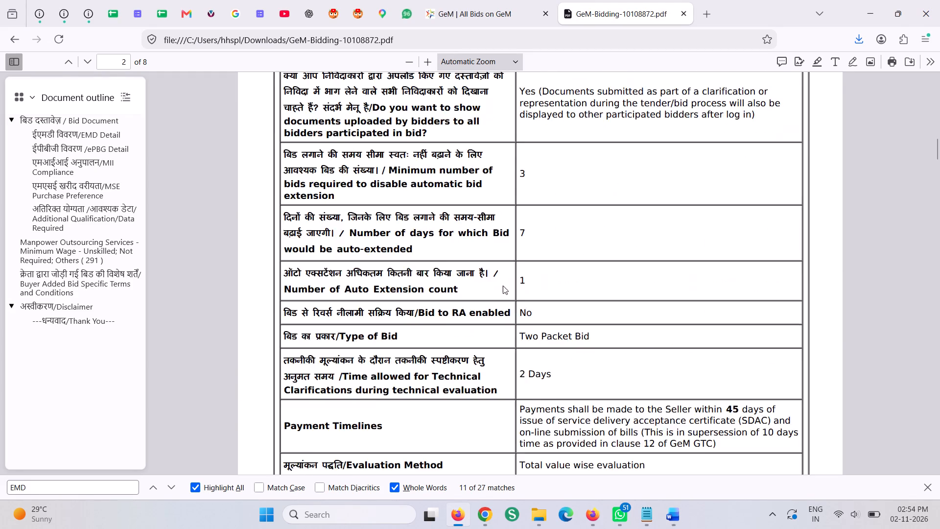
scroll(503, 286, "up", 5)
scroll(494, 279, "down", 1)
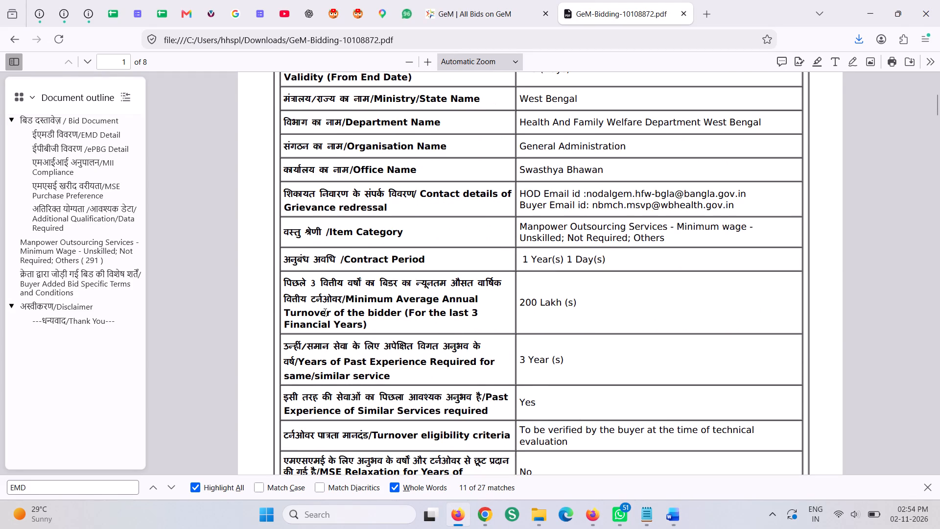
double_click(320, 312)
key("ctrl+c")
key("ctrl+c")
key("alt+Tab")
key("ctrl+v")
type("-2 CR FOR 3 YEARS")
key("space")
key("Return")
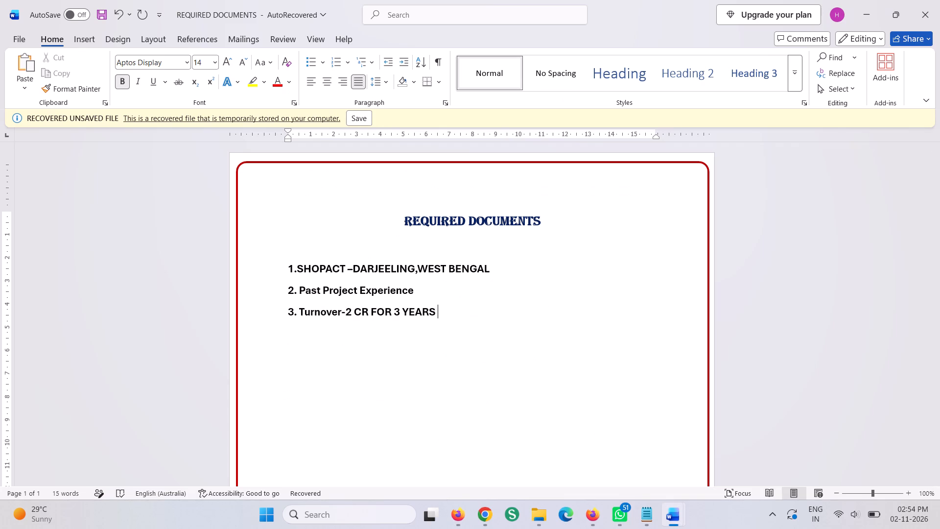
Add item 4, "MSE Relaxation for Years of Experience and Turnover", to the list on one line, copied from the bid details.
type("4.")
key("alt+Tab")
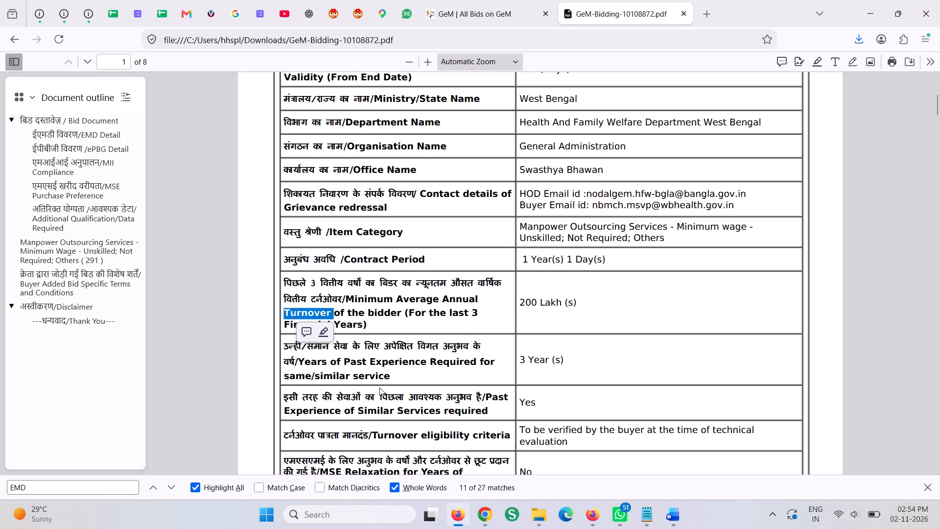
scroll(380, 387, "down", 1)
left_click(324, 196)
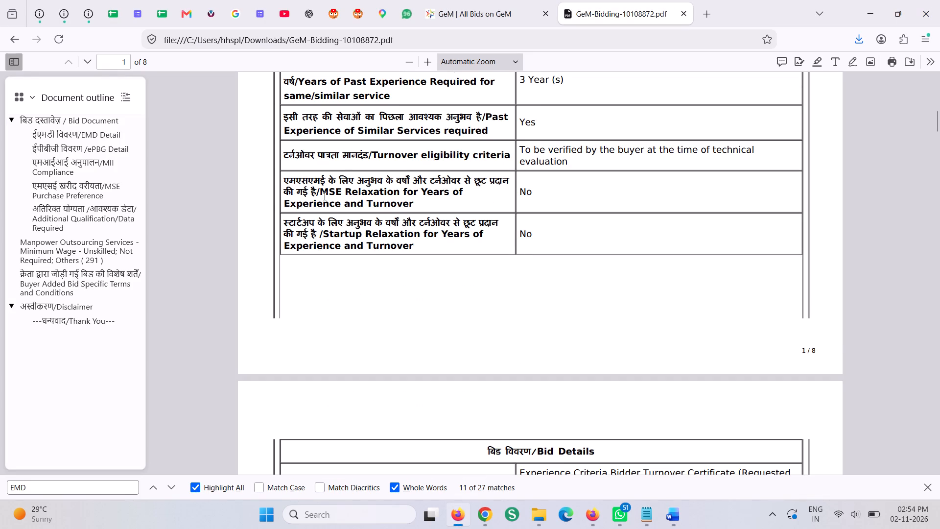
left_click_drag(324, 196, 431, 208)
key("ctrl+c")
key("ctrl+c")
key("alt+Tab")
key("ctrl+v")
left_click(280, 355)
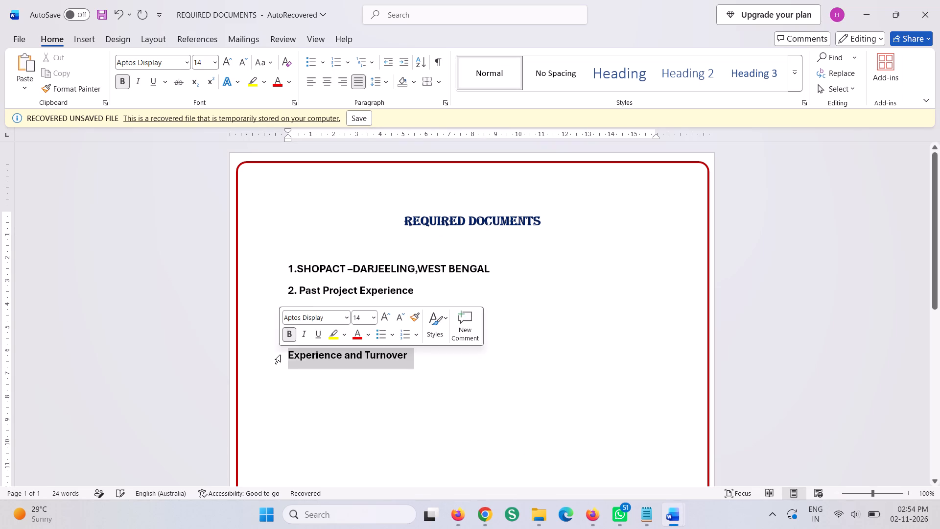
left_click(285, 355)
key("BackSpace")
key("space")
Append "- NO" to item 4, matching the bid's MSE relaxation entry.
key("alt+Tab")
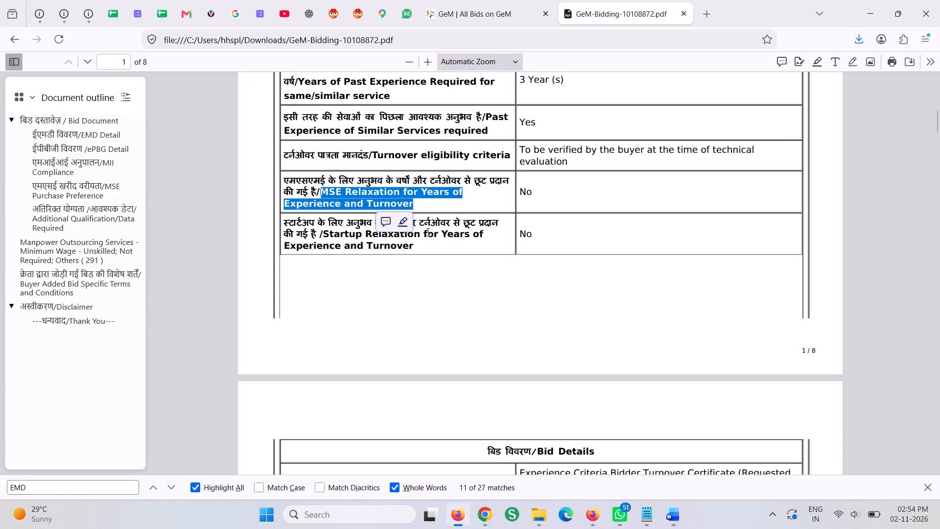
key("alt+Tab")
left_click(581, 339)
type("- NO")
key("space")
Insert "& Startup" after "MSE" in item 4, copying the word Startup from the bid's startup relaxation row.
key("alt+Tab")
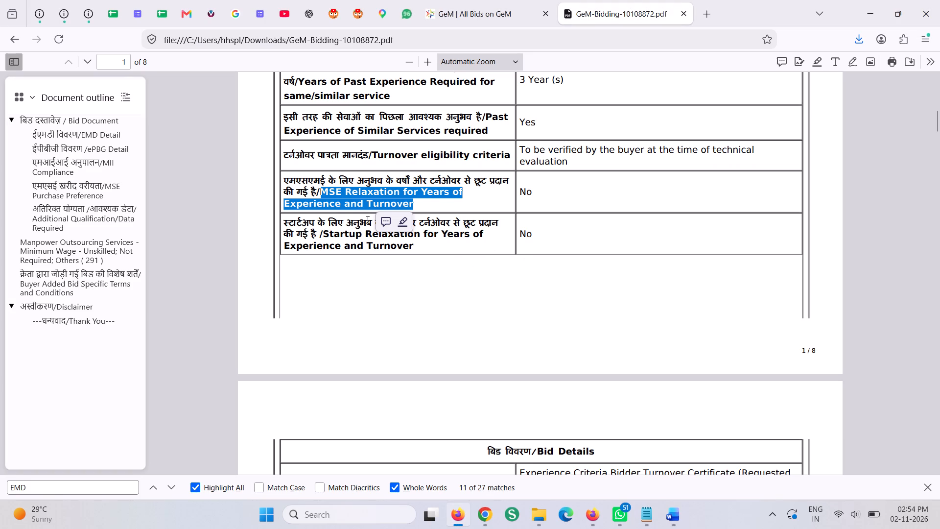
double_click(343, 233)
key("ctrl+c")
key("ctrl+c")
key("alt+Tab")
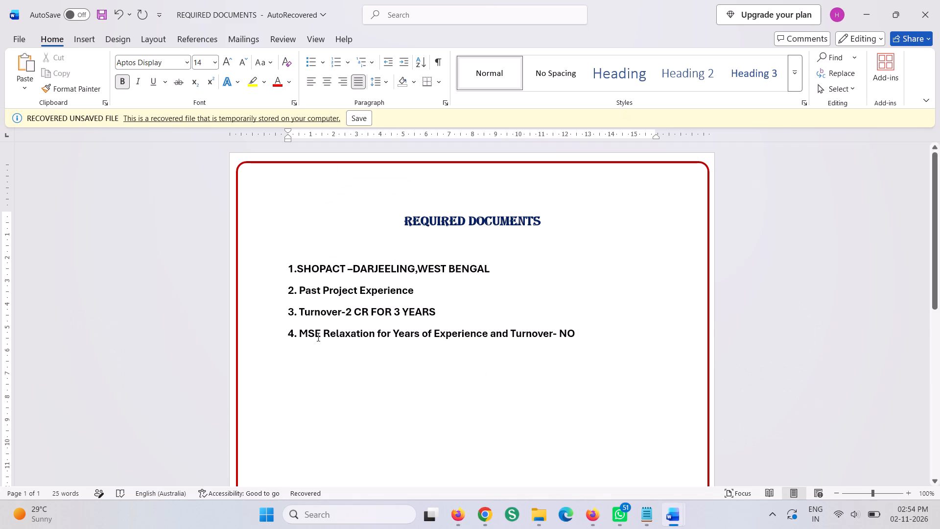
left_click(321, 334)
type("&")
key("space")
key("ctrl+v")
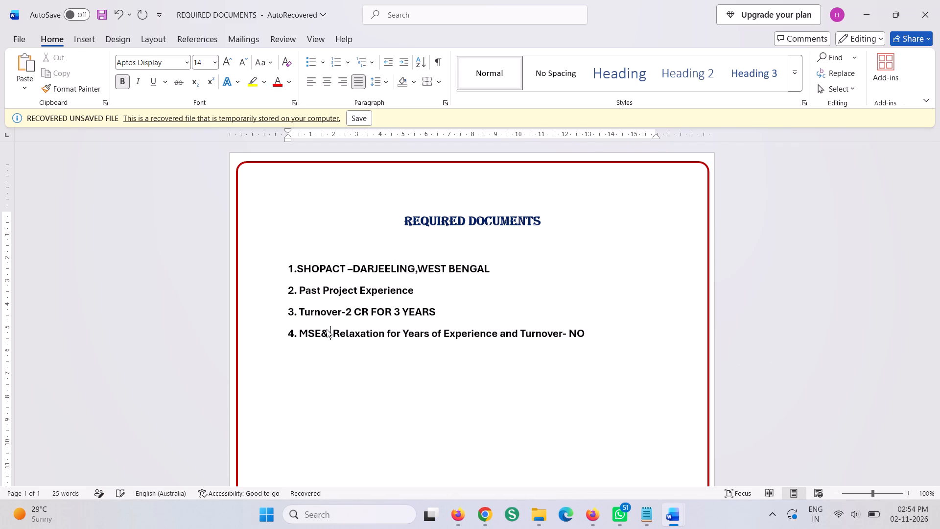
Add item 5, "Type of Bid–", to the list, copying the label from the bid details.
key("alt+Tab")
scroll(338, 276, "down", 1)
scroll(393, 287, "down", 1)
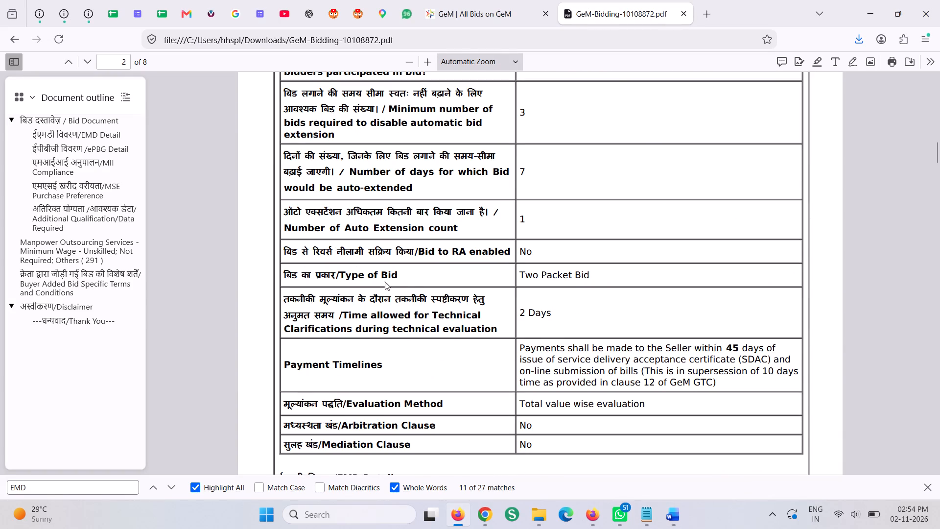
left_click(352, 278)
left_click_drag(352, 278, 401, 277, "ctrl")
key("ctrl+c")
key("ctrl+c")
key("alt+Tab")
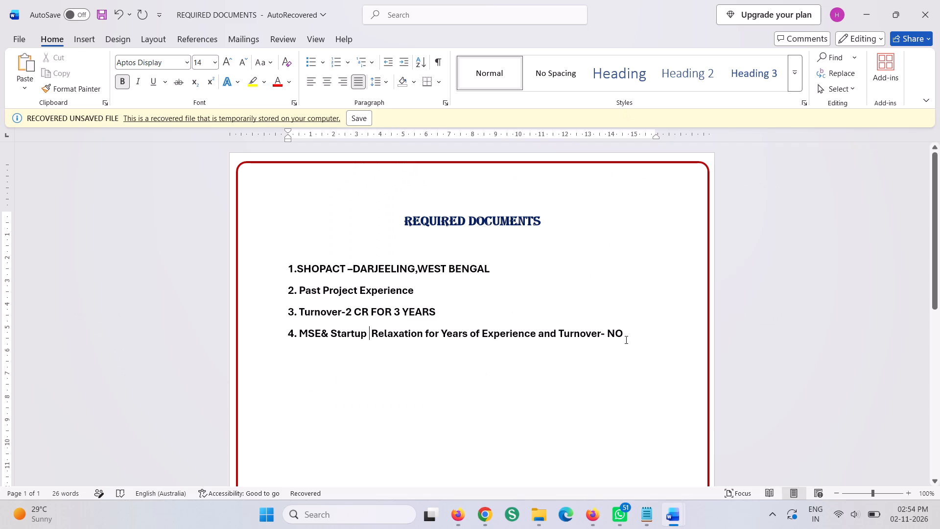
left_click(625, 339)
key("Return")
type("5.")
key("ctrl+v")
key("ctrl+minus")
Complete item 5 with "Two Packet Bid" copied from the bid details, and start a new line numbered 6.
key("alt+Tab")
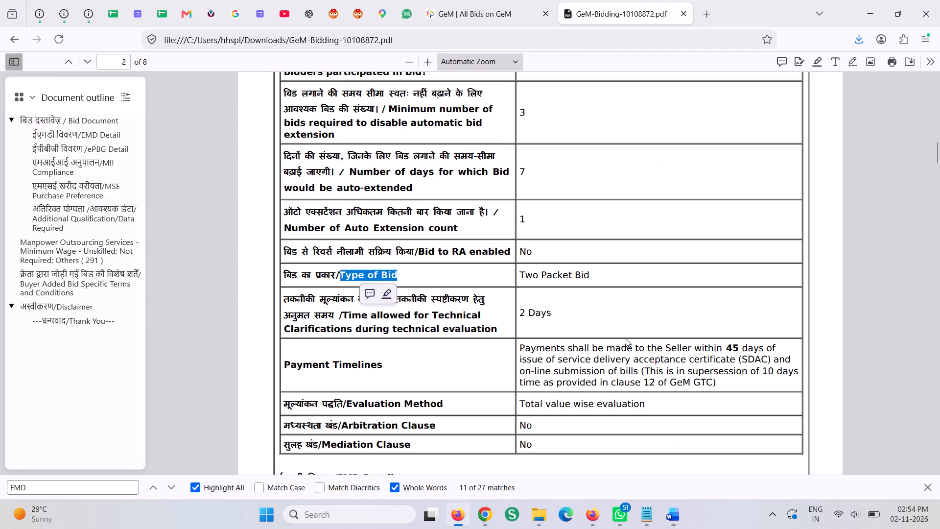
triple_click(537, 275)
key("ctrl+c")
key("ctrl+c")
key("alt+Tab")
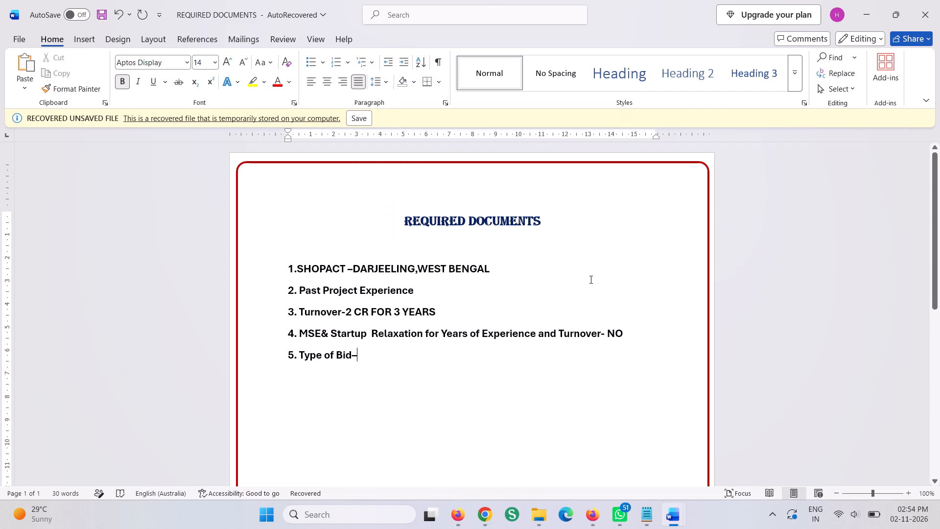
key("ctrl+v")
key("Return")
type("6.")
Look through the bid's EMD, compliance and additional data sections, and check the minimum wages undertaking 1793434226.pdf.
key("alt+Tab")
scroll(576, 275, "down", 3)
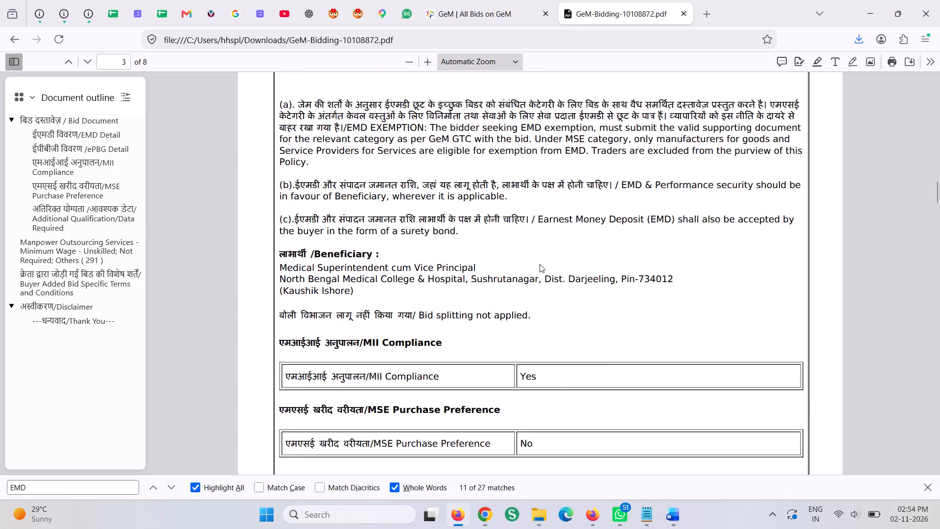
scroll(540, 264, "down", 3)
scroll(519, 268, "up", 1)
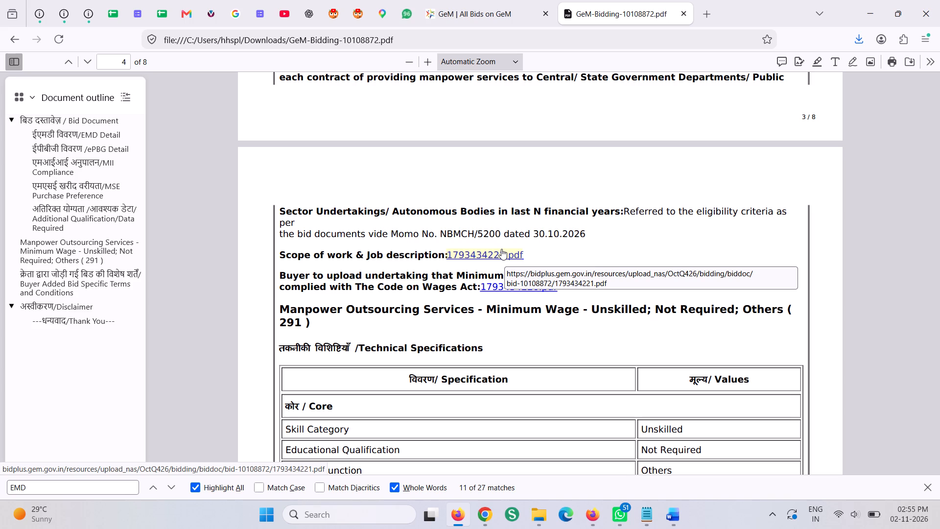
left_click(503, 284)
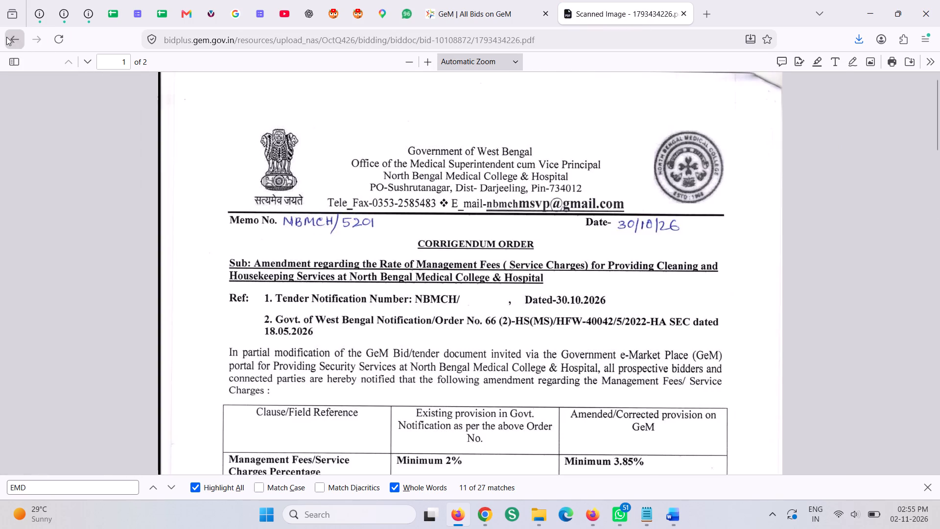
left_click(6, 37)
Review the bid's consignee details, buyer-added service, payment and experience terms, and additional qualification requirements.
scroll(602, 338, "down", 4)
scroll(506, 275, "down", 2)
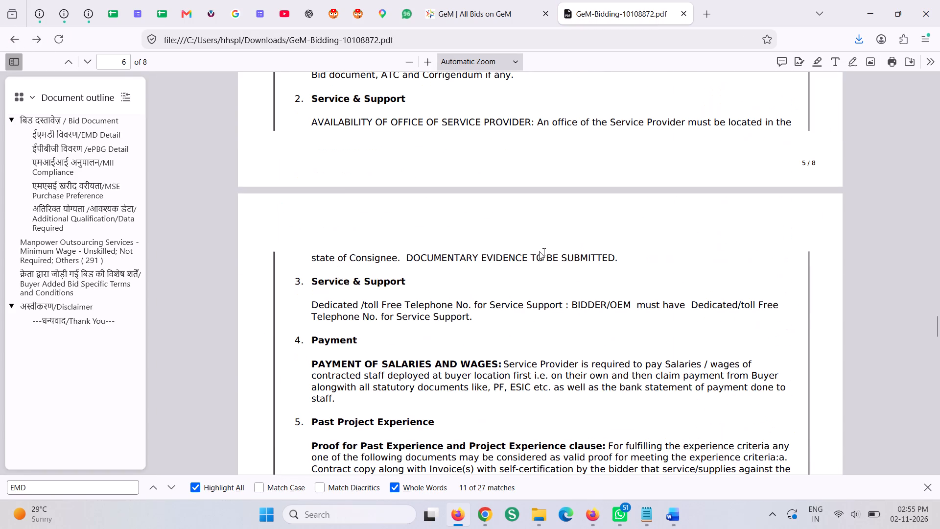
scroll(405, 240, "up", 1)
scroll(360, 271, "down", 1)
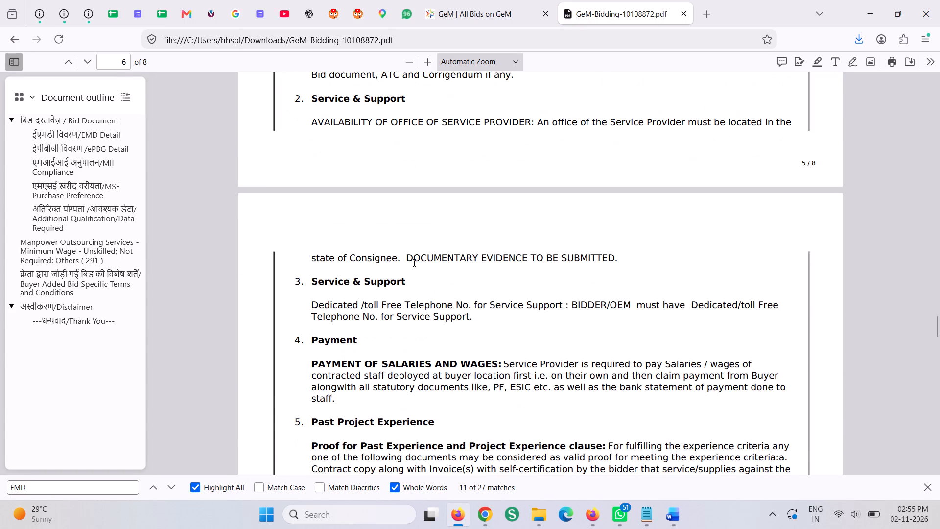
scroll(413, 263, "down", 1)
scroll(450, 265, "up", 2)
scroll(511, 271, "up", 2)
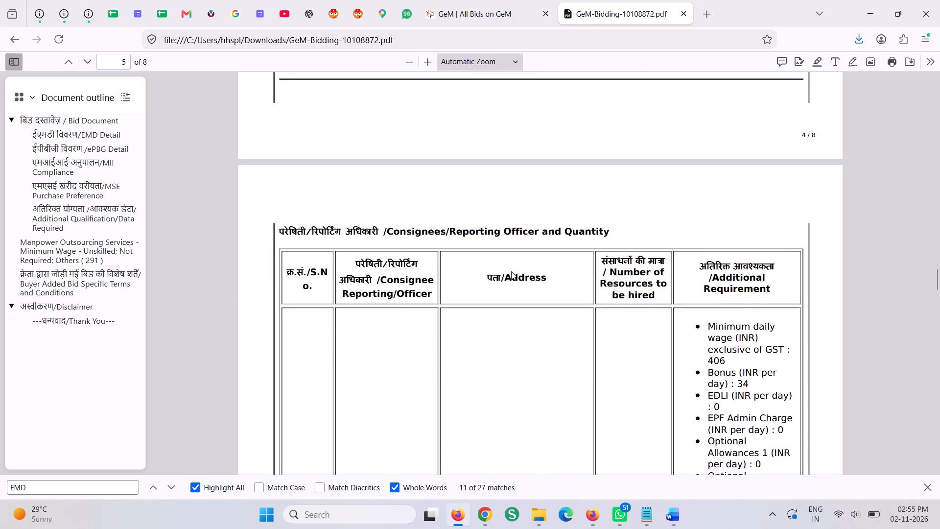
scroll(511, 271, "up", 4)
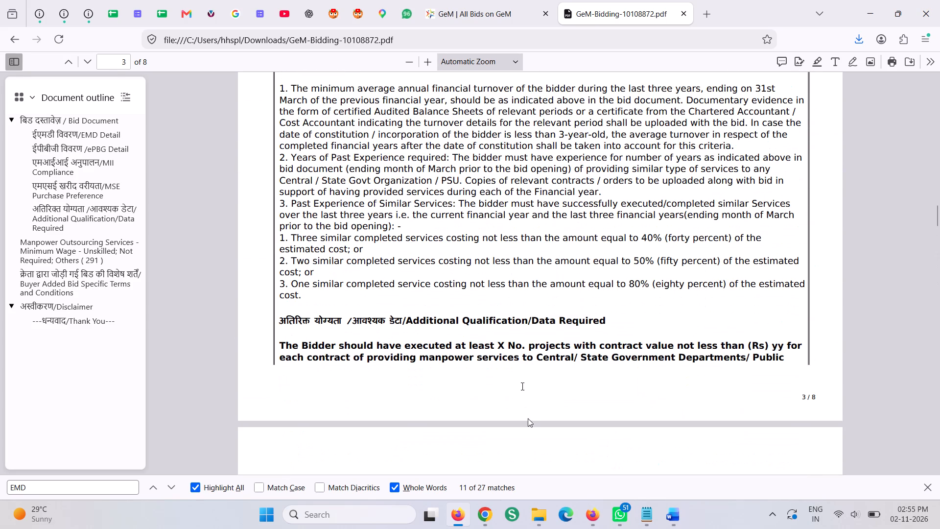
scroll(528, 418, "down", 1)
Open the Scope of work & Job description file 1793434221.pdf and look back through it to the notice on page 1.
left_click(496, 255)
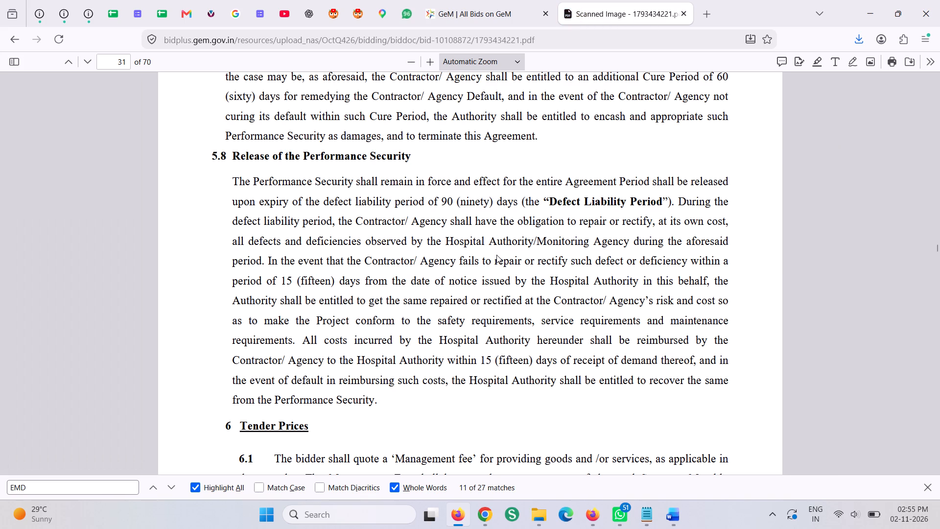
scroll(496, 255, "up", 2)
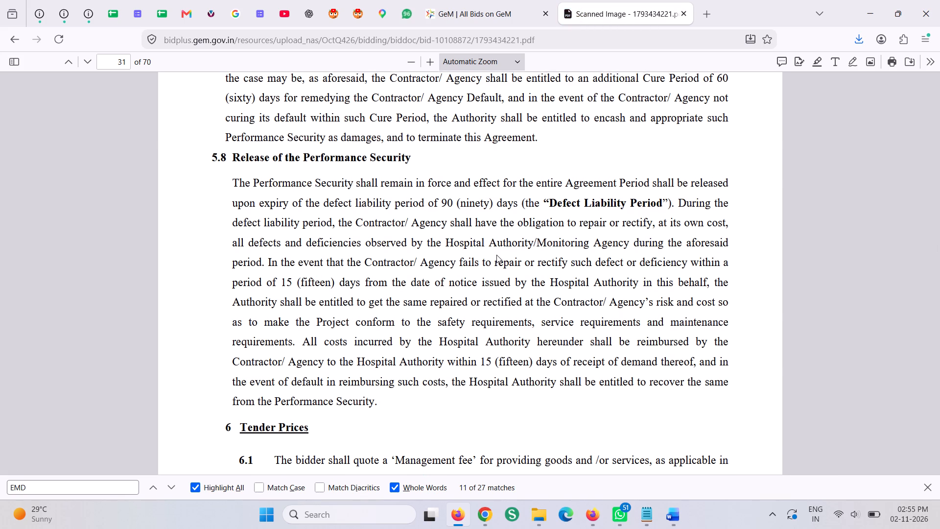
scroll(496, 255, "up", 4)
scroll(318, 269, "up", 6)
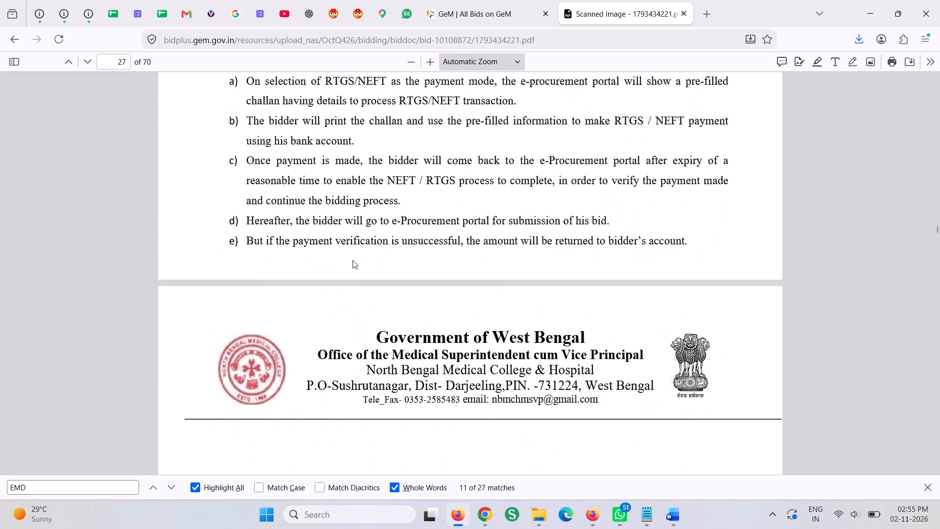
scroll(355, 224, "up", 4)
scroll(394, 231, "up", 2)
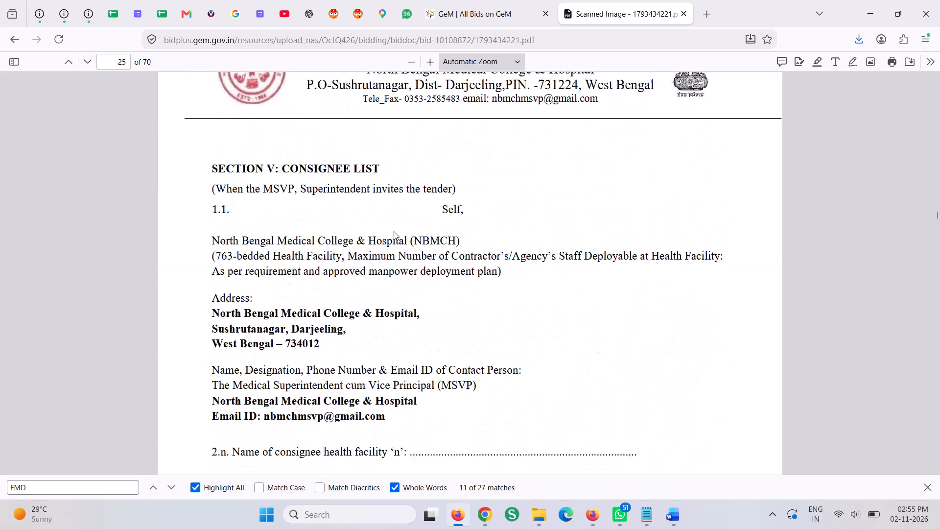
scroll(394, 231, "up", 2)
scroll(394, 231, "up", 19)
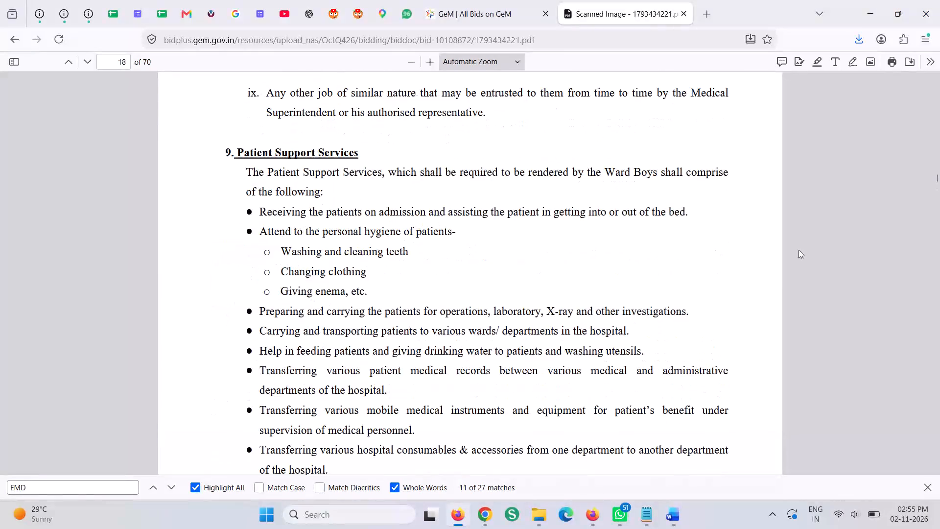
scroll(799, 250, "up", 16)
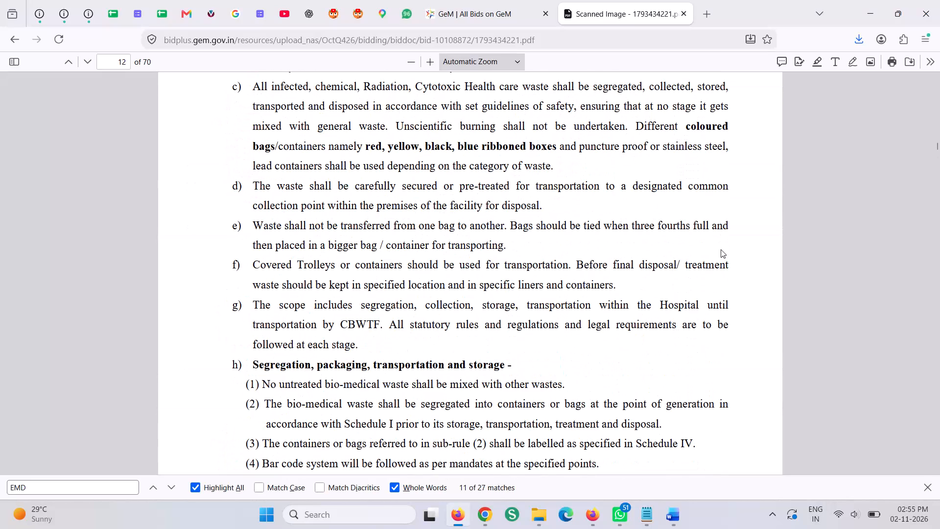
scroll(690, 258, "up", 16)
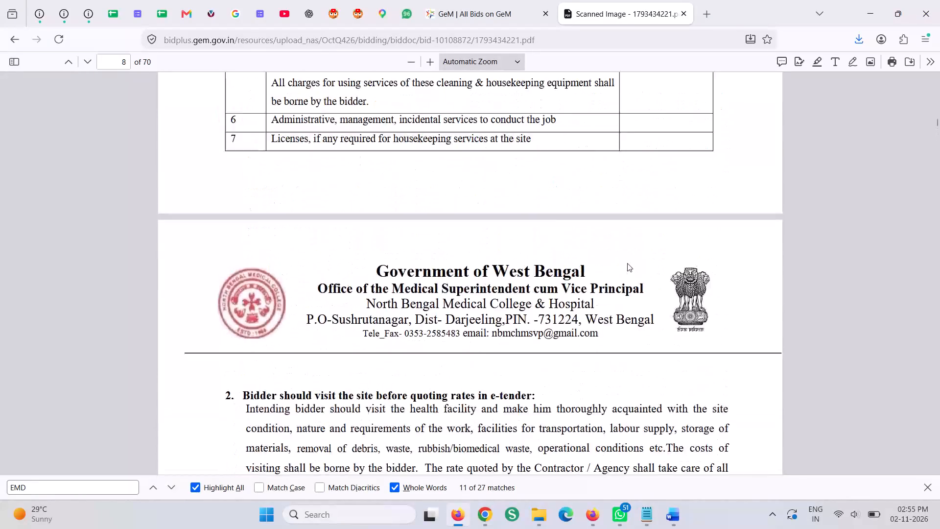
scroll(627, 263, "up", 20)
scroll(627, 263, "up", 10)
scroll(627, 256, "down", 1)
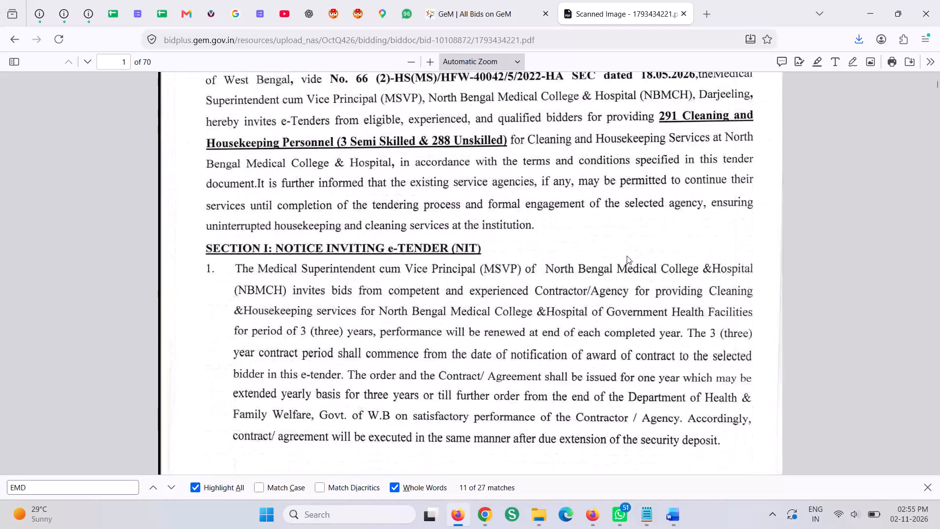
scroll(619, 247, "up", 1)
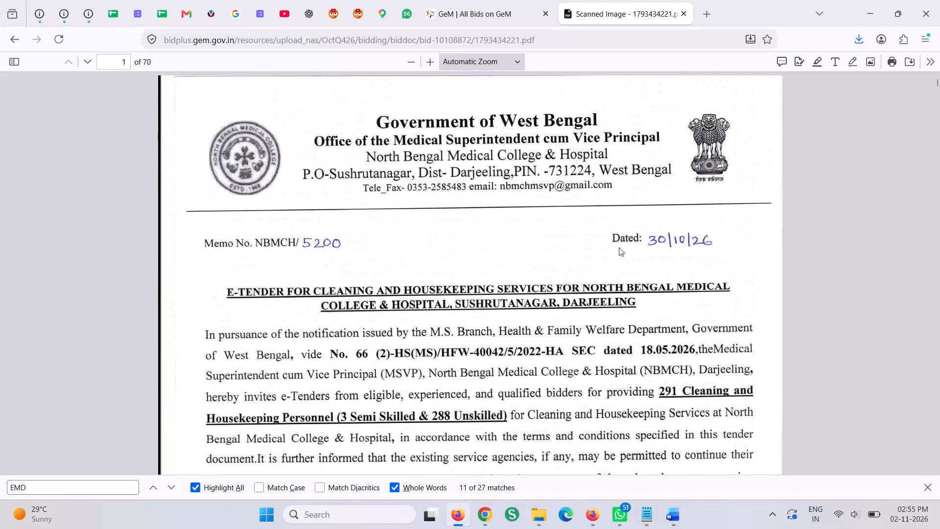
scroll(591, 249, "down", 2)
scroll(447, 264, "up", 1)
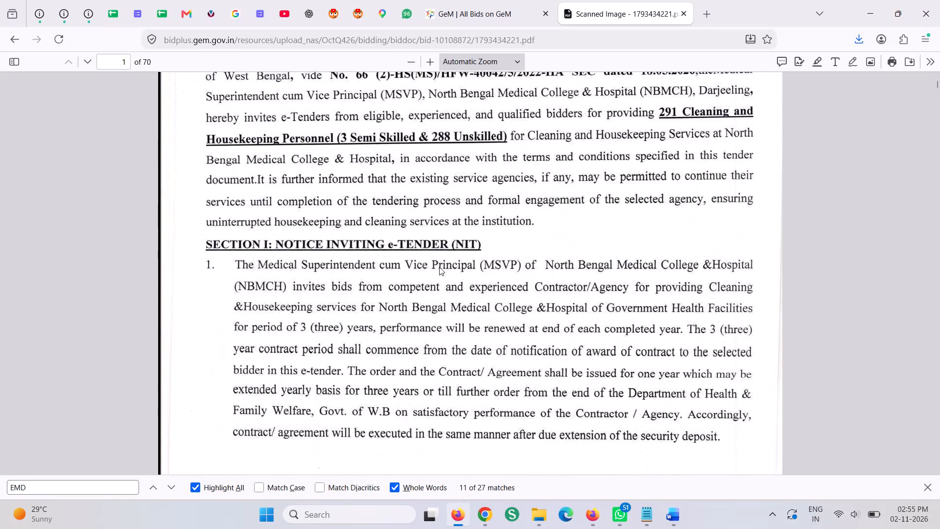
Read the Scope of work file's e-tender schedule, list of sections, definitions and abbreviations on pages 2 to 5.
scroll(440, 269, "down", 3)
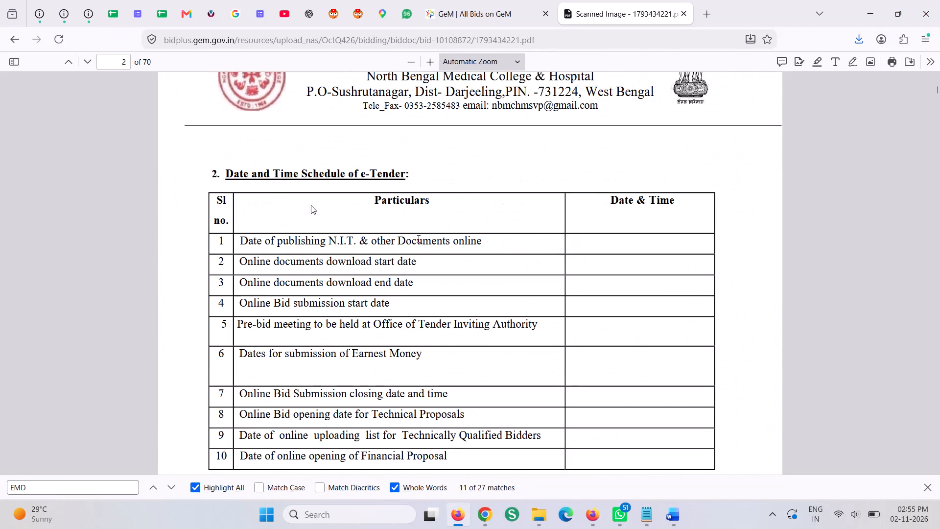
scroll(321, 236, "down", 1)
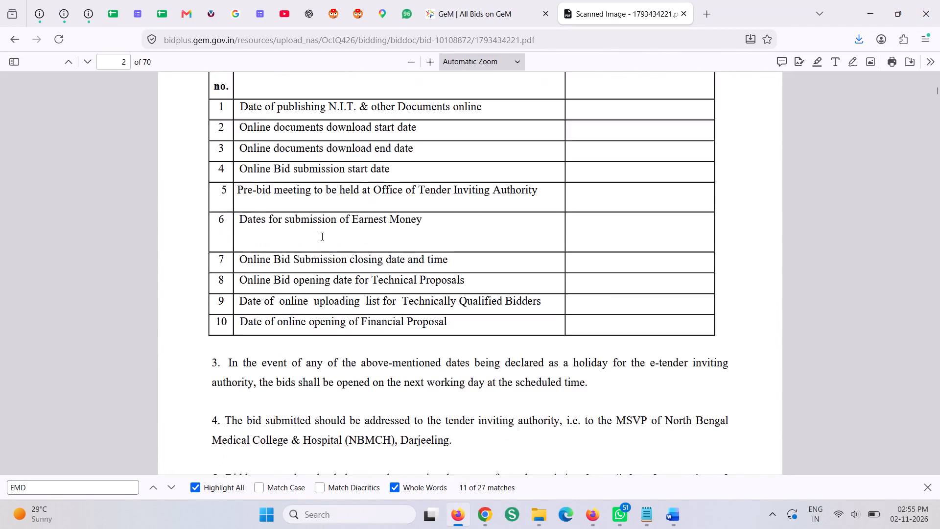
scroll(370, 234, "up", 1)
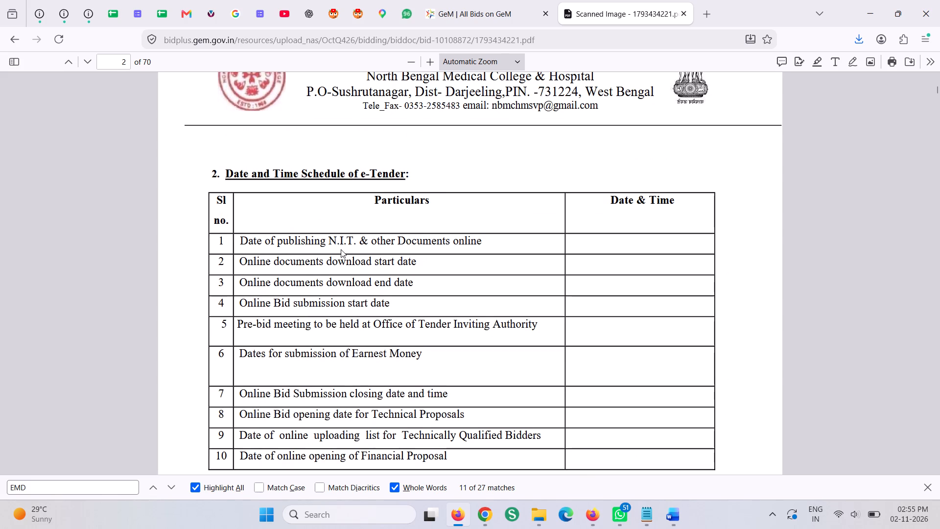
scroll(379, 276, "down", 3)
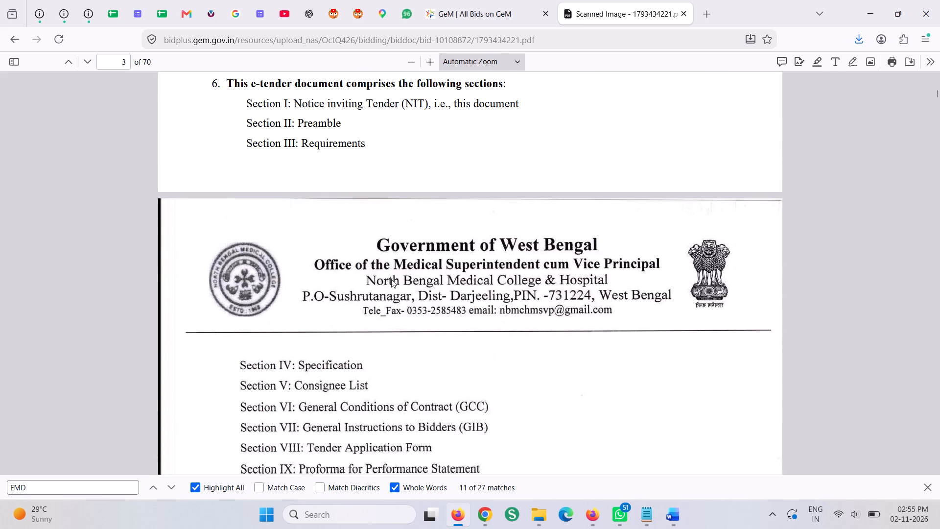
scroll(415, 278, "down", 1)
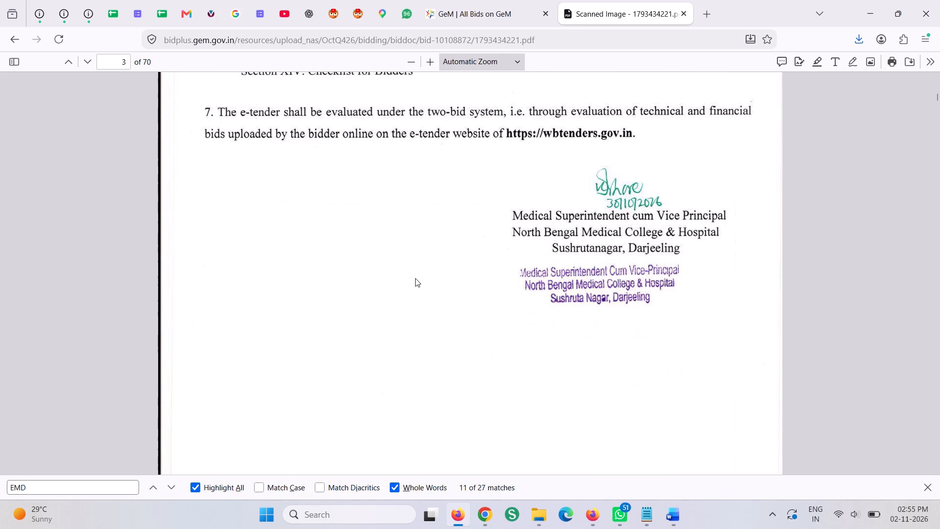
scroll(415, 278, "down", 3)
scroll(407, 272, "up", 1)
scroll(422, 275, "down", 1)
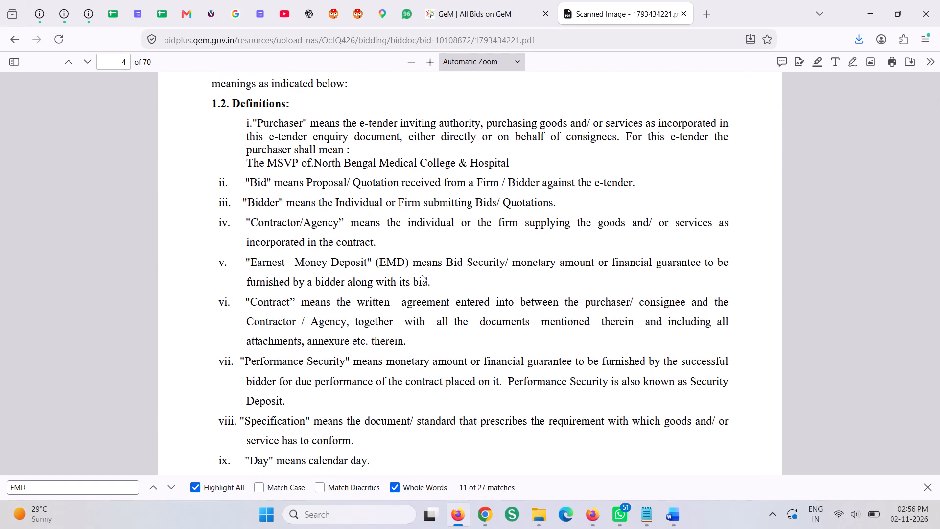
scroll(422, 275, "down", 1)
scroll(468, 285, "down", 1)
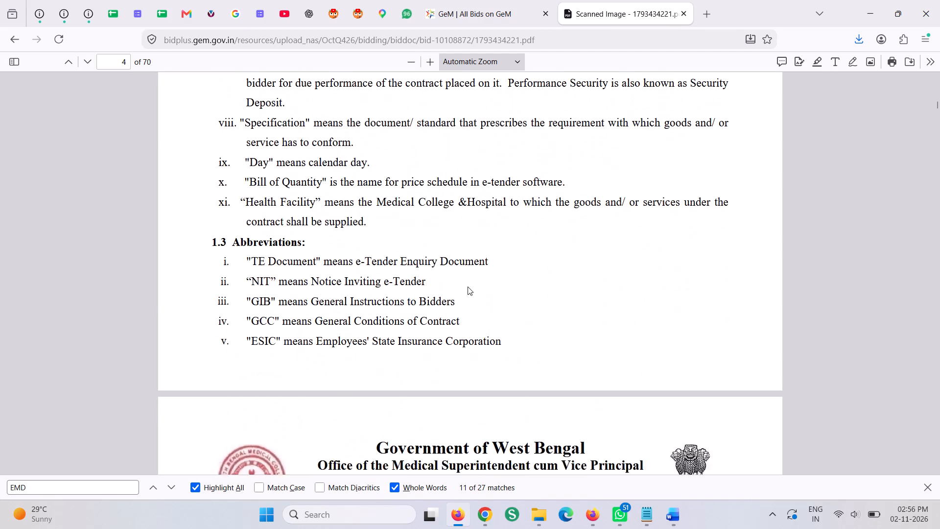
scroll(468, 287, "down", 2)
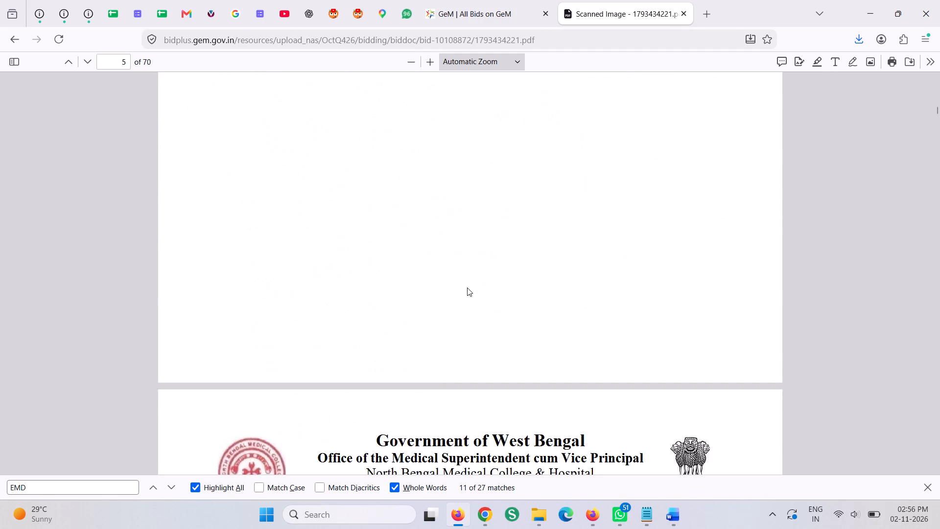
Review the requirements section on pages 6 to 9, covering work areas, staffing, uniforms, equipment, site visit and contractor obligations.
scroll(467, 288, "down", 2)
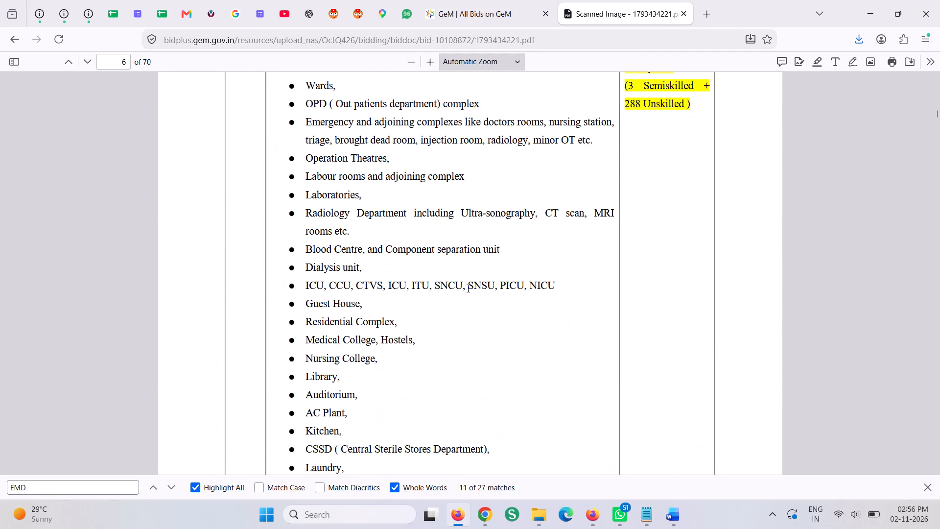
scroll(467, 288, "down", 3)
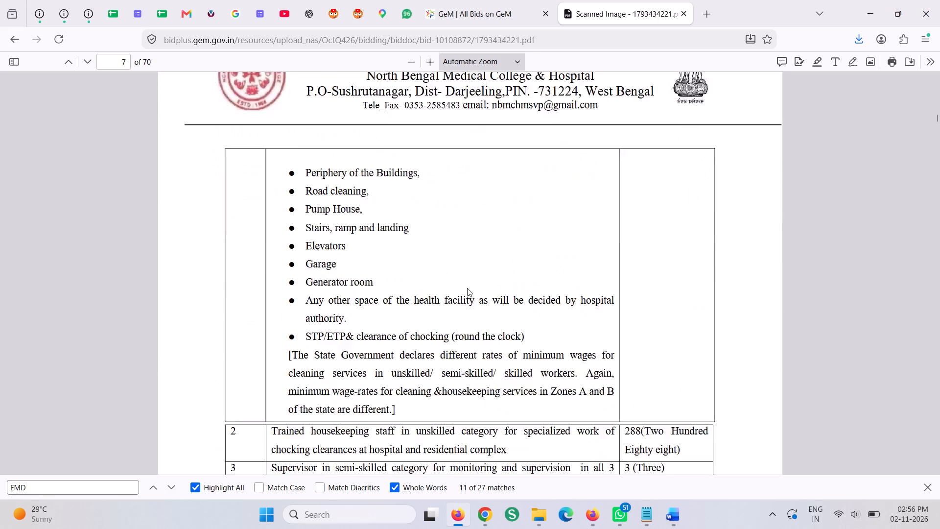
scroll(467, 288, "up", 1)
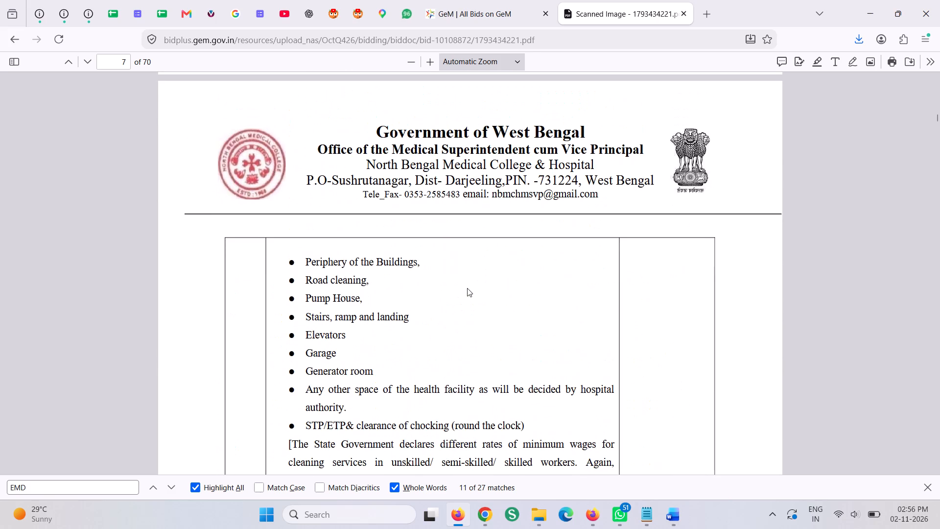
scroll(467, 288, "down", 1)
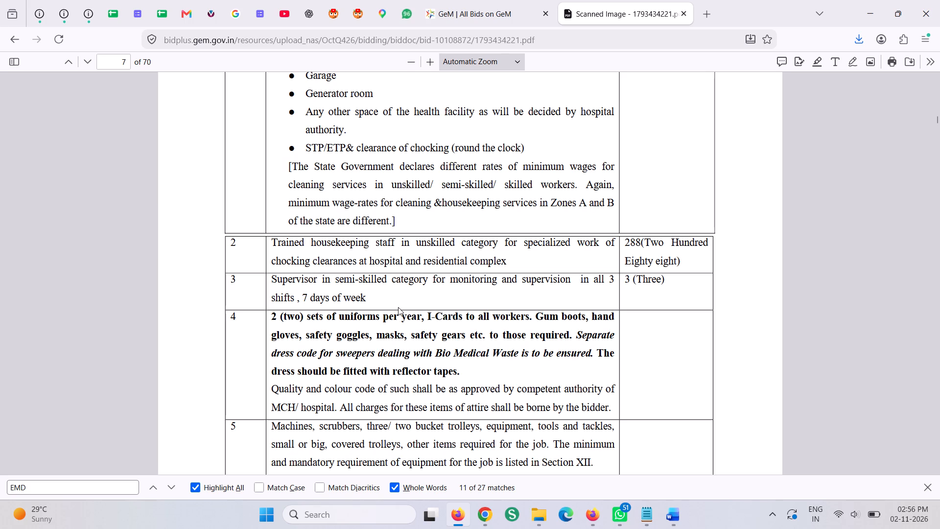
scroll(419, 337, "down", 2)
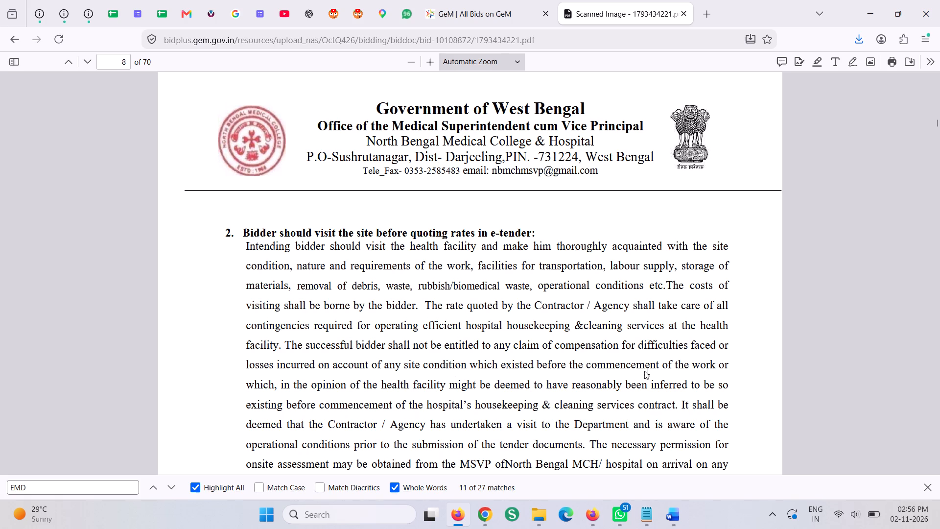
scroll(618, 375, "down", 1)
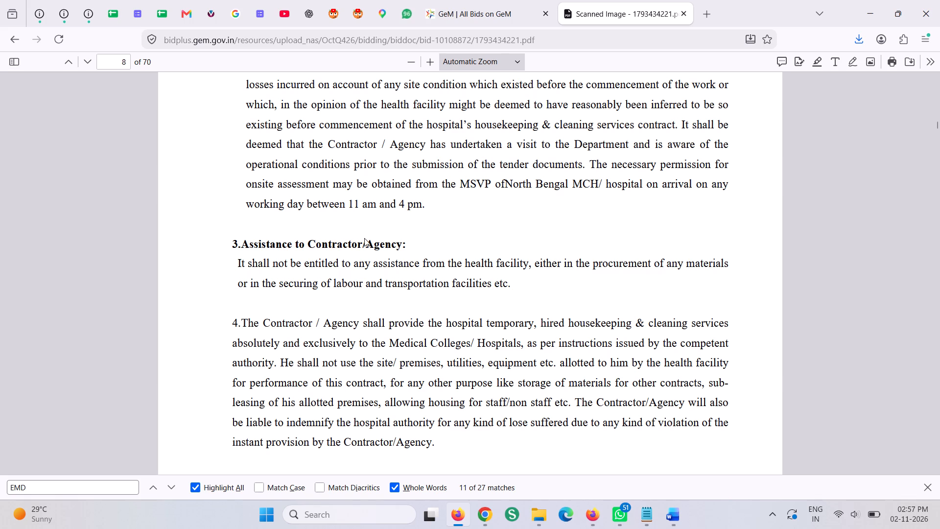
scroll(374, 265, "down", 2)
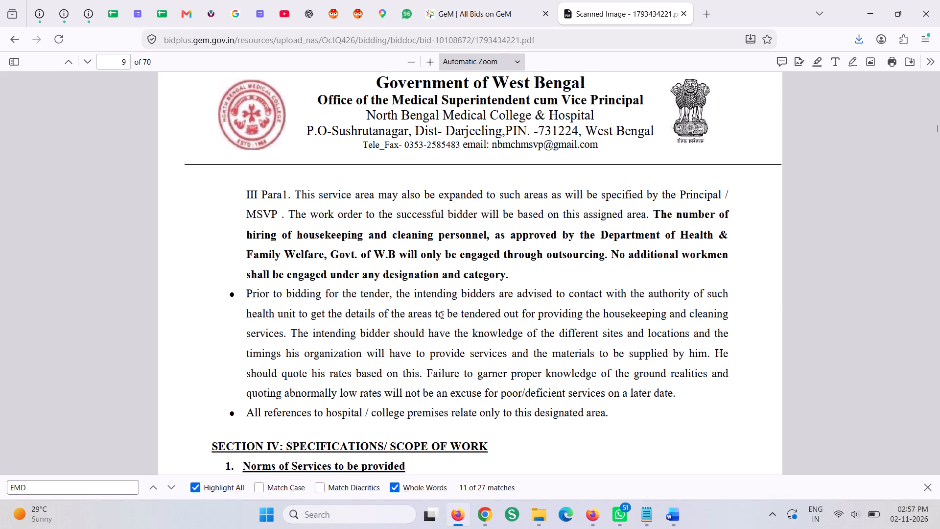
Read Section IV: Specifications/Scope of Work on pages 9 to 12, including area of work, detailed cleaning scope and waste disposal.
scroll(441, 318, "down", 1)
scroll(411, 253, "down", 1)
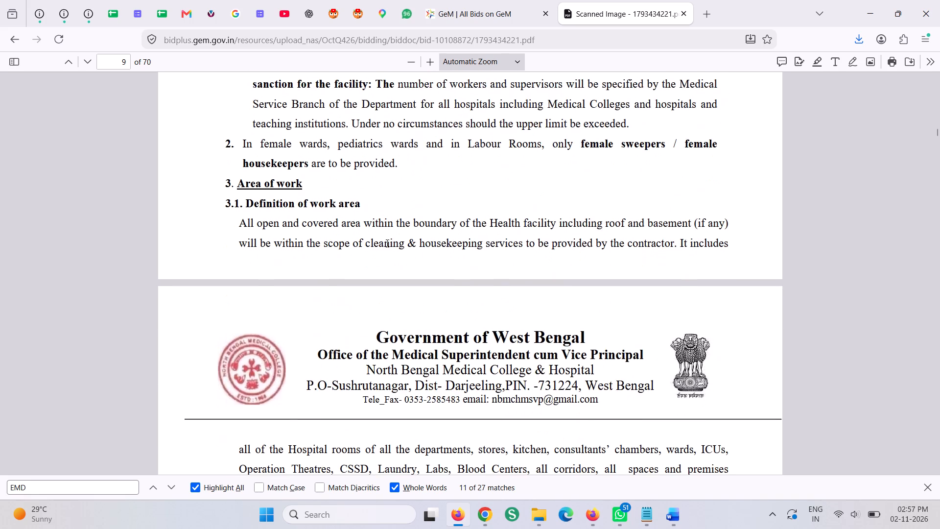
scroll(385, 242, "down", 2)
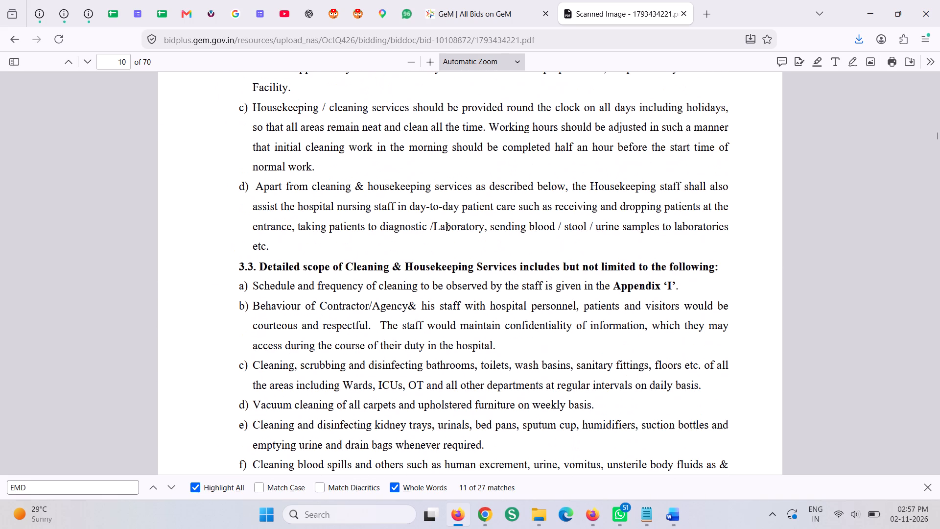
scroll(446, 226, "down", 2)
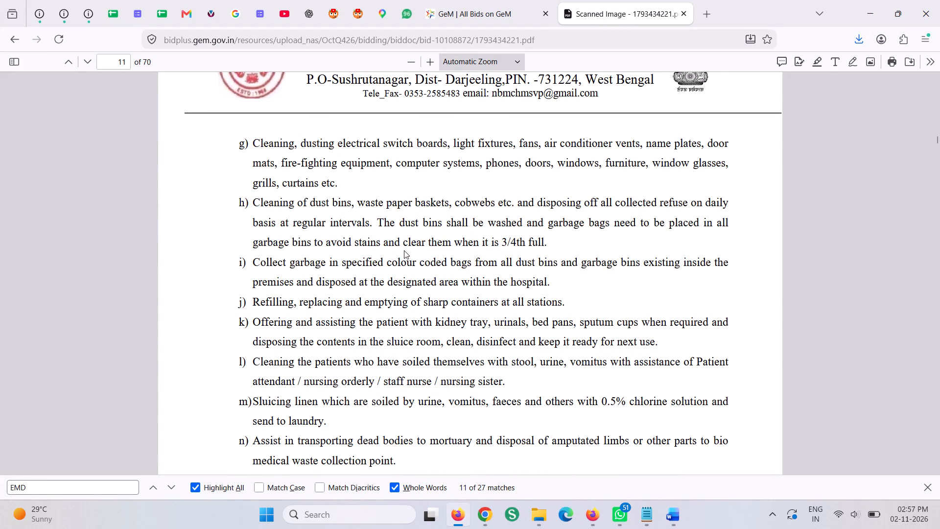
scroll(443, 274, "down", 1)
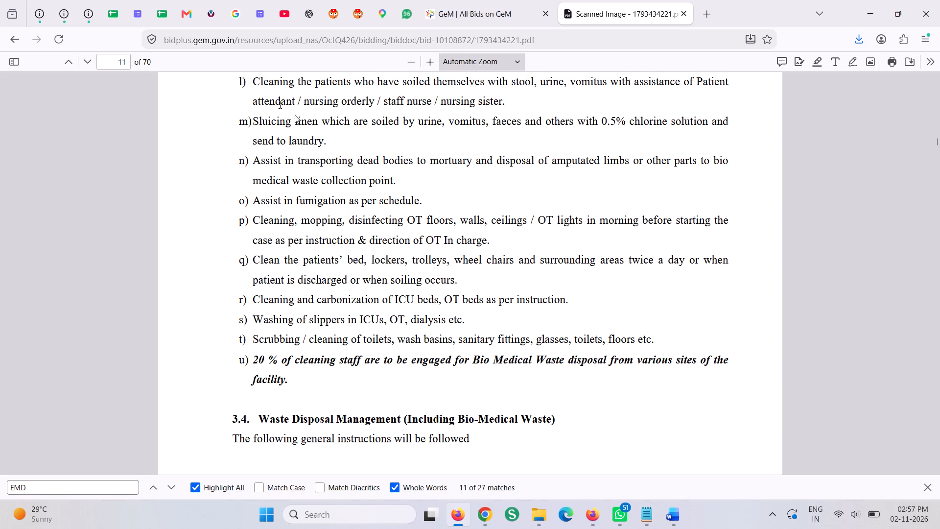
scroll(469, 190, "down", 1)
scroll(444, 265, "down", 1)
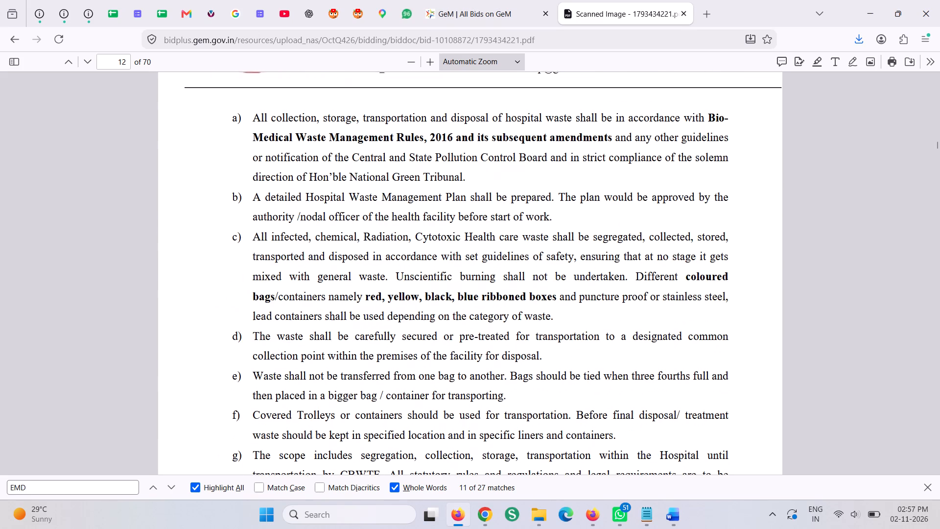
Return to the GeM bid document and look through its technical specifications, consignee details and buyer-added terms.
left_click(8, 39)
scroll(582, 319, "down", 1)
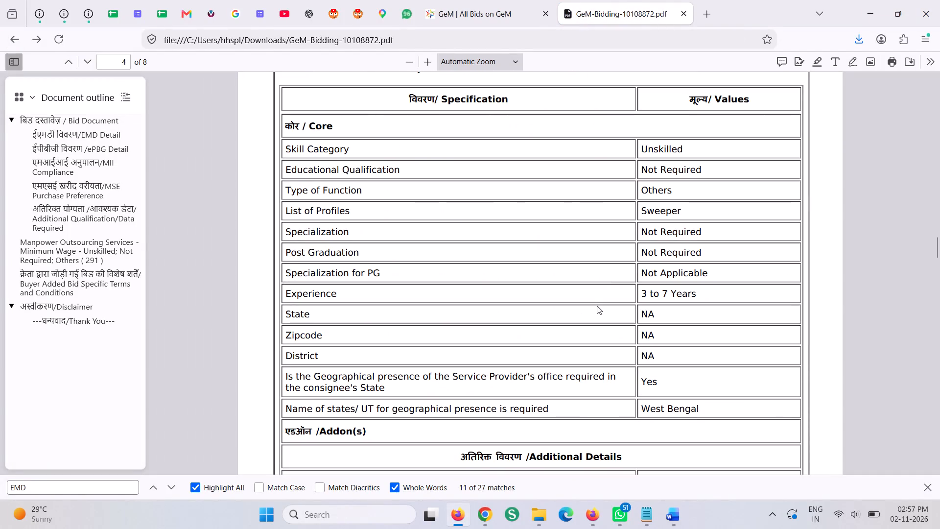
scroll(500, 316, "down", 2)
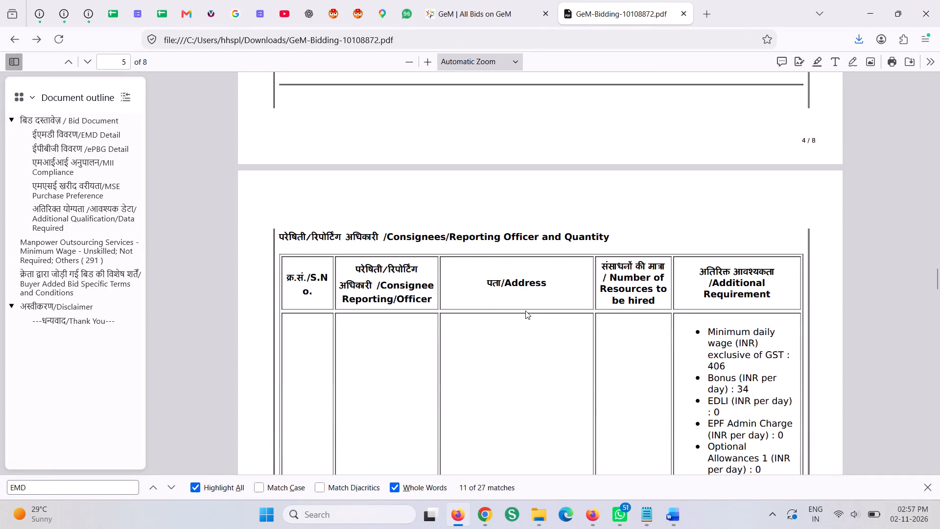
scroll(525, 311, "down", 3)
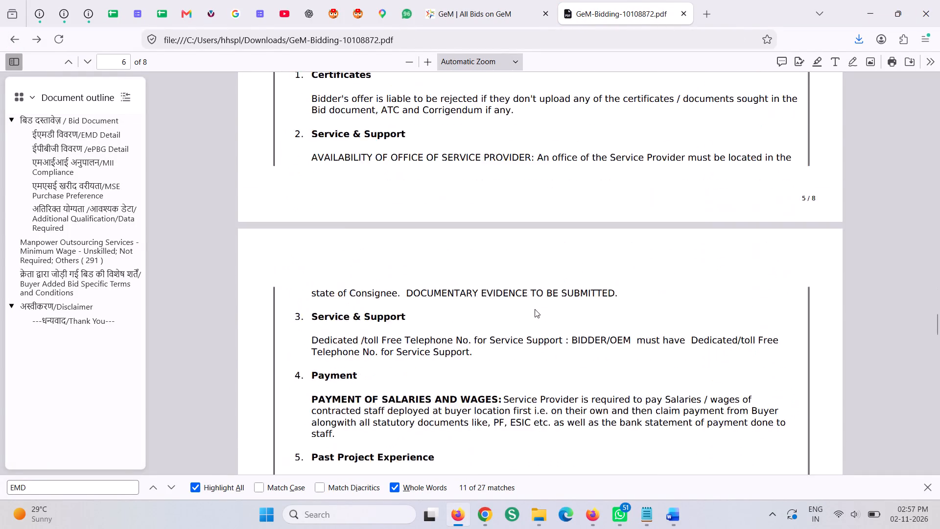
scroll(539, 310, "up", 2)
scroll(646, 116, "up", 1)
scroll(532, 142, "up", 3)
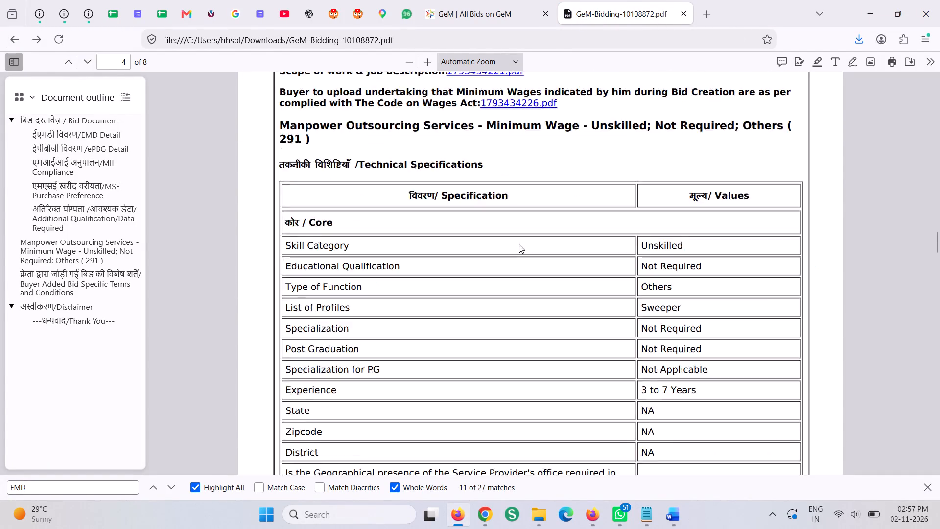
Reopen scope-of-work file 1793434221.pdf and copy the underlined Management Fee requirement of 2% to 10% from clause 6.1 on page 31.
left_click(483, 253)
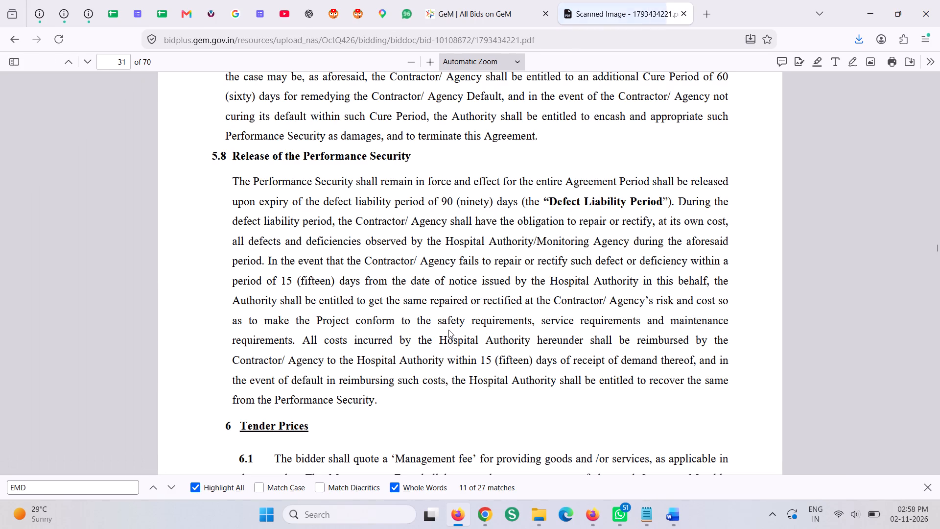
scroll(448, 329, "down", 2)
scroll(494, 343, "up", 1)
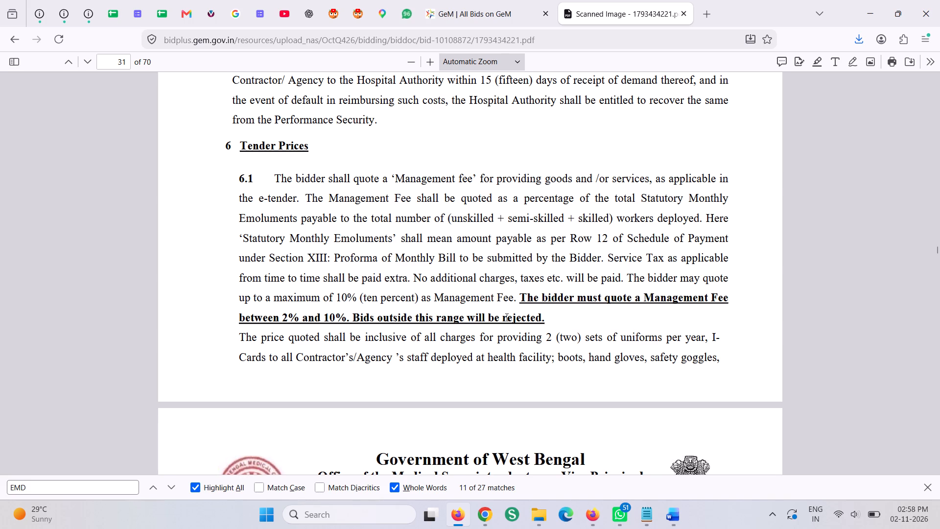
left_click(520, 295)
left_click_drag(520, 295, 542, 318)
key("ctrl+c")
key("ctrl+c")
key("ctrl+c")
key("ctrl+c")
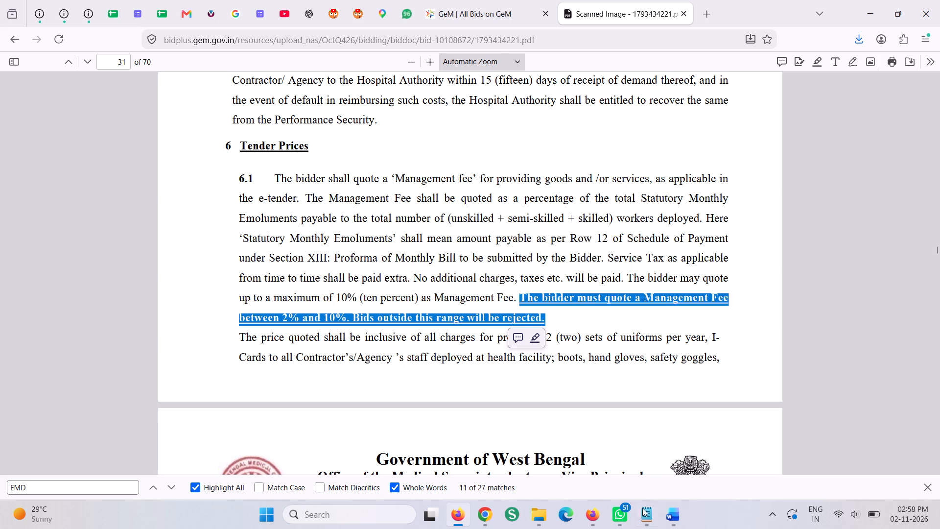
Paste the Management Fee requirement as item 6 of the REQUIRED DOCUMENTS list in Word and join its two lines into one paragraph.
left_click(682, 511)
left_click(347, 466)
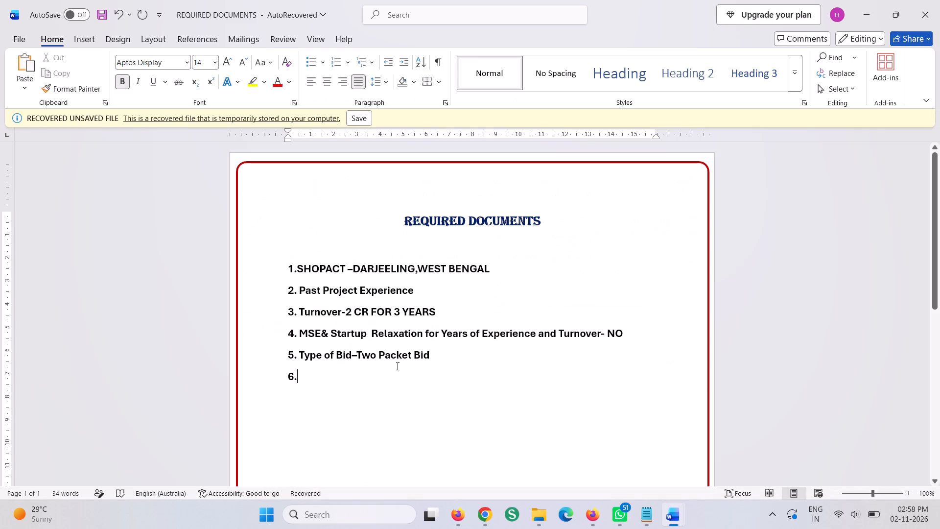
left_click(397, 366)
left_click(305, 383)
key("ctrl+v")
left_click(282, 395)
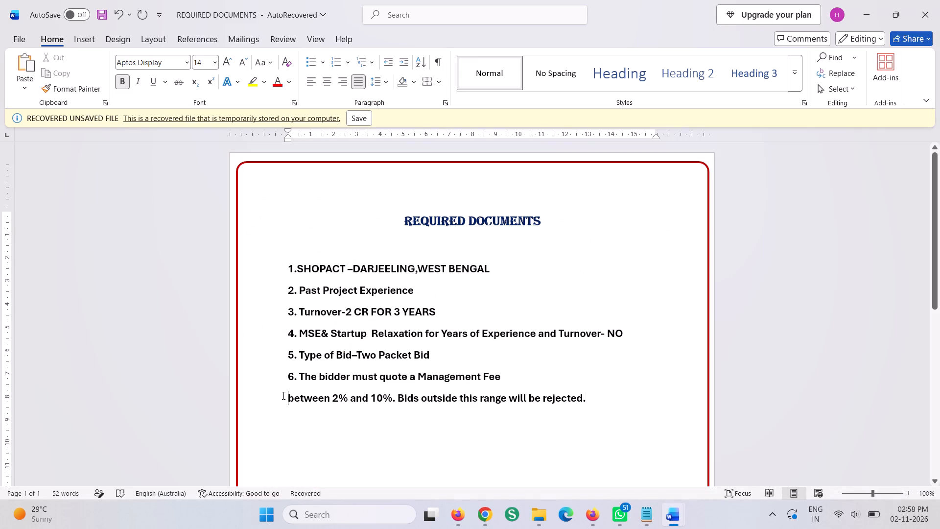
key("BackSpace")
key("space")
left_click(470, 397)
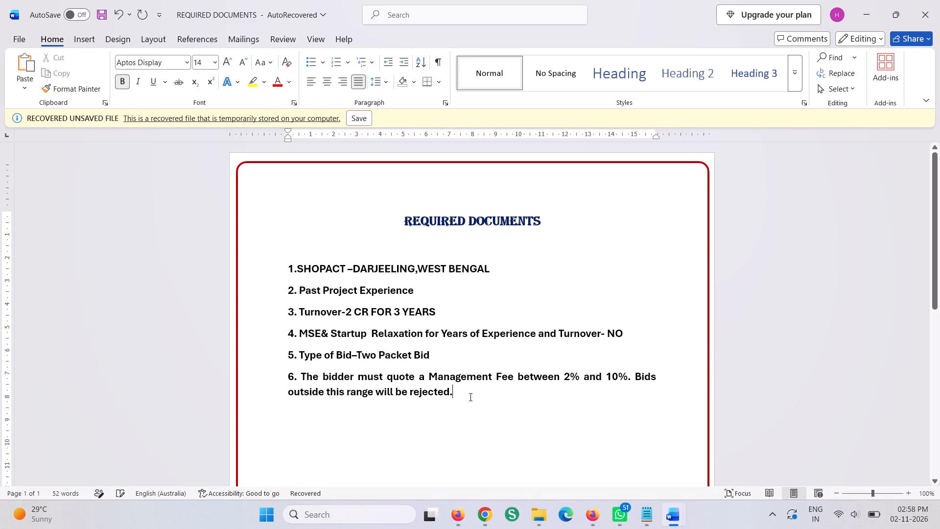
Start a new line numbered 7 below the Management Fee item.
key("Return")
key("1")
key("BackSpace")
type("7.")
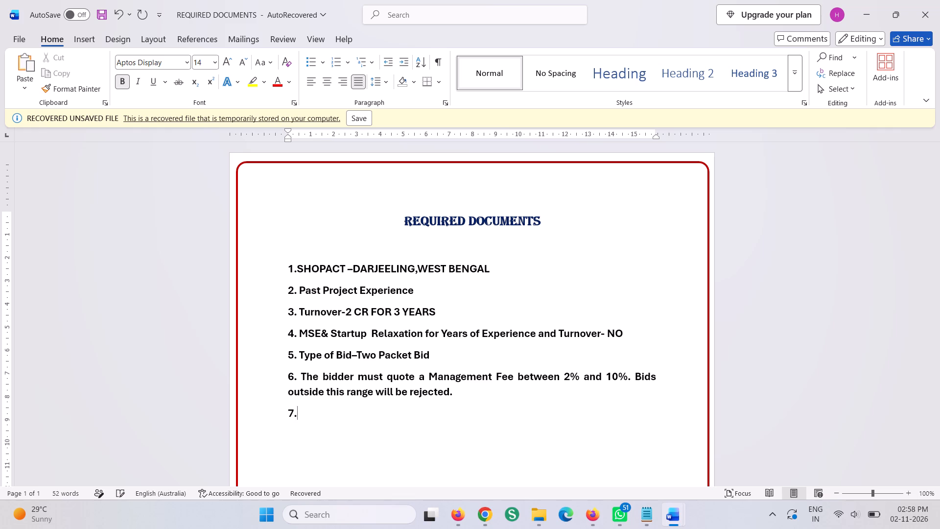
In the scope-of-work PDF, find the billing-document clause (iv) on page 33 and copy its full self declaration on statutory Labour laws.
key("alt+Tab")
scroll(463, 361, "down", 2)
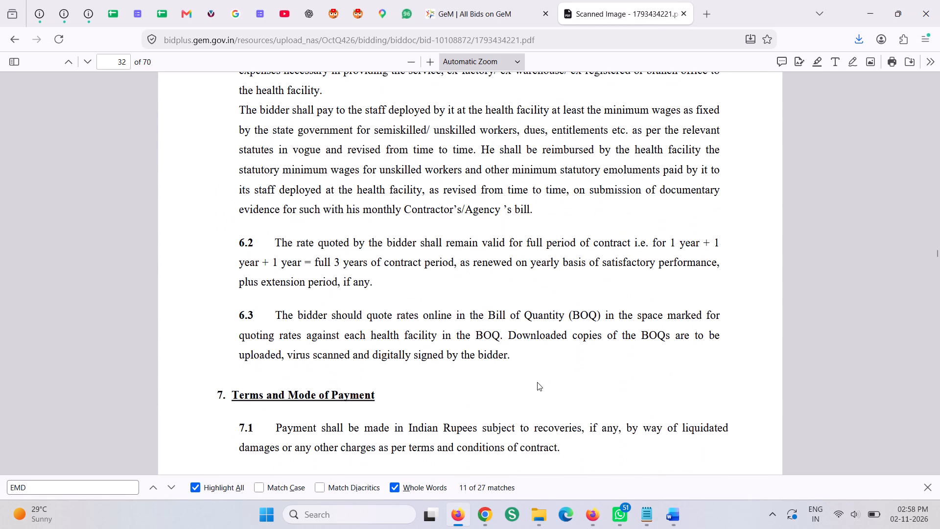
scroll(538, 384, "down", 1)
scroll(457, 346, "down", 2)
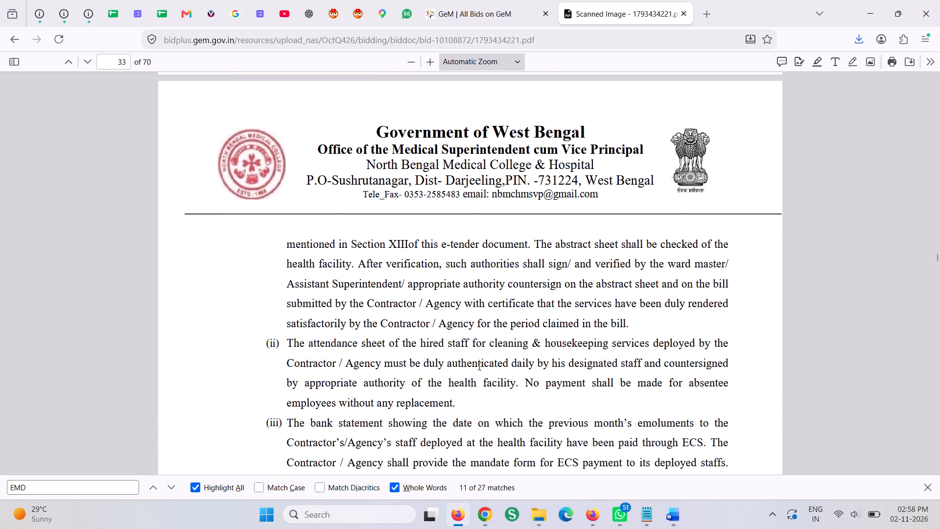
scroll(425, 314, "down", 2)
scroll(425, 314, "up", 1)
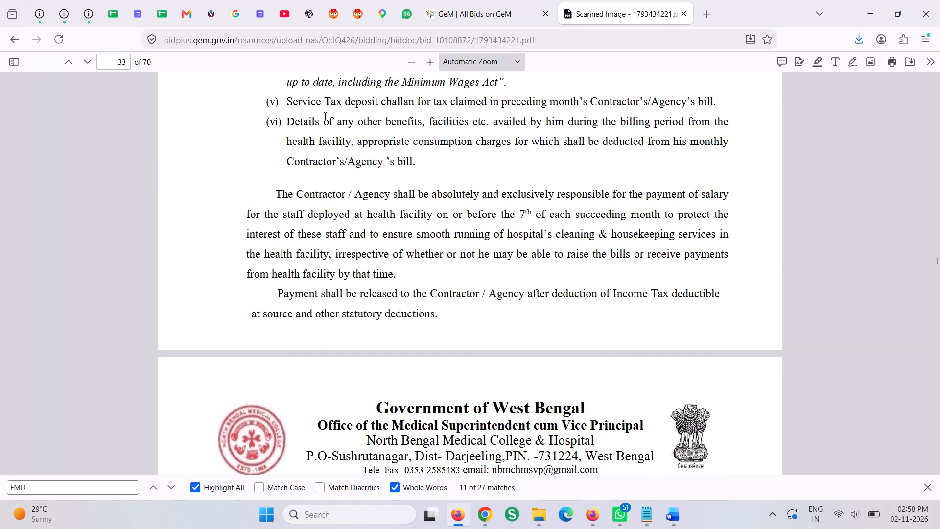
scroll(344, 208, "up", 1)
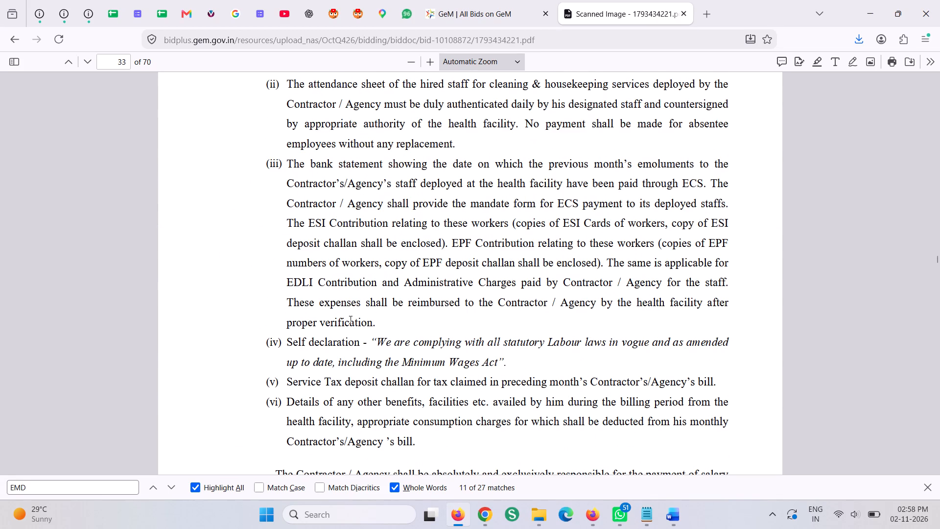
left_click(290, 341)
left_click_drag(290, 341, 514, 364)
key("ctrl+c")
key("ctrl+c")
key("ctrl+c")
key("ctrl+c")
Paste the self declaration as item 7 of the REQUIRED DOCUMENTS list in Word and join its two lines into one paragraph.
key("alt+Tab")
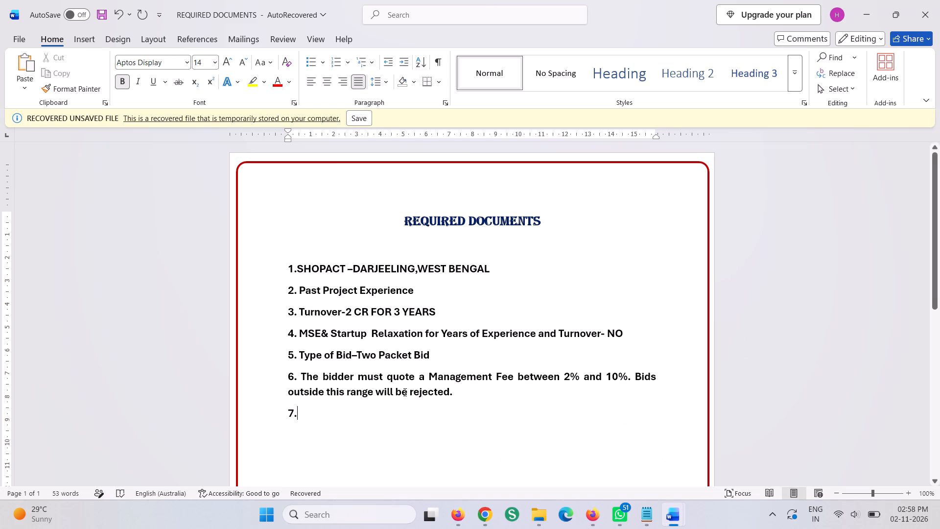
key("ctrl+v")
left_click(283, 449)
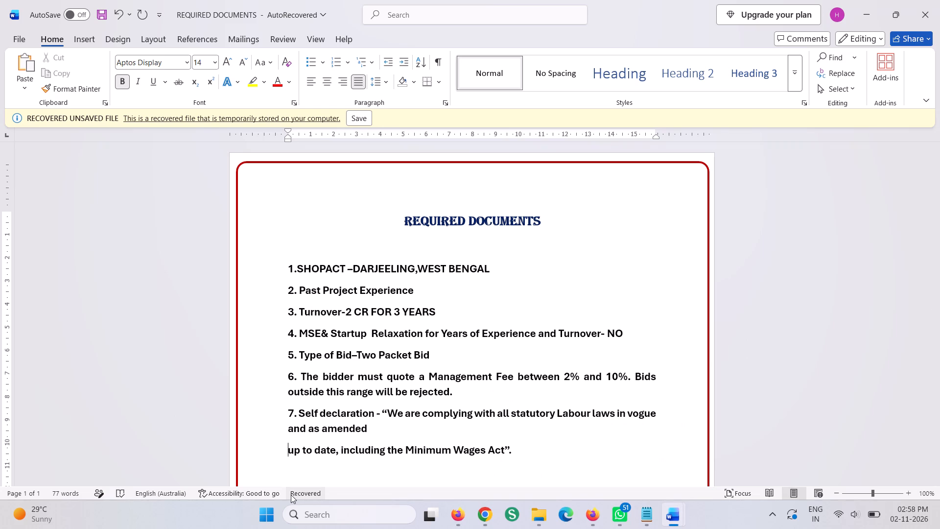
key("BackSpace")
key("space")
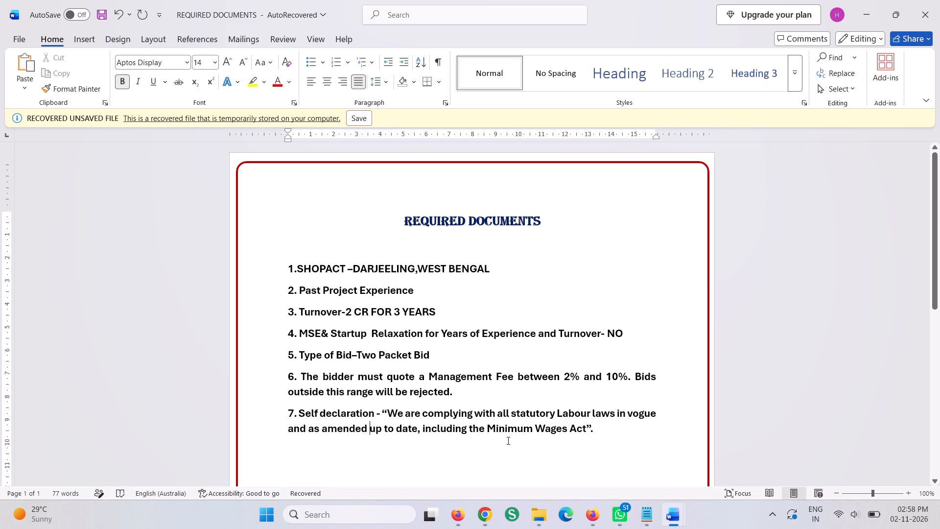
Highlight the self declaration text of item 7 in yellow, leaving out its number.
left_click(612, 428)
left_click_drag(302, 415, 603, 435)
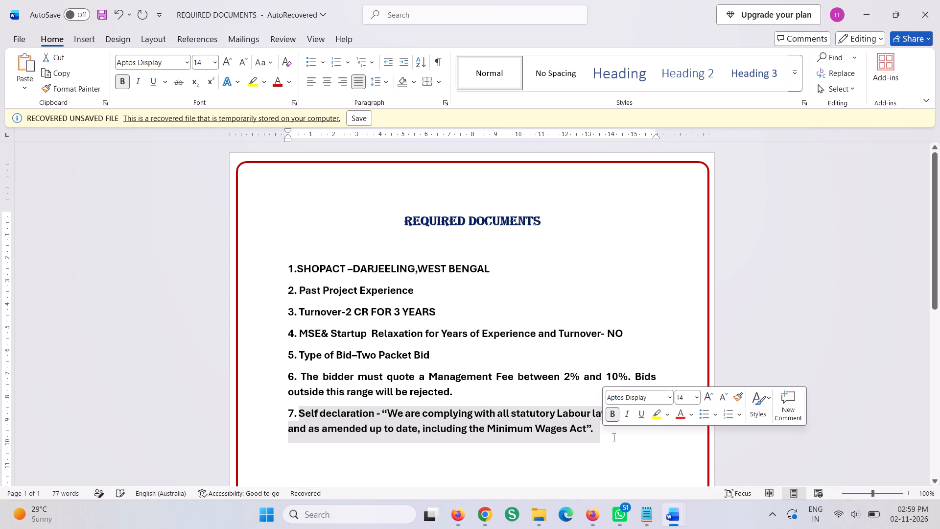
left_click(661, 415)
Start a new line numbered 8 below the self declaration item.
left_click(596, 436)
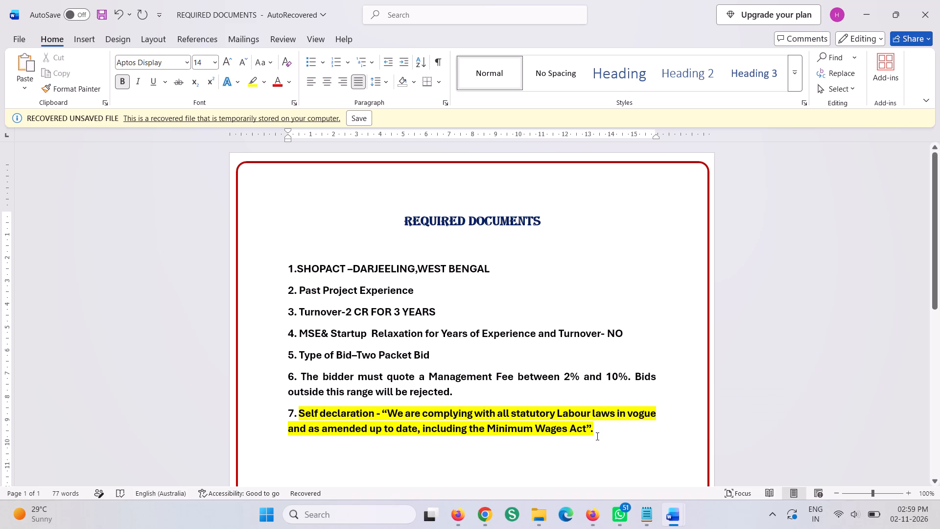
key("Return")
type("8.")
Return to the scope-of-work PDF and look through the rest of the contract conditions from page 33 onward for required documents.
key("alt+Tab")
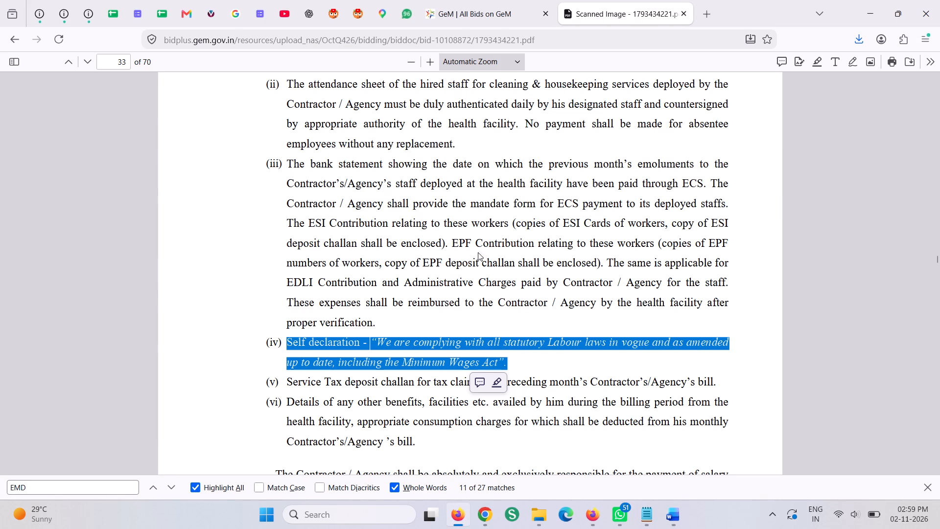
scroll(439, 255, "up", 1)
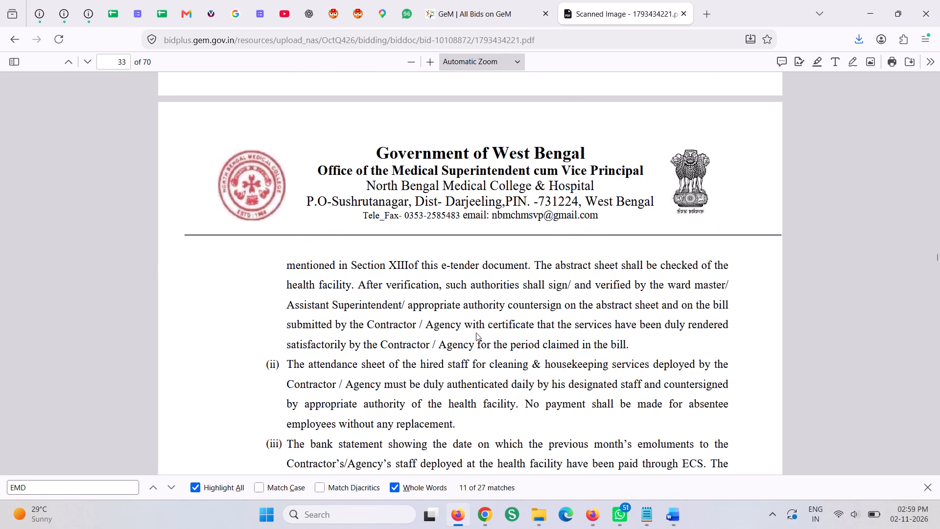
scroll(475, 334, "up", 2)
scroll(474, 336, "down", 3)
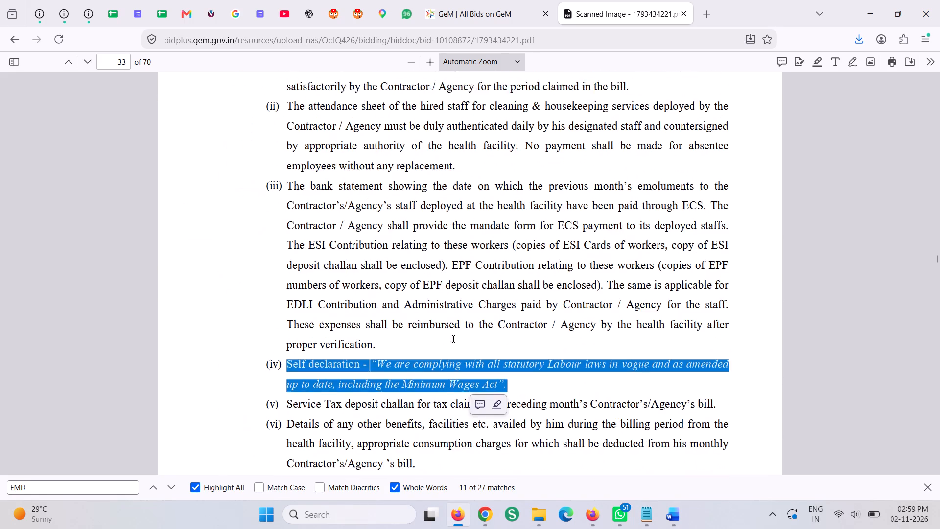
scroll(412, 338, "down", 3)
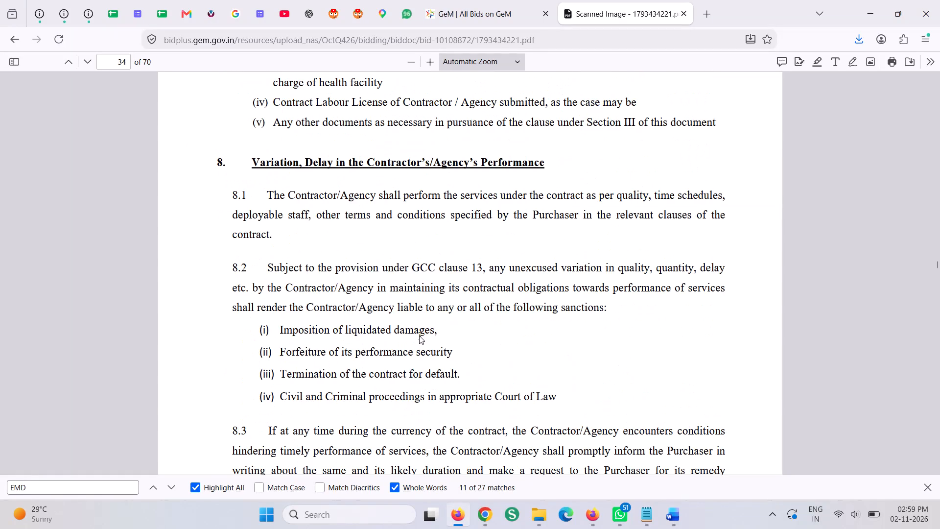
scroll(419, 336, "down", 7)
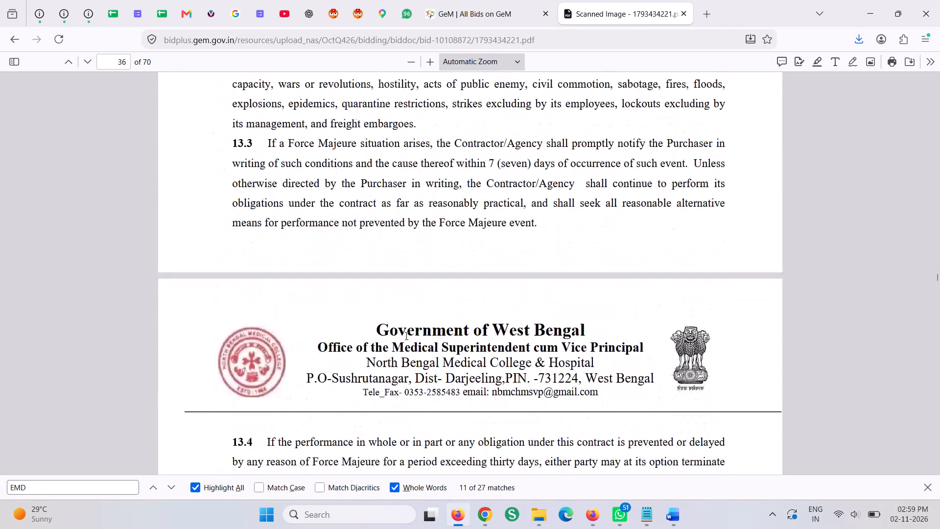
scroll(405, 336, "down", 1)
key("alt+Tab")
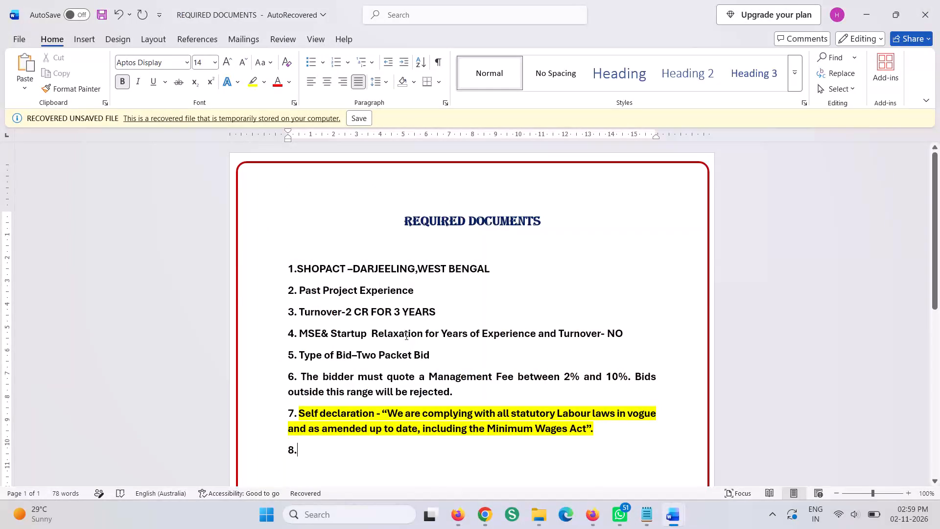
key("alt+Tab")
scroll(396, 337, "down", 1)
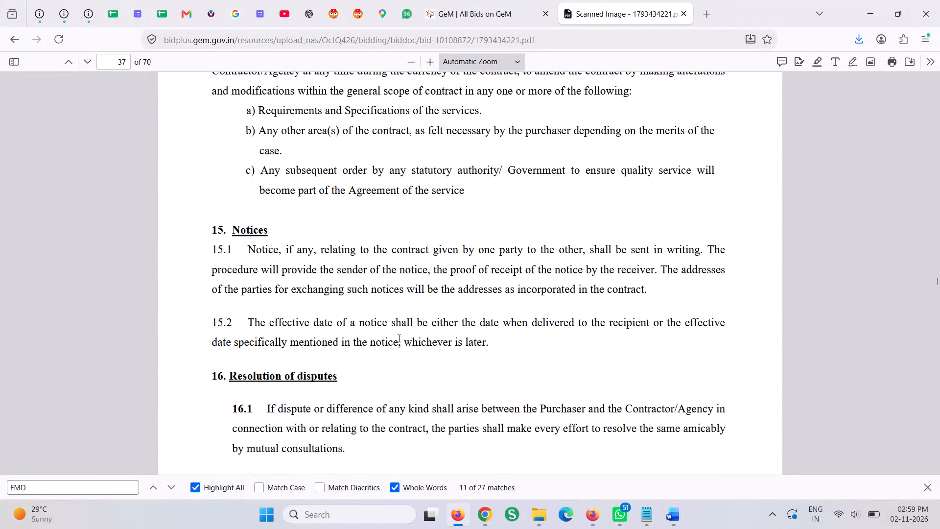
scroll(399, 338, "down", 4)
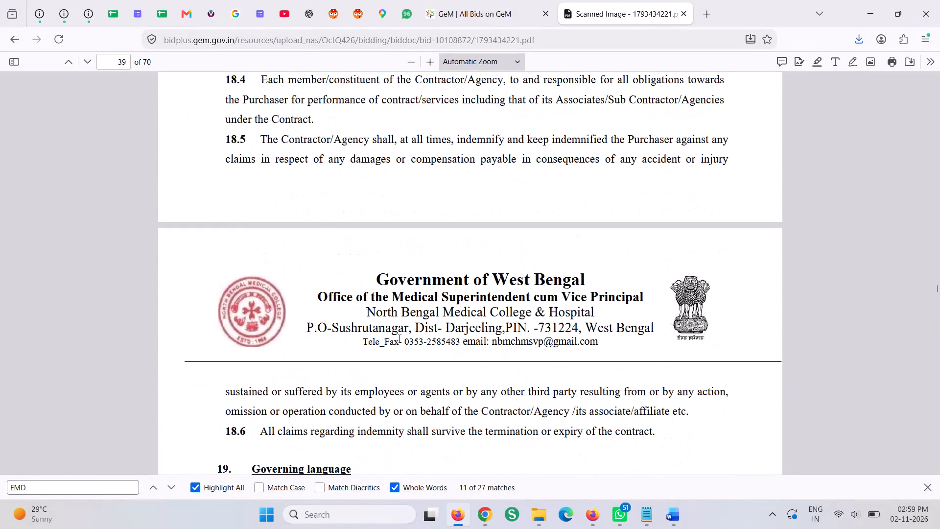
scroll(399, 338, "down", 3)
Read Section VII, General Instructions to Bidders, from page 40 through the clause 12.3 table of Non-Statutory Cover documents on page 44.
scroll(399, 338, "down", 1)
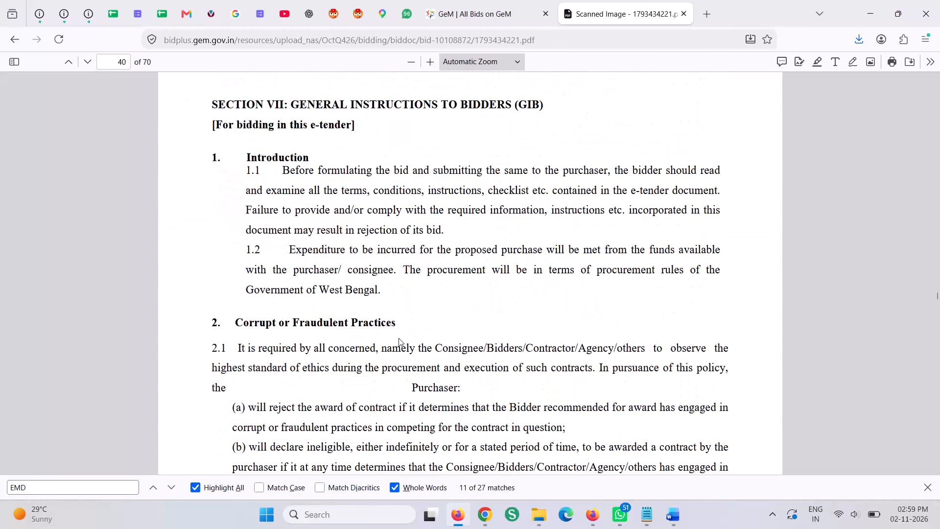
scroll(399, 338, "down", 1)
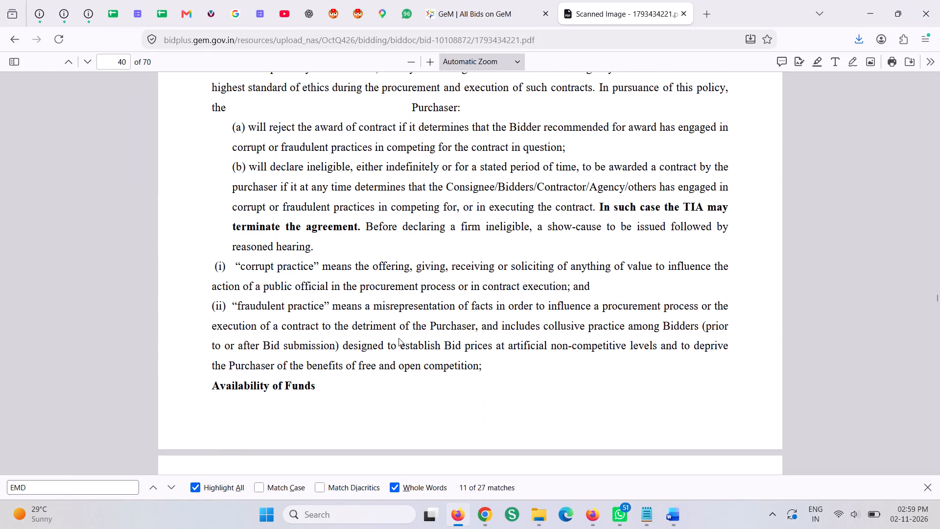
scroll(399, 338, "down", 2)
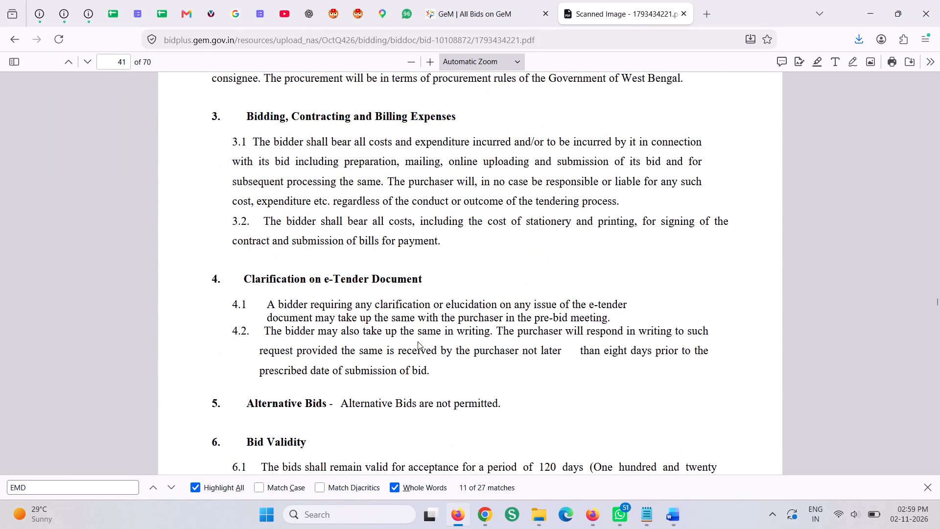
scroll(428, 335, "down", 3)
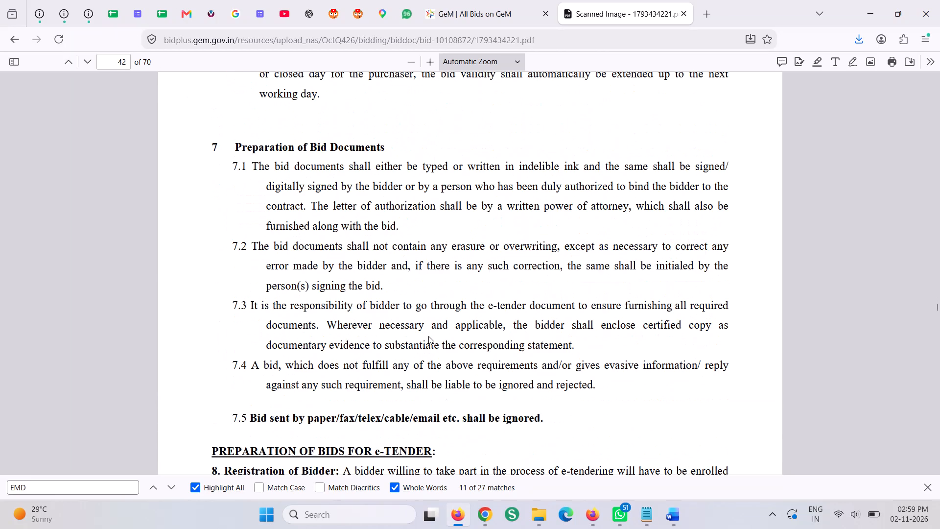
scroll(428, 336, "down", 1)
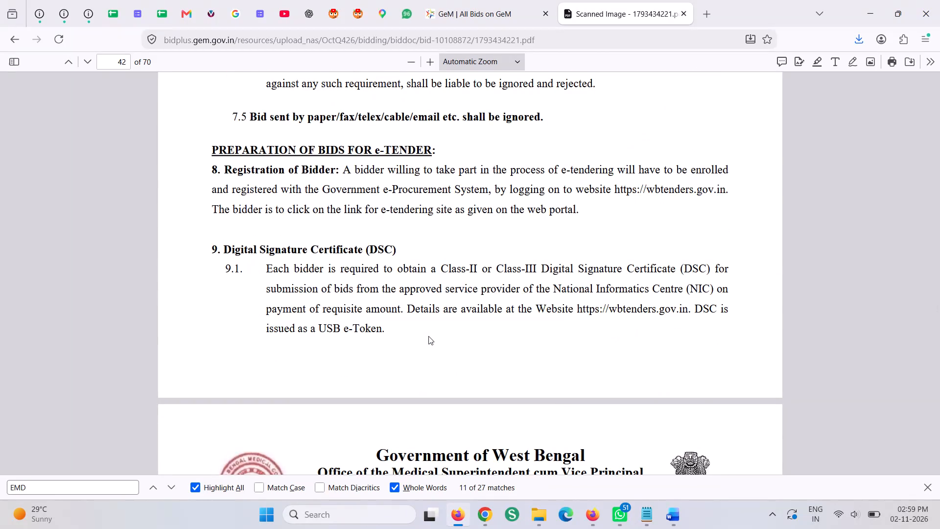
scroll(428, 336, "down", 2)
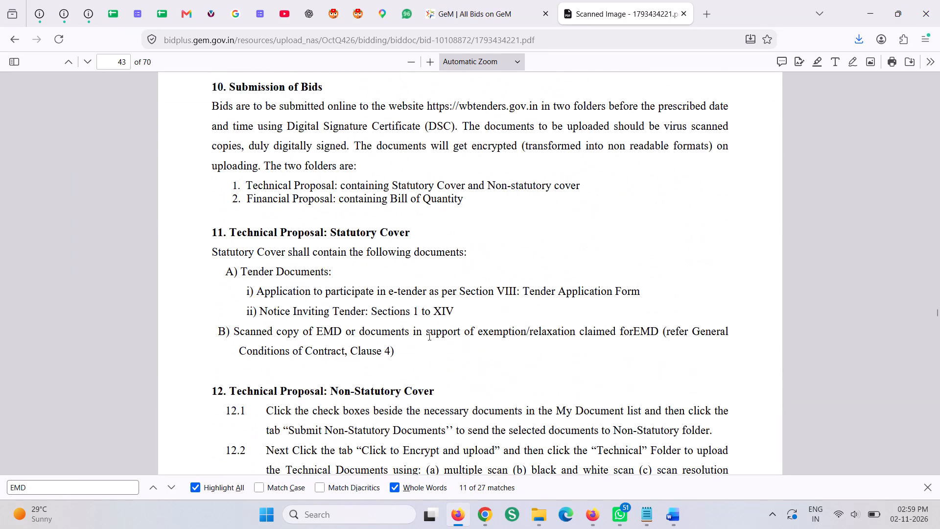
scroll(428, 336, "down", 2)
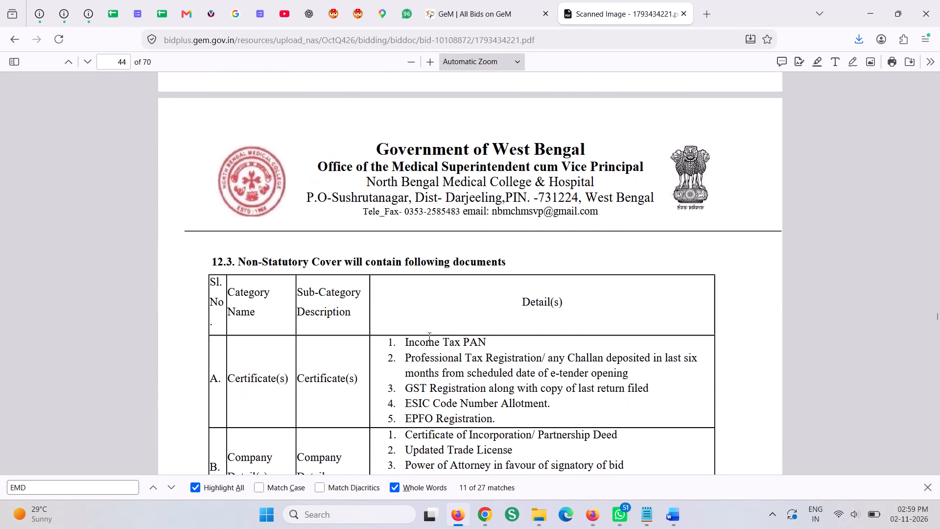
scroll(428, 336, "down", 1)
scroll(428, 336, "up", 1)
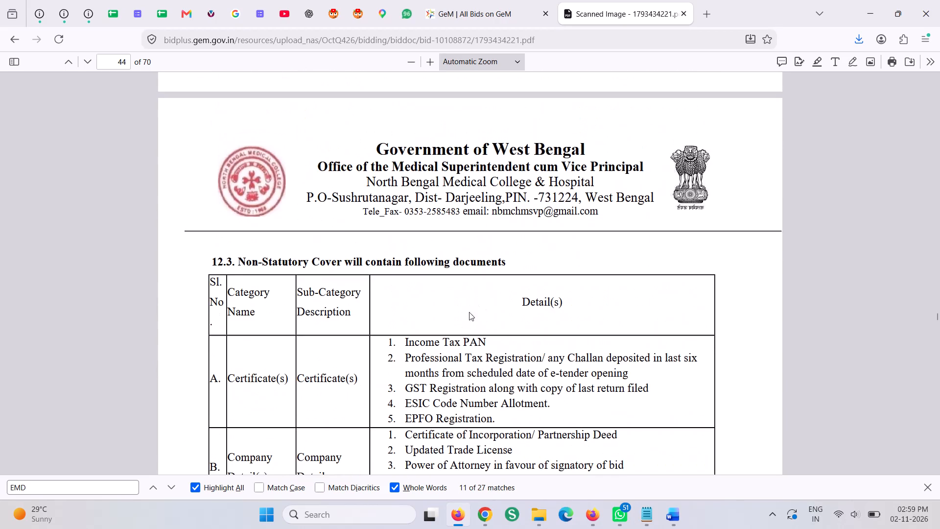
Copy "Professional Tax Registration" from the Certificate(s) row of the clause 12.3 table and paste it as item 8 in the Word list.
left_click(410, 358)
left_click_drag(410, 358, 515, 353)
key("ctrl+c")
key("ctrl+c")
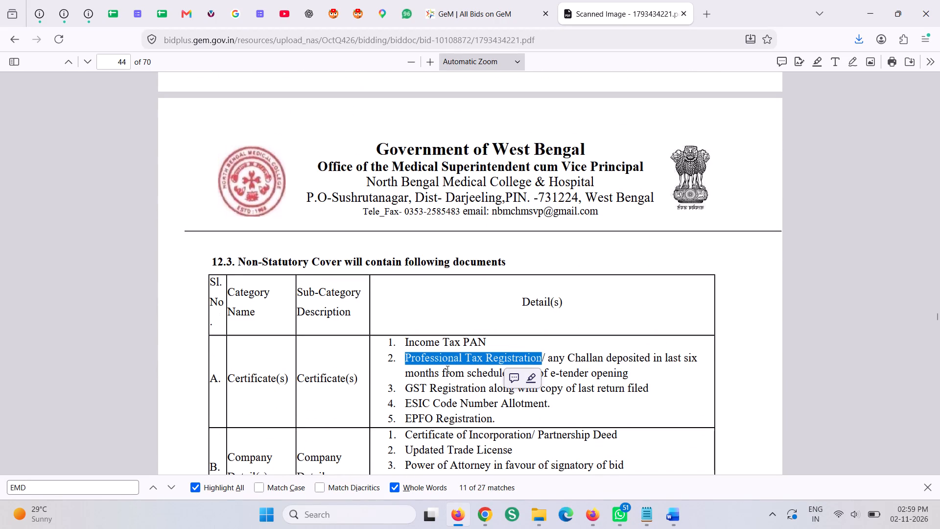
key("alt+Tab")
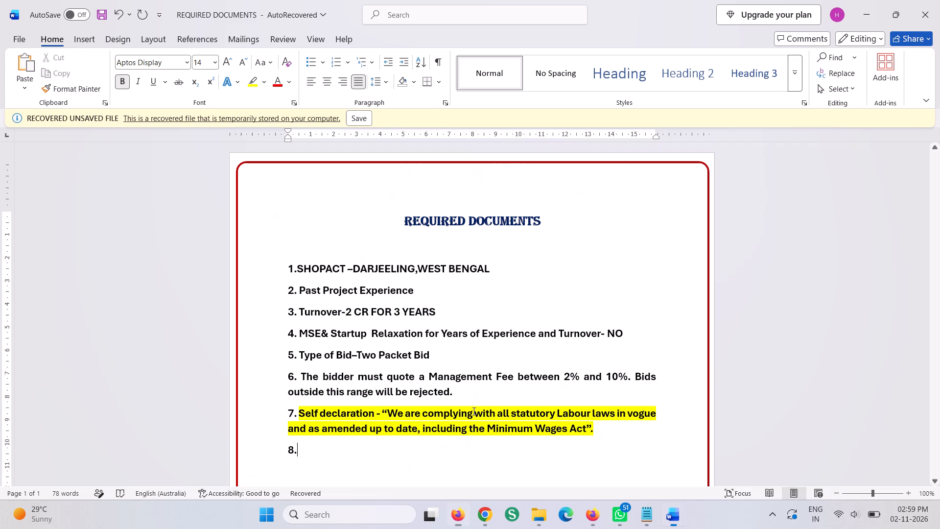
key("ctrl+v")
Add item 9 to the Word list with "GST Registration along with copy of last return filed" copied from the Certificate(s) row.
key("Return")
type("9.")
key("alt+Tab")
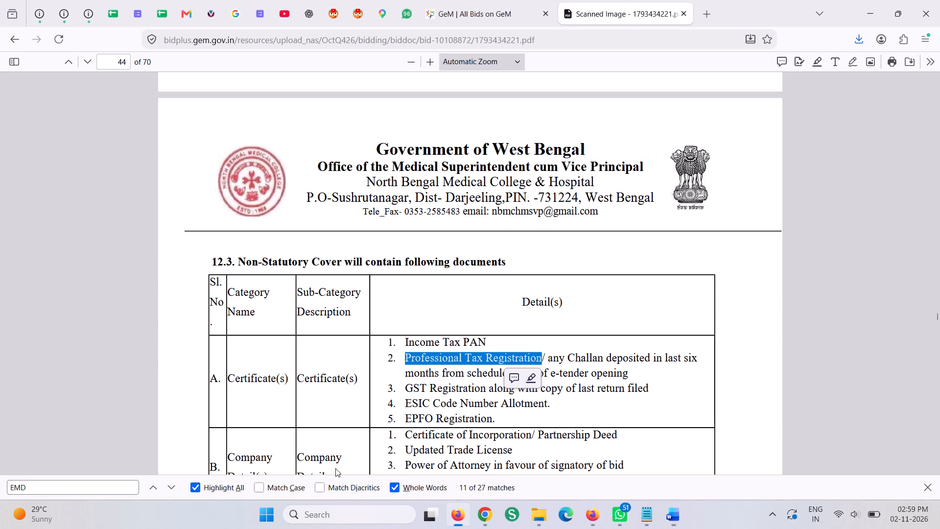
left_click(407, 388)
left_click_drag(407, 388, 654, 387)
key("ctrl+c")
key("ctrl+c")
key("alt+Tab")
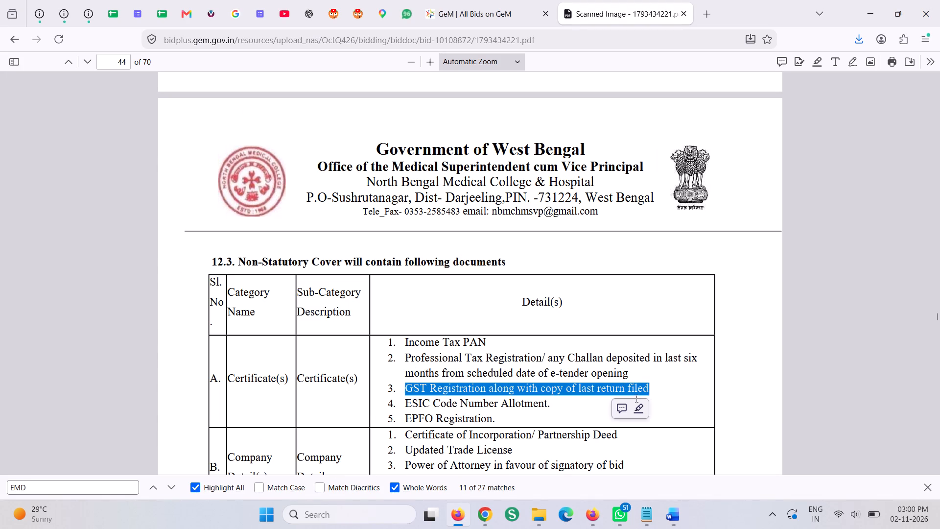
key("ctrl+v")
Add item 10 to the list reading "COPY OF EPF,ESIC,PAN,ITR 3 YEARS".
key("Return")
key("0")
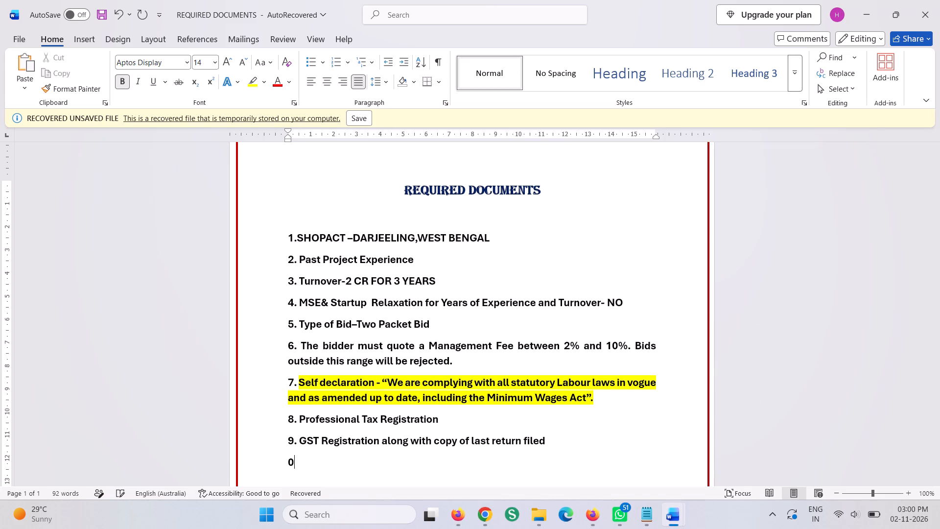
key("BackSpace")
type("10.")
type("COPY OF EPF,ESIC,GST")
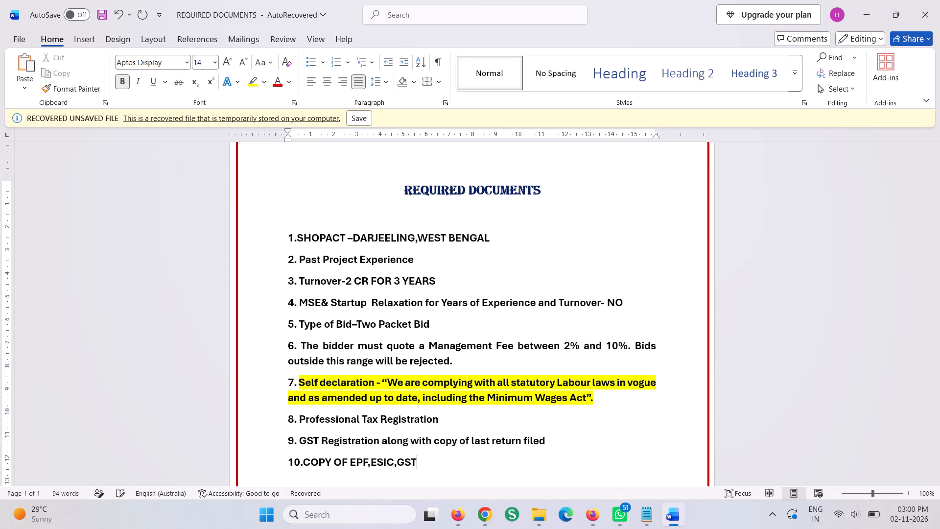
key("BackSpace")
key("BackSpace")
key("BackSpace")
type("PAN,ITR F")
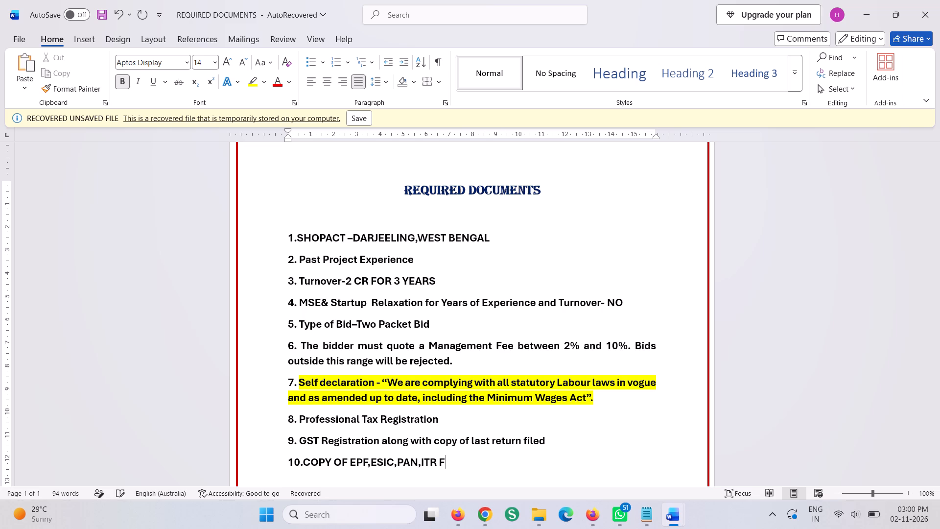
key("BackSpace")
type("3 YEARS")
key("space")
Add item 11 with the Bank Solvency Certificate text up to "3 (three) months", copied from the clause 12.3 Documents row, as one paragraph.
key("Return")
type("11.")
key("alt+Tab")
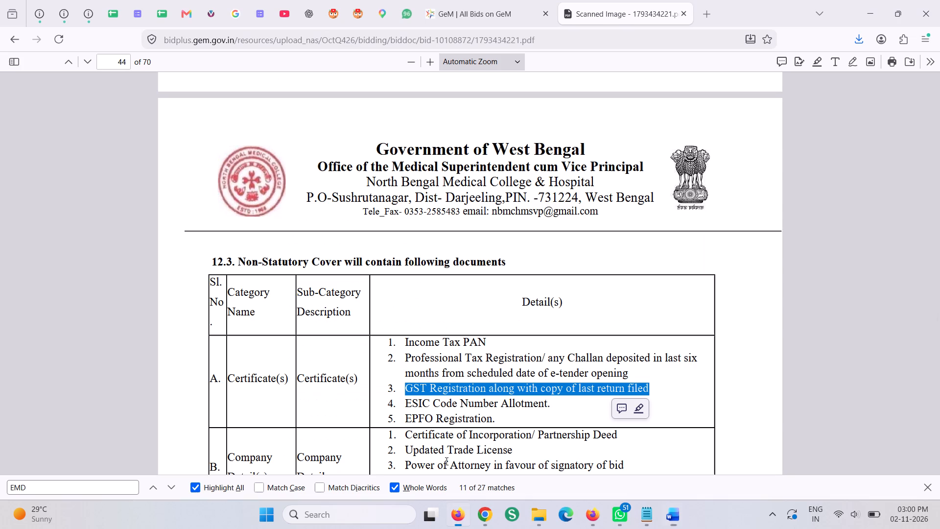
scroll(446, 460, "down", 1)
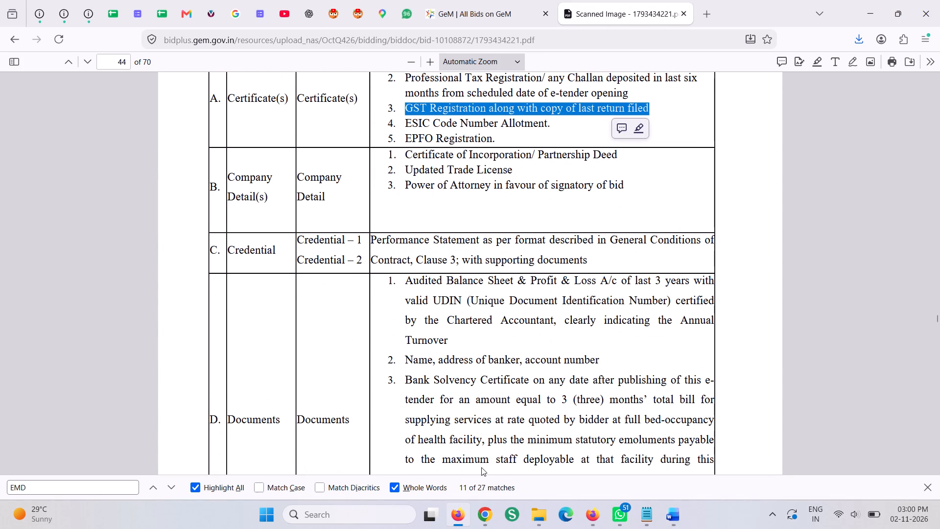
scroll(411, 341, "down", 1)
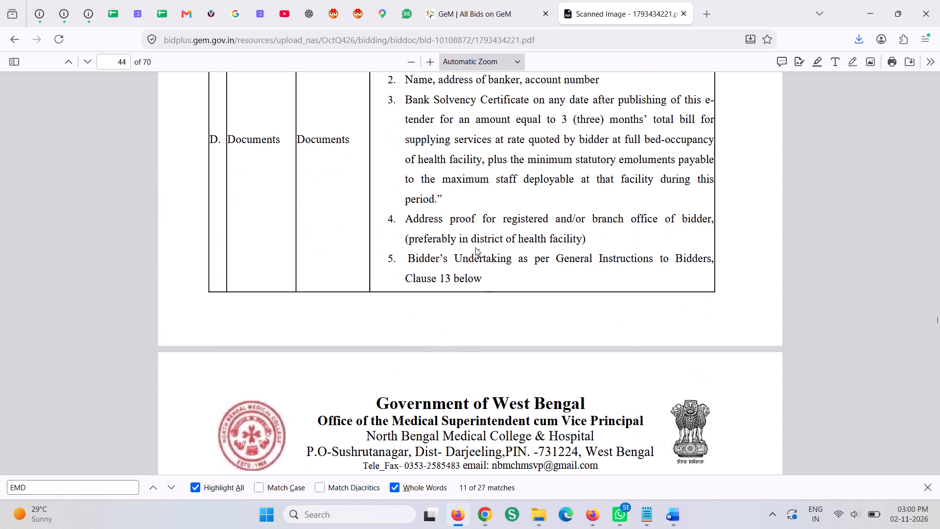
left_click(406, 97)
left_click_drag(406, 97, 545, 98)
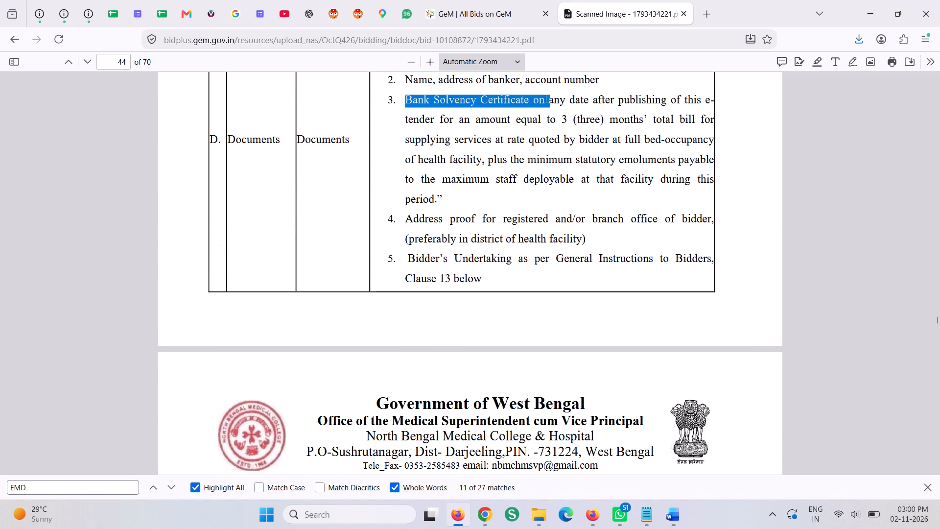
left_click_drag(545, 98, 638, 122)
key("ctrl+c")
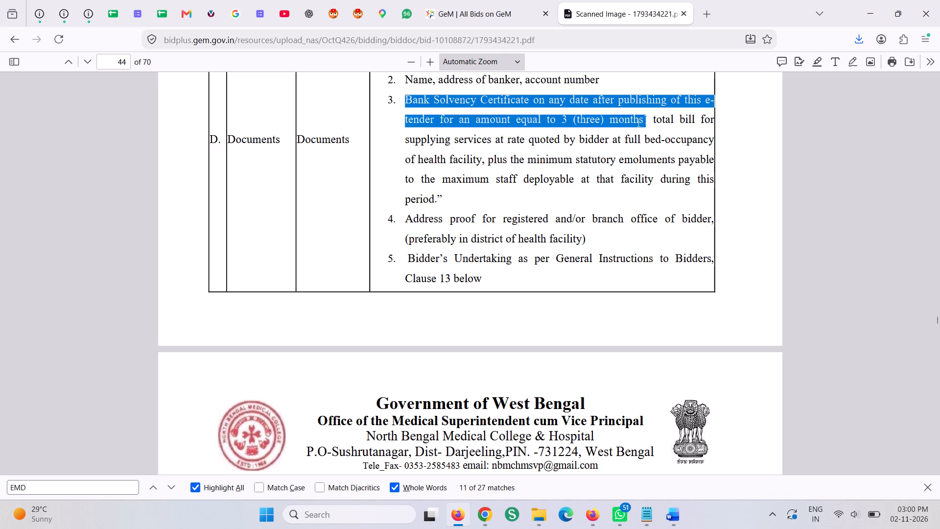
left_click_drag(638, 122, 638, 123)
key("ctrl+c")
key("ctrl+c")
key("alt+Tab")
key("ctrl+v")
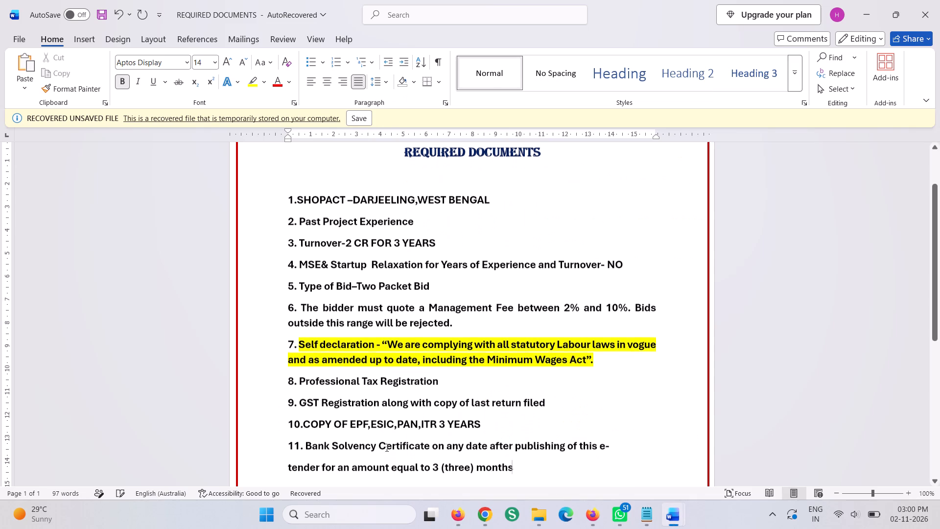
left_click(284, 460)
key("BackSpace")
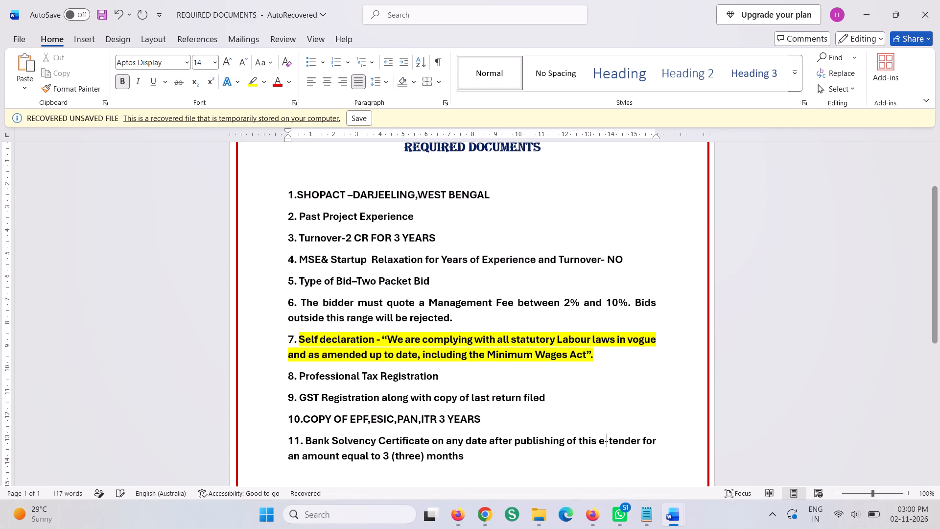
Highlight the Bank Solvency Certificate text of item 11 in yellow.
left_click(359, 448)
left_click_drag(310, 441, 463, 453)
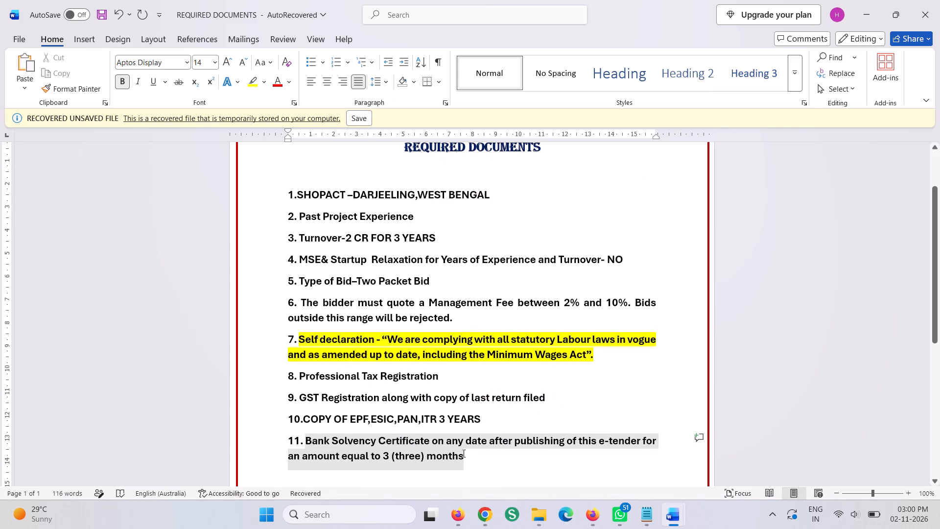
left_click_drag(463, 453, 463, 453)
left_click(514, 439)
left_click(422, 436)
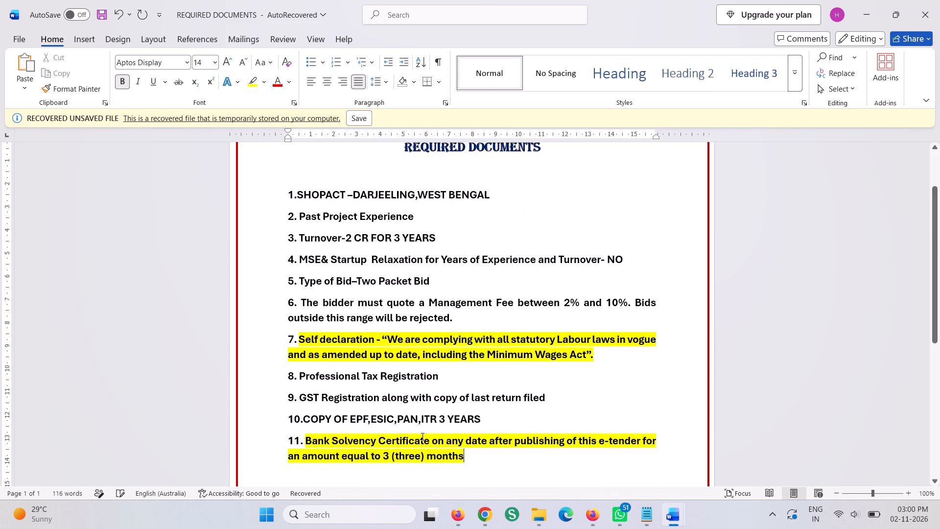
Highlight "GST Registration along with copy of last return filed" in item 9 in yellow.
scroll(413, 432, "down", 1)
left_click(484, 342)
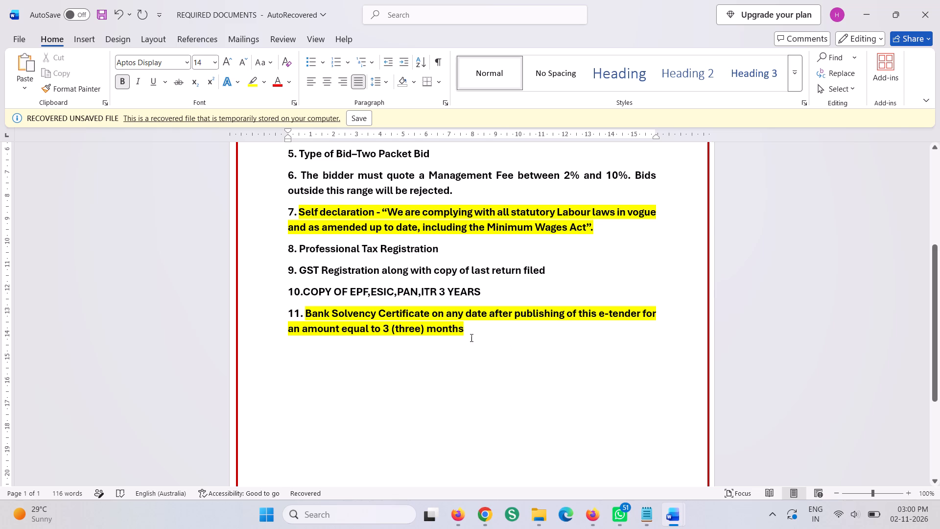
left_click_drag(304, 272, 543, 267)
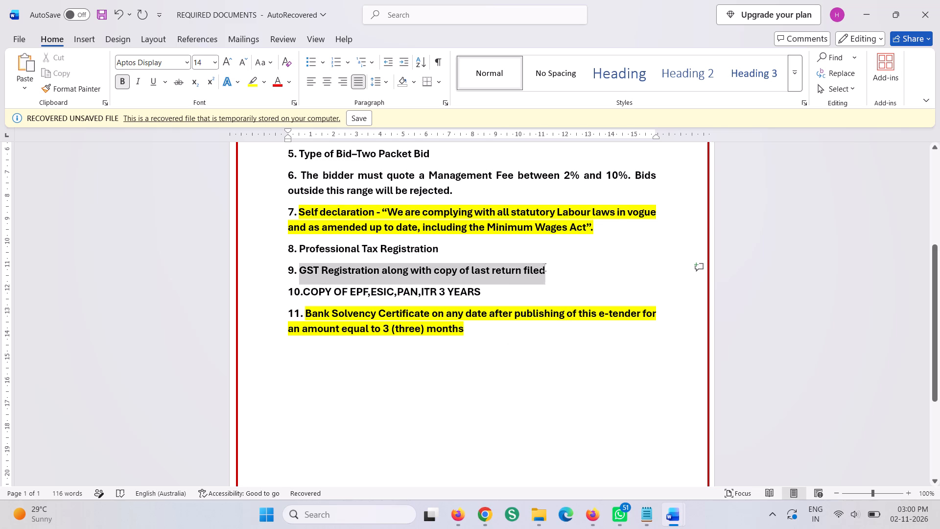
left_click_drag(543, 267, 549, 267)
left_click(602, 252)
Add item 12 to the Word list with "Bidder's undertaking" copied from the clause 13 heading on page 45.
left_click(510, 335)
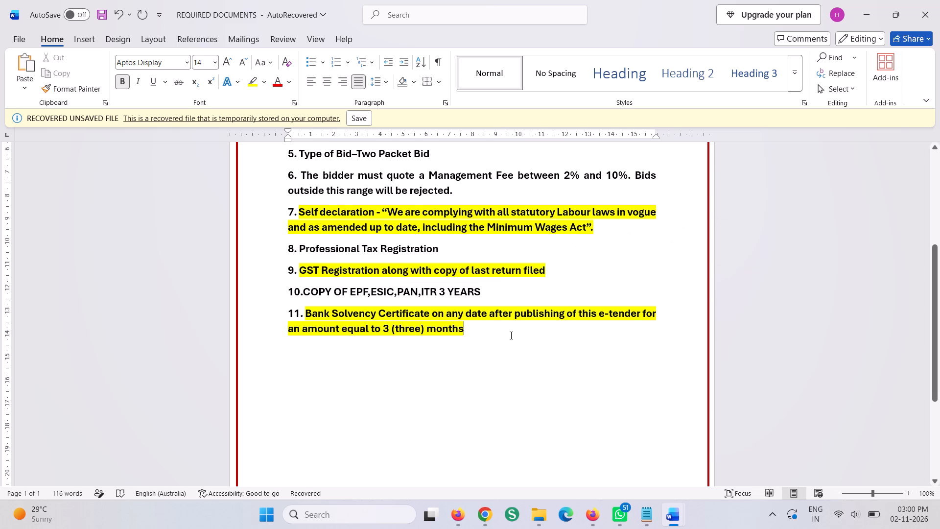
key("Return")
type("12.")
key("alt+Tab")
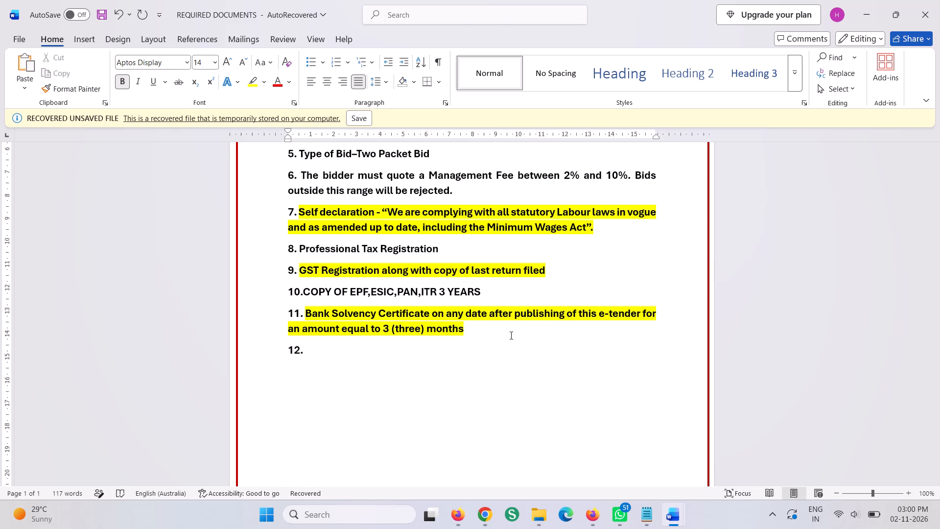
scroll(496, 317, "down", 1)
scroll(421, 272, "down", 1)
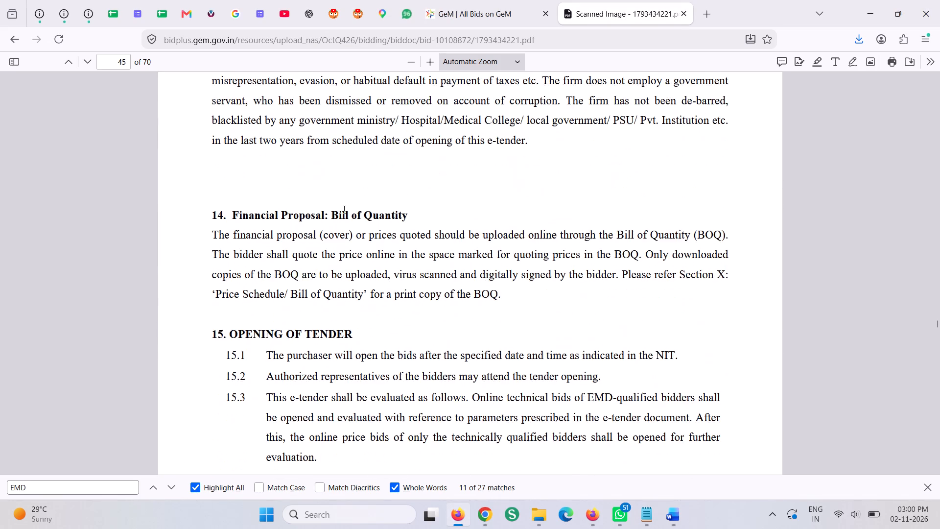
scroll(343, 209, "up", 1)
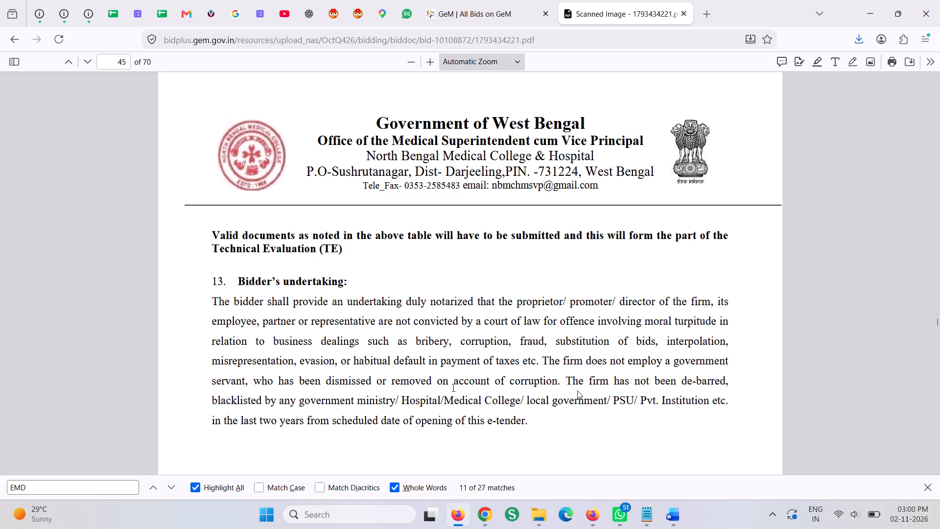
left_click(241, 284)
left_click_drag(241, 284, 337, 271)
key("ctrl+c")
key("ctrl+c")
key("alt+Tab")
scroll(410, 341, "down", 1)
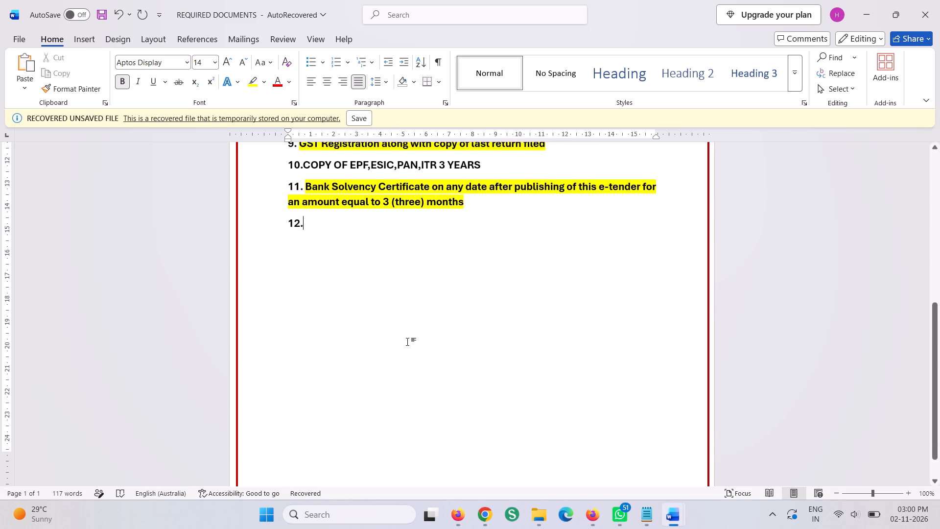
key("ctrl+v")
Append a hyphen and the full clause 13 undertaking paragraph, copied from the PDF, after "Bidder's undertaking" in item 12.
key("alt+Tab")
left_click(219, 303)
left_click_drag(219, 303, 291, 327)
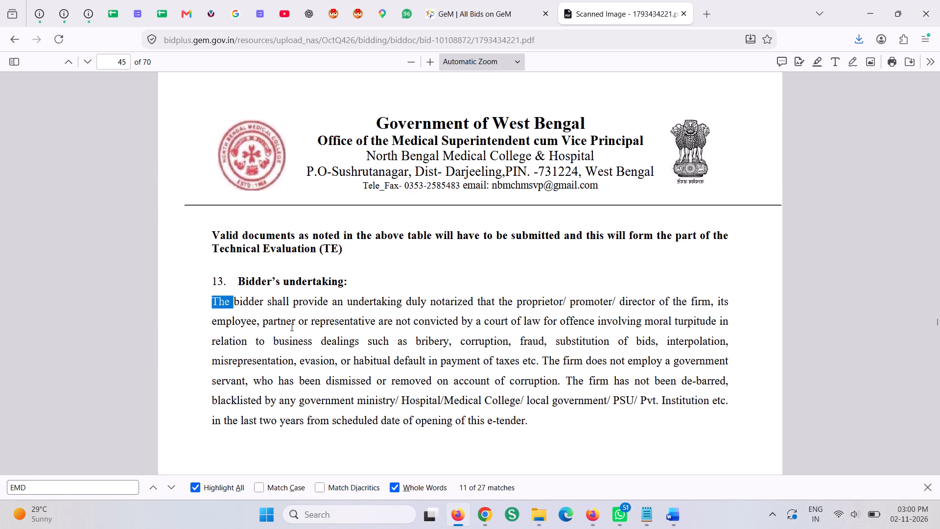
left_click_drag(291, 327, 526, 421)
key("ctrl+c")
key("ctrl+c")
key("alt+Tab")
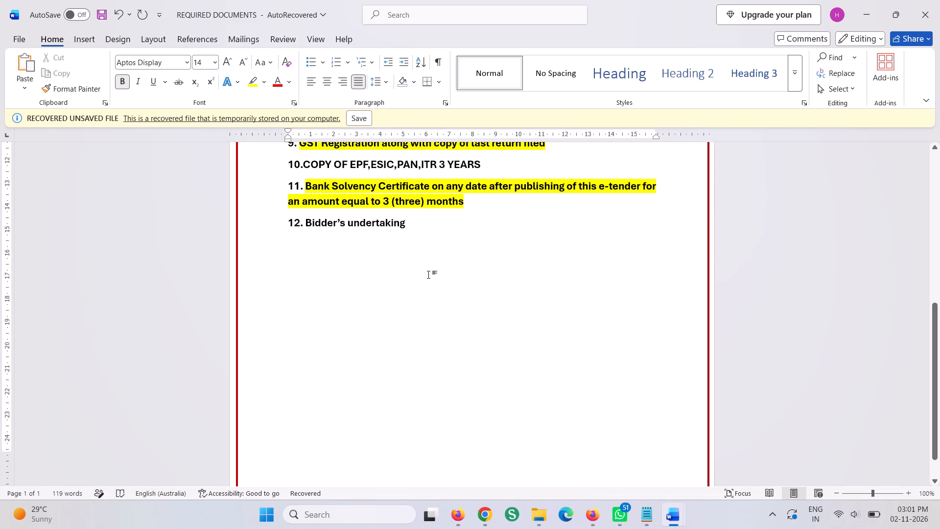
key("minus")
key("ctrl+v")
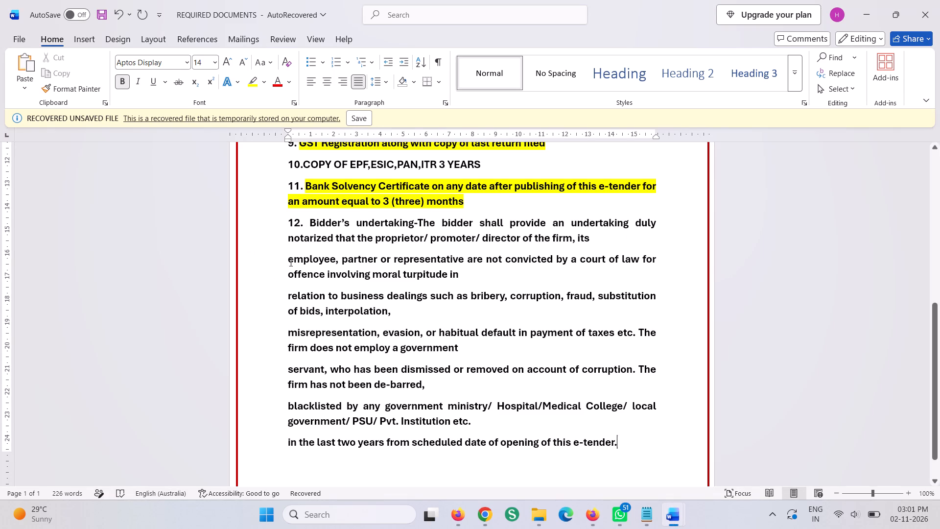
Remove the line breaks in the pasted item 12 text so that it forms one continuous paragraph.
left_click(290, 261)
key("BackSpace")
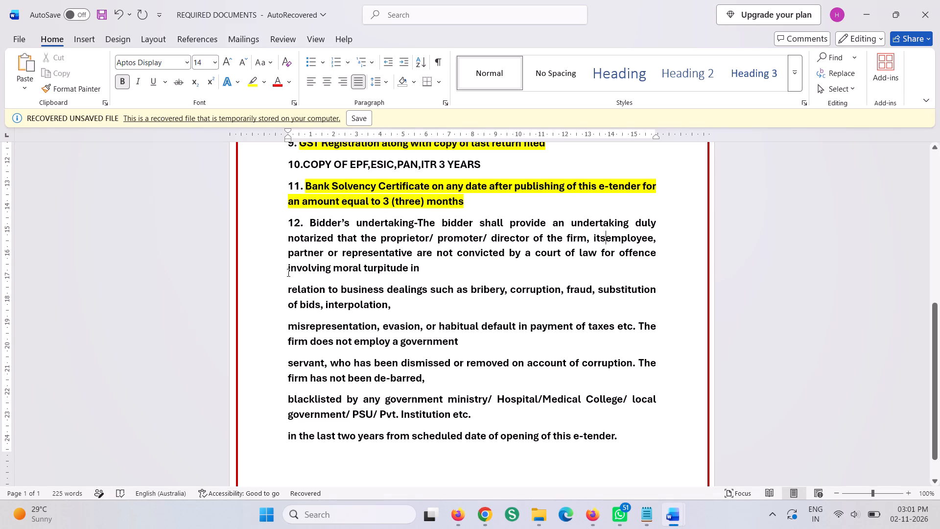
left_click(286, 289)
key("BackSpace")
left_click(287, 303)
key("BackSpace")
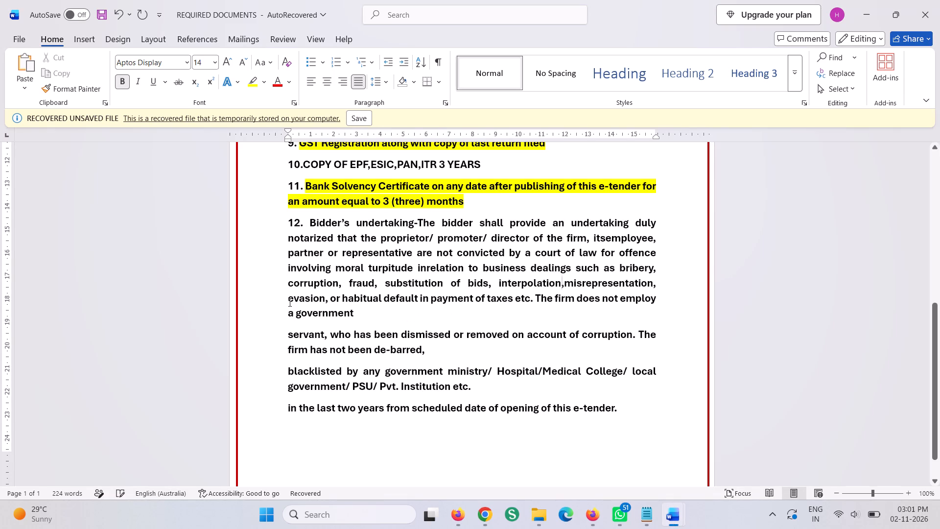
left_click(284, 336)
key("BackSpace")
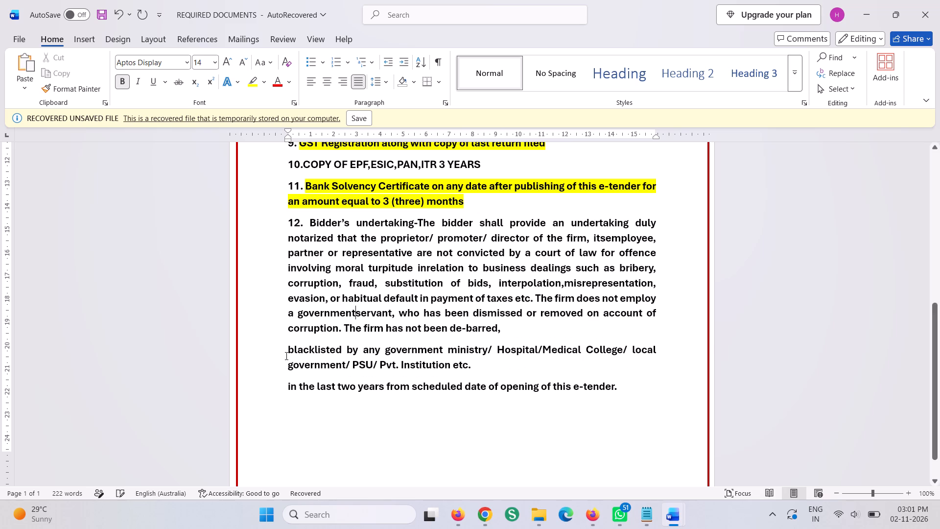
left_click(283, 349)
key("BackSpace")
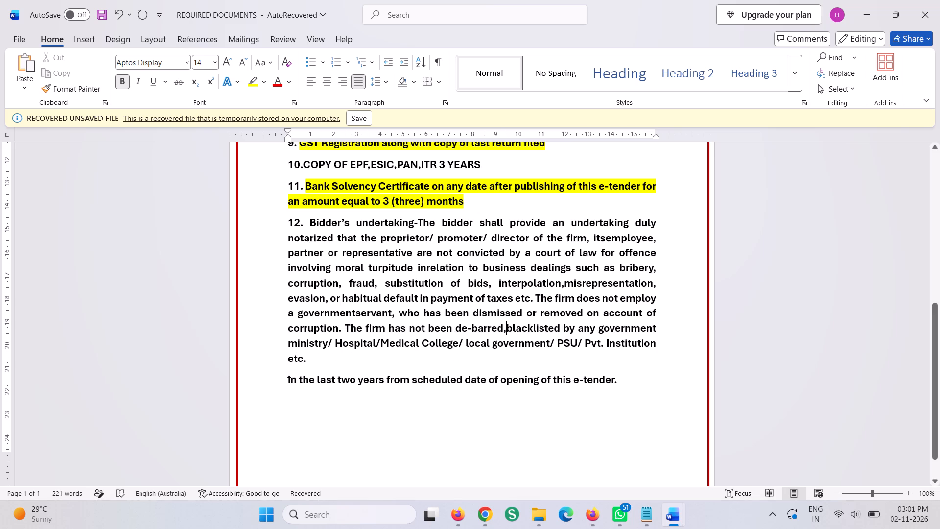
left_click(287, 377)
key("BackSpace")
left_click(538, 382)
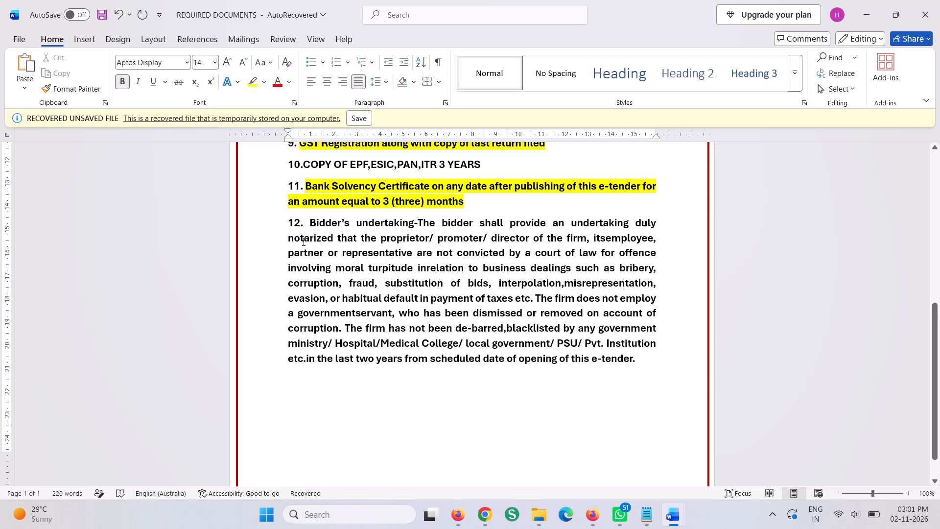
Highlight only the words "Bidder's undertaking" in item 12 in yellow.
left_click_drag(306, 225, 632, 399)
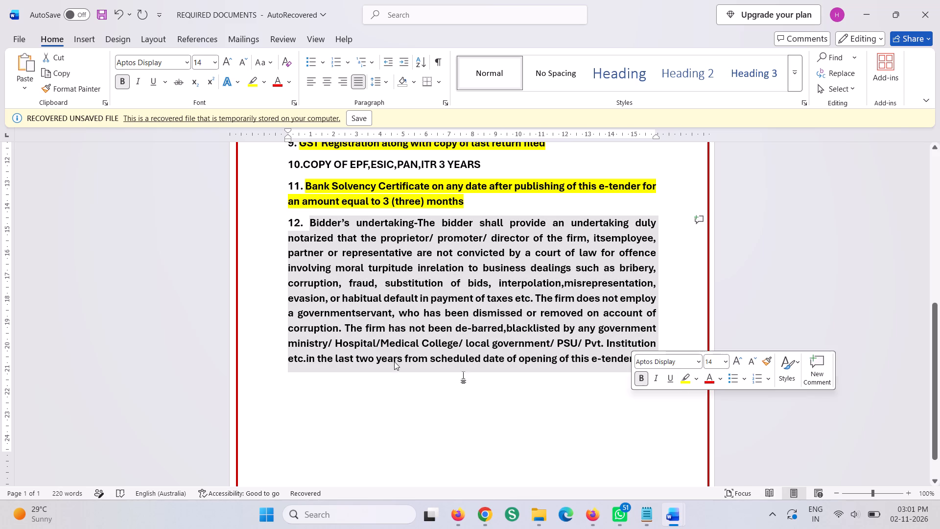
left_click(394, 361)
left_click_drag(308, 224, 640, 358)
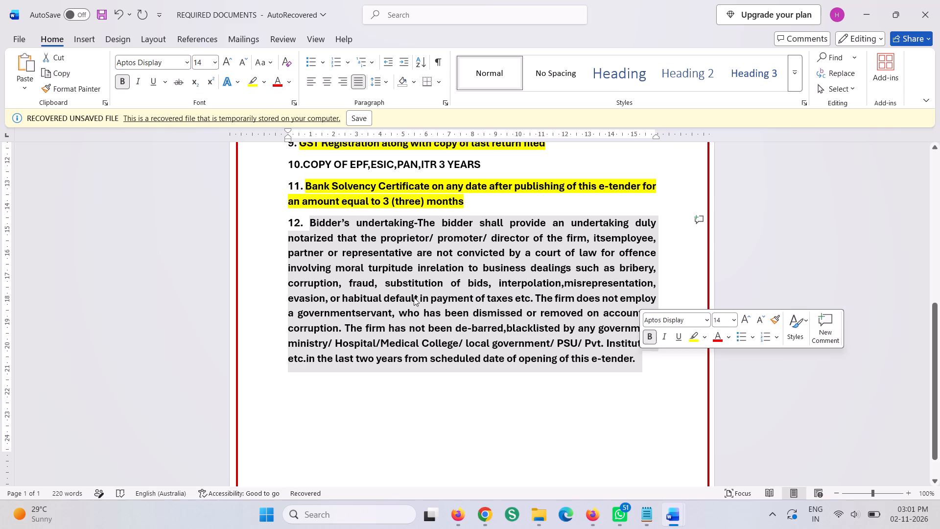
left_click(338, 259)
left_click_drag(308, 221, 415, 228)
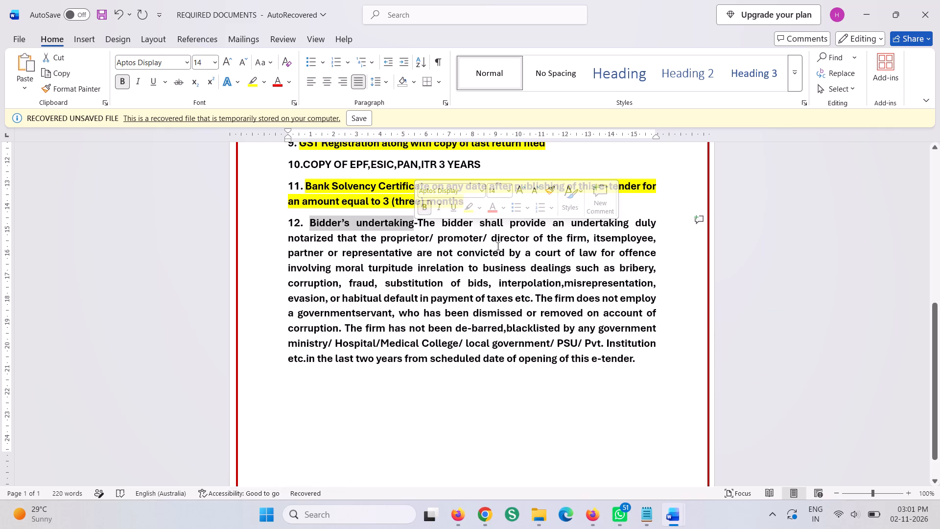
left_click(470, 210)
left_click(486, 297)
Start a new line numbered "13." below item 12.
left_click(648, 363)
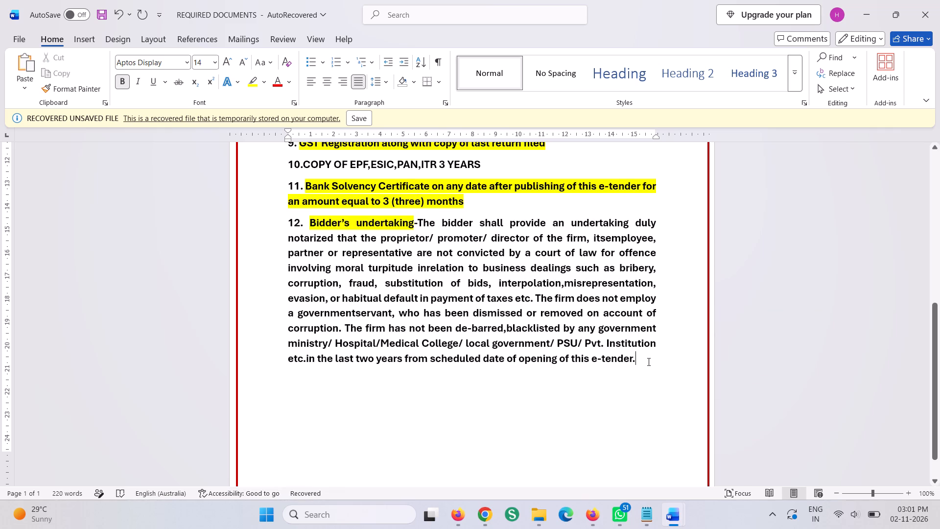
key("Return")
type("13.")
Examine the clauses following the Bidder's undertaking in the scope-of-work PDF, through the Section VIII tender application form, for further required documents.
key("alt+Tab")
scroll(532, 326, "down", 1)
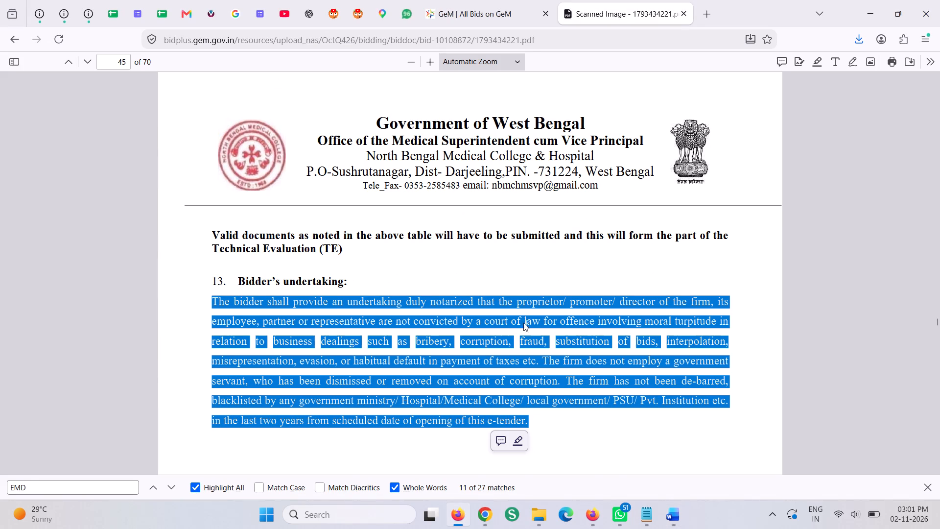
scroll(407, 351, "down", 2)
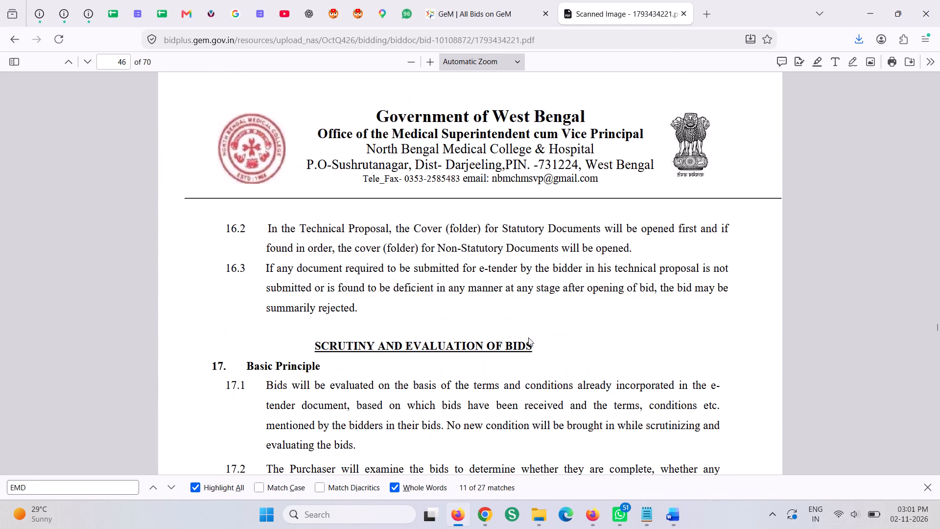
scroll(474, 343, "down", 3)
scroll(485, 345, "up", 1)
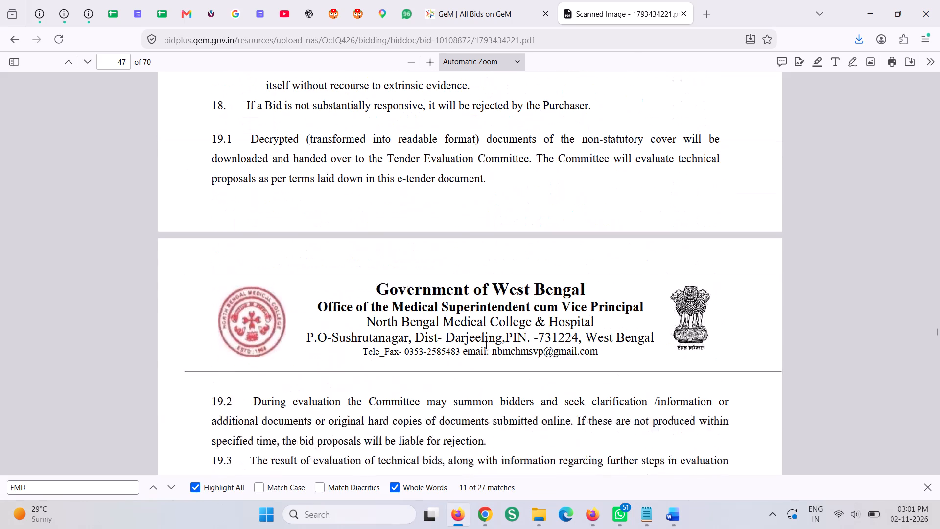
scroll(485, 345, "up", 1)
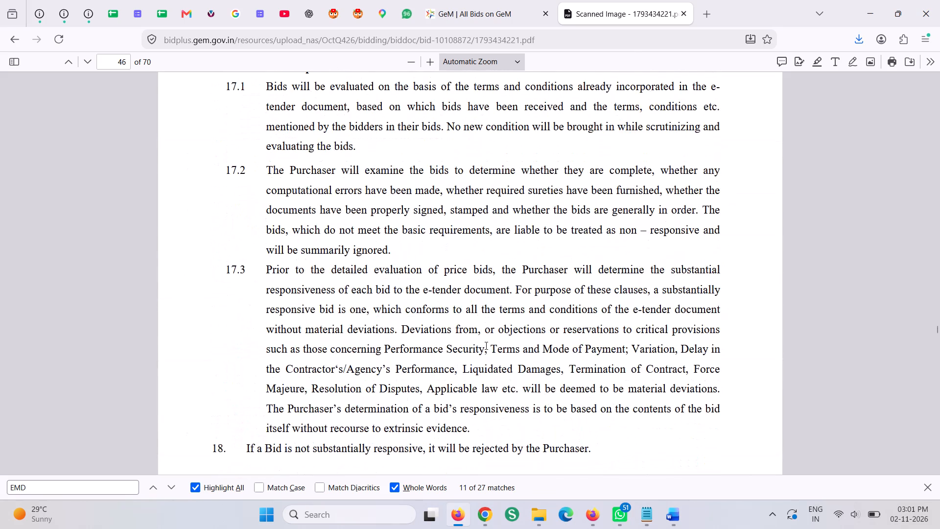
scroll(485, 345, "down", 3)
scroll(443, 359, "down", 2)
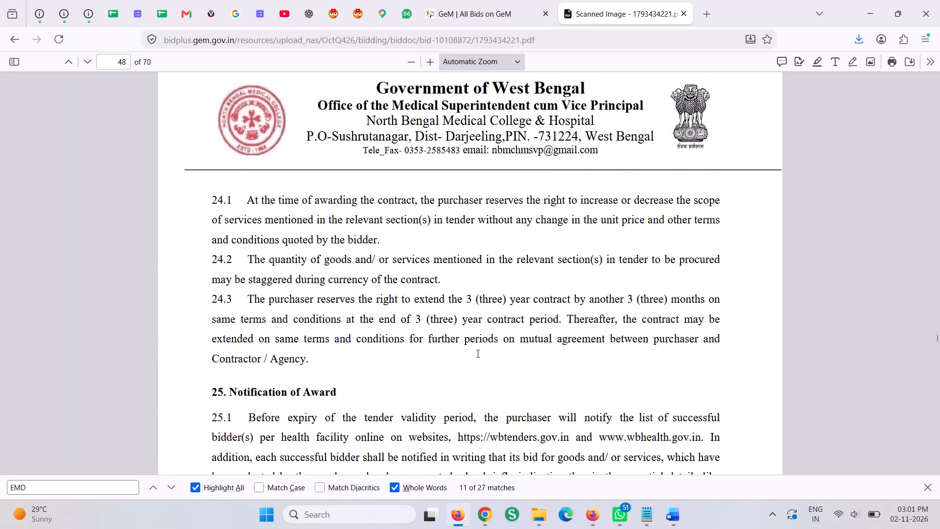
scroll(420, 364, "down", 2)
scroll(354, 377, "down", 3)
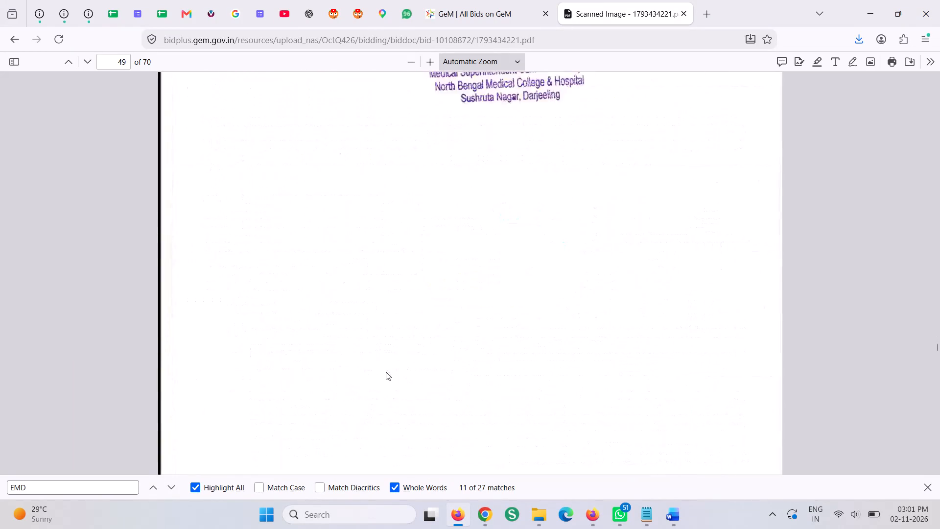
scroll(354, 377, "down", 2)
scroll(381, 374, "up", 1)
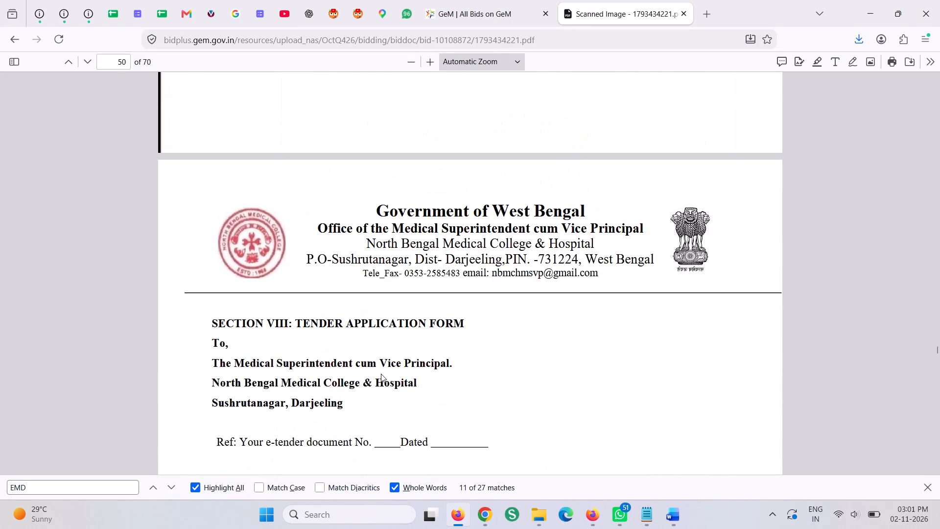
scroll(379, 374, "down", 1)
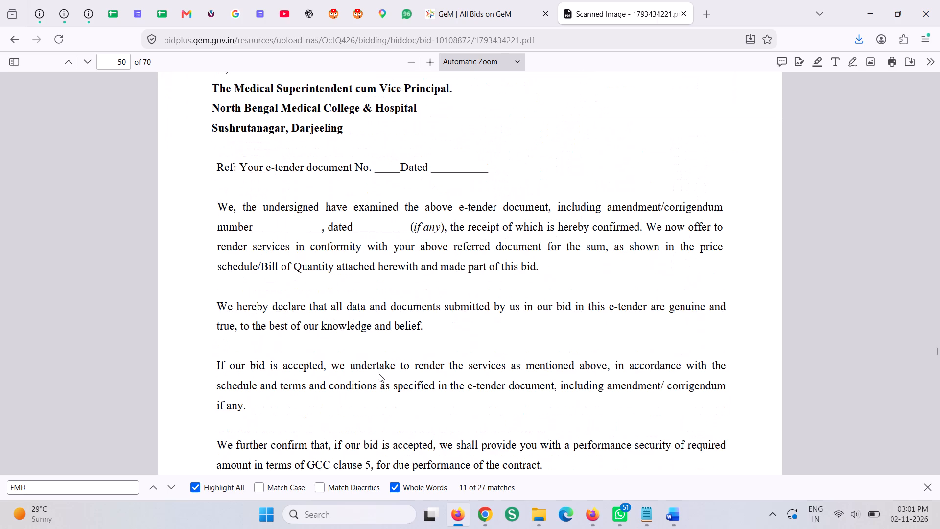
Review the checklist items already written in the Word document against the requirements read so far.
key("alt+Tab")
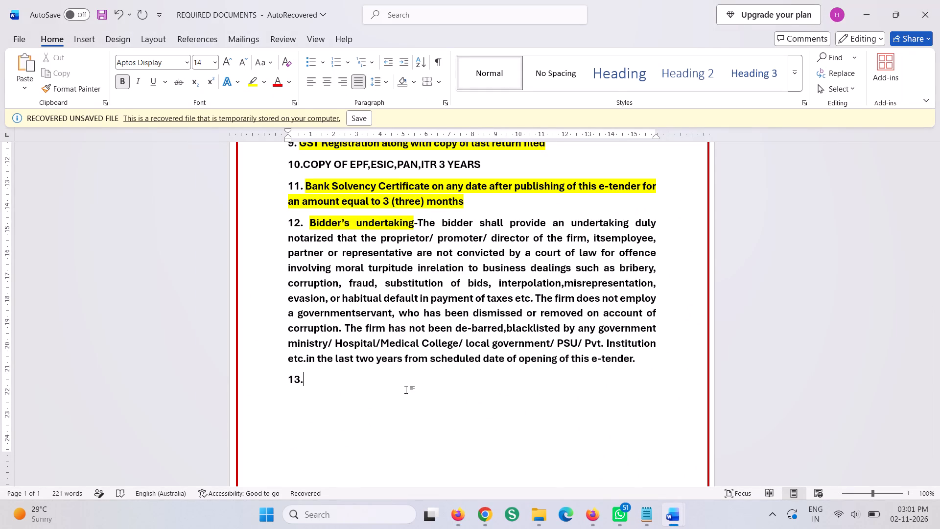
scroll(406, 389, "up", 1)
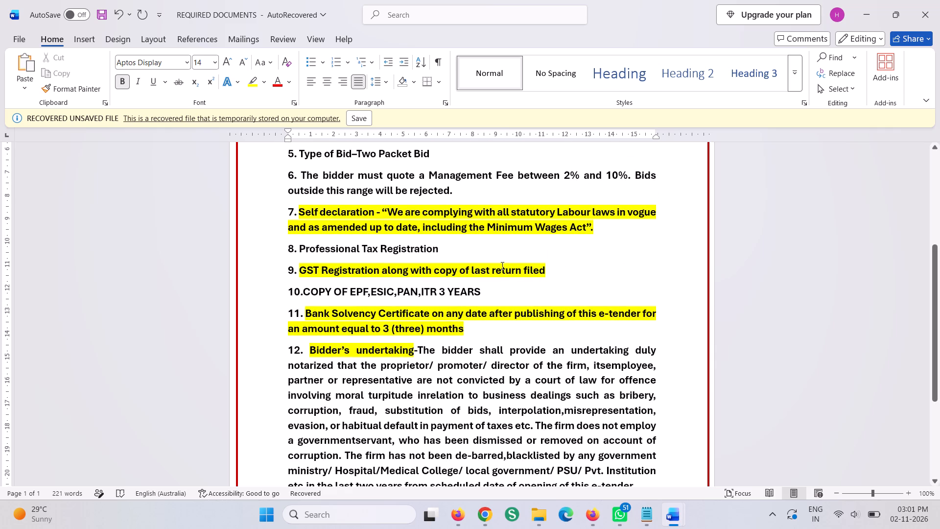
scroll(506, 400, "down", 1)
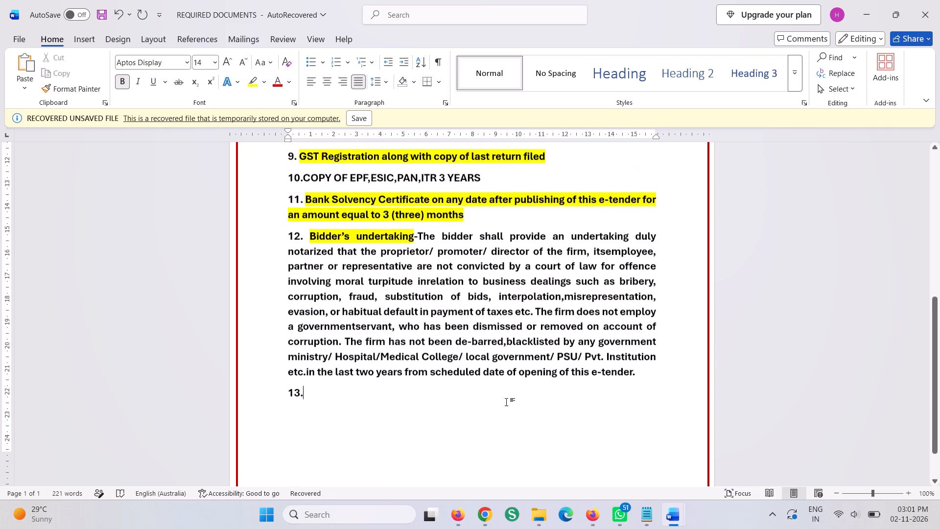
scroll(478, 315, "up", 1)
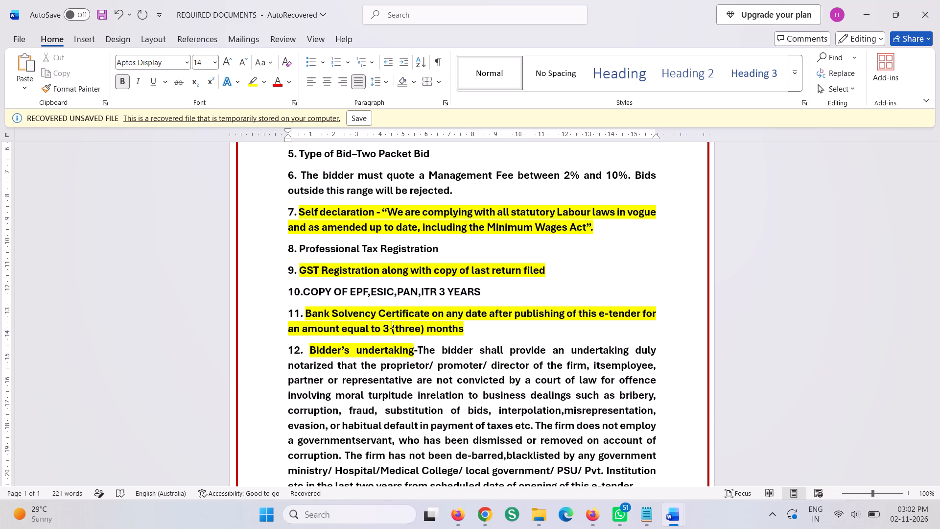
scroll(391, 324, "down", 1)
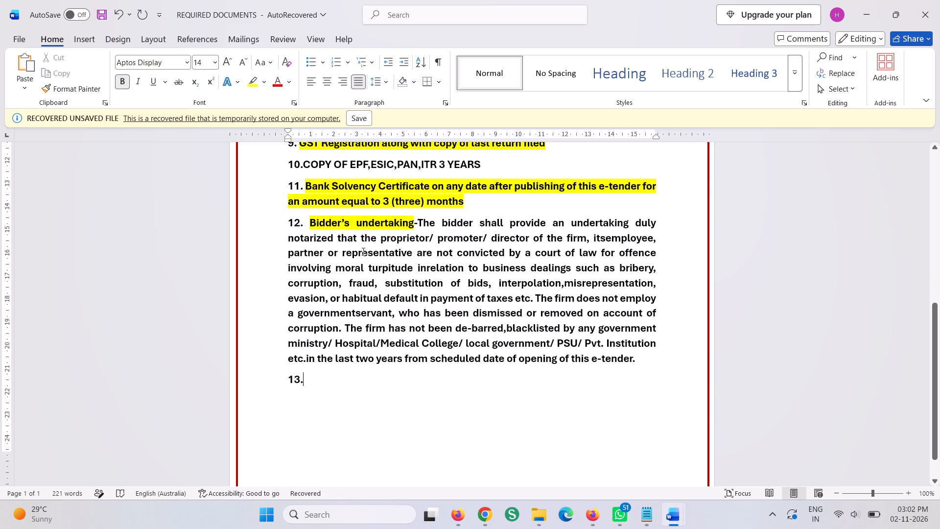
scroll(393, 273, "up", 1)
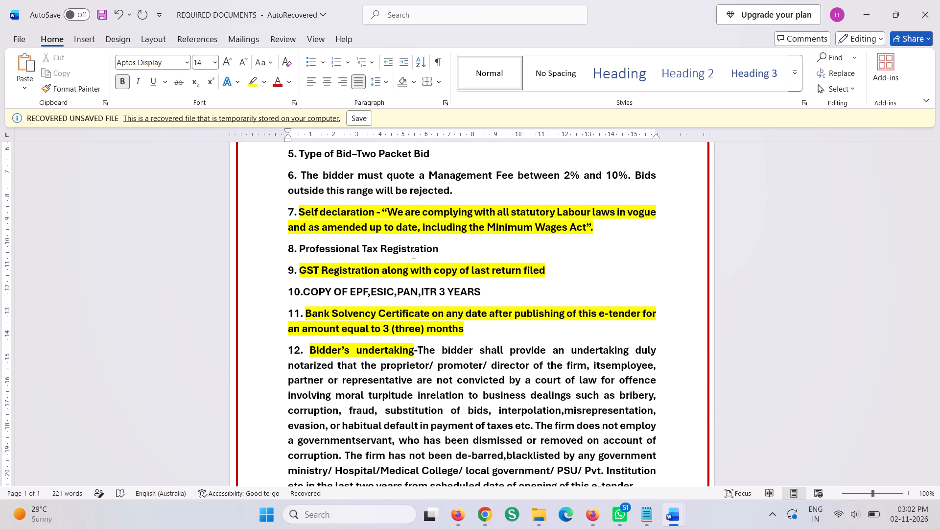
scroll(407, 249, "down", 1)
Examine the rest of the tender application form, the Section IX performance statement proforma and the Section X price schedule in the PDF.
key("alt+Tab")
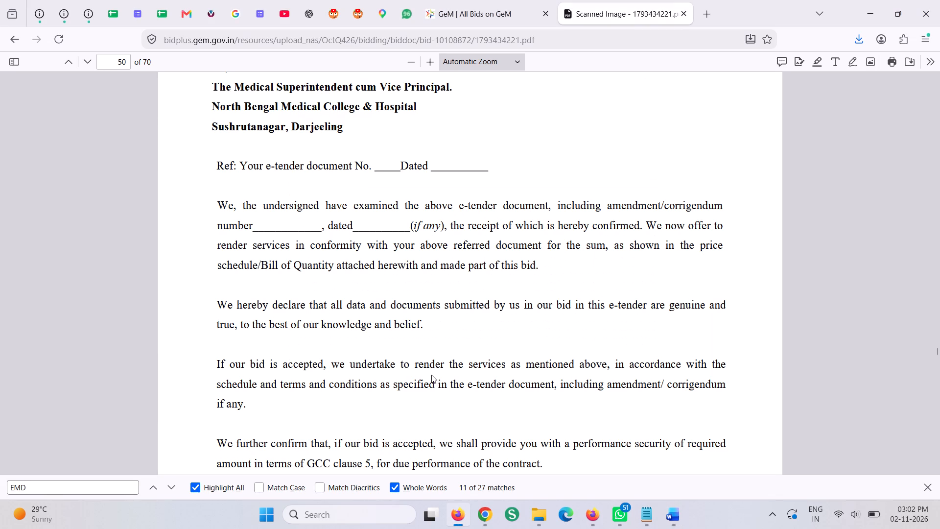
scroll(412, 373, "down", 3)
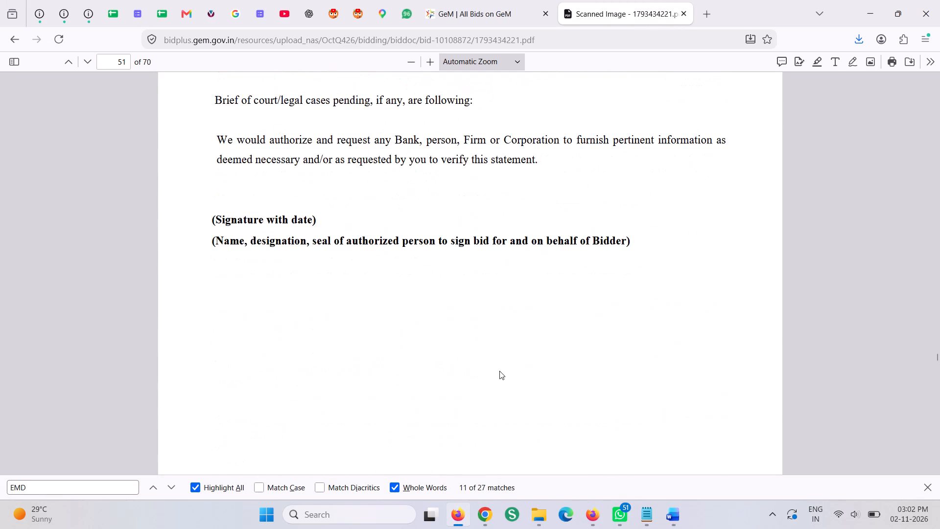
scroll(500, 371, "down", 2)
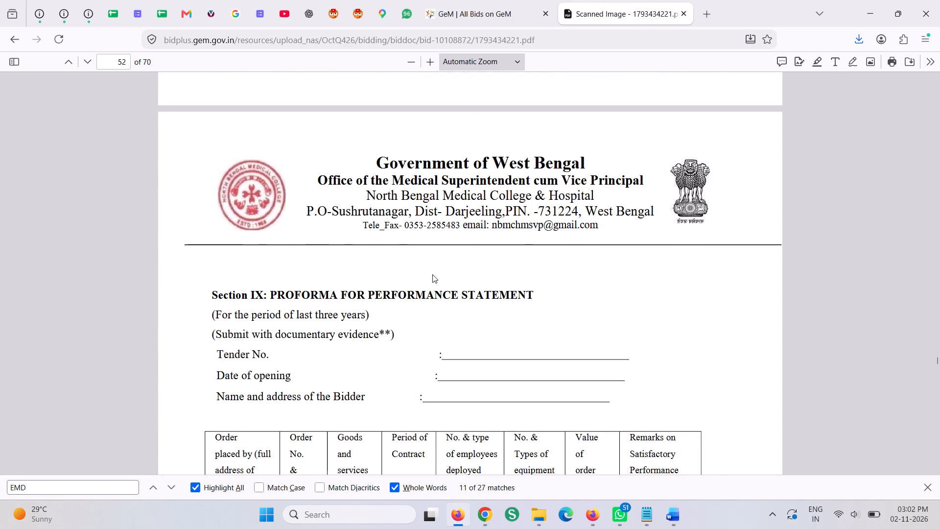
scroll(446, 307, "down", 1)
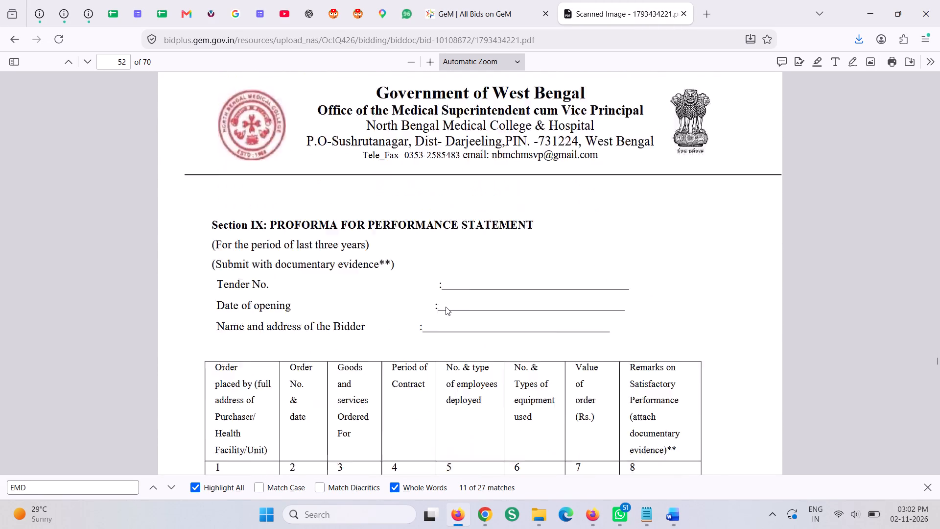
scroll(464, 307, "up", 1)
scroll(431, 328, "down", 1)
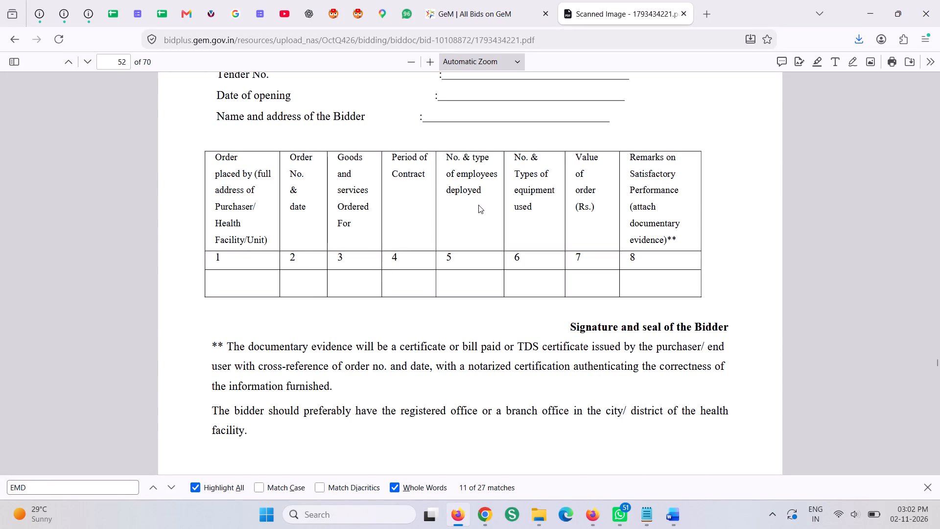
scroll(445, 325, "down", 1)
scroll(535, 277, "down", 2)
scroll(473, 296, "up", 1)
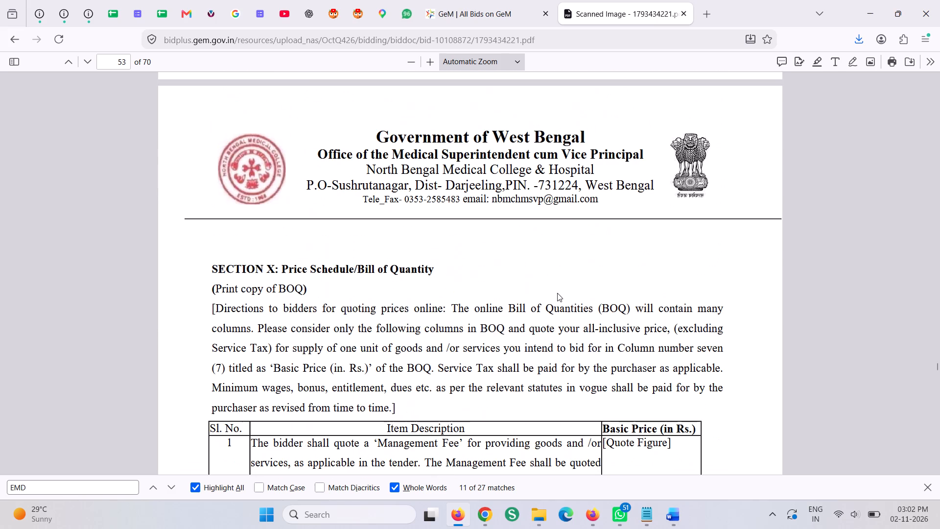
scroll(369, 344, "down", 1)
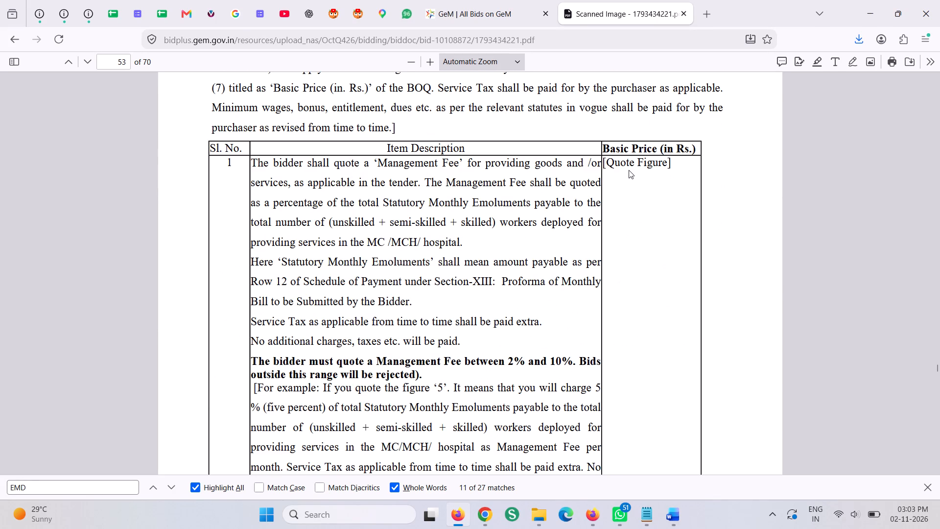
Copy the Section X heading text "Price Schedule/Bill of Quantity" from page 53 of the PDF.
scroll(475, 337, "up", 1)
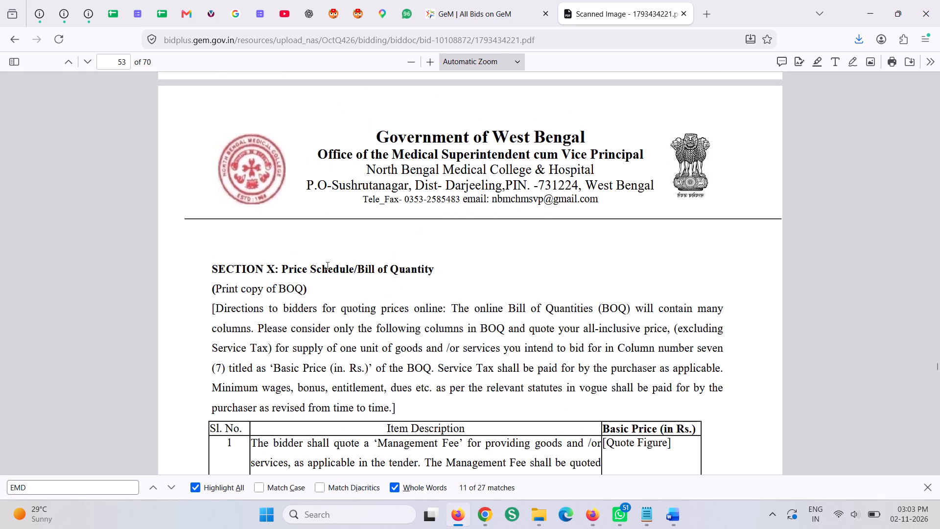
left_click(286, 267)
left_click_drag(286, 267, 413, 271)
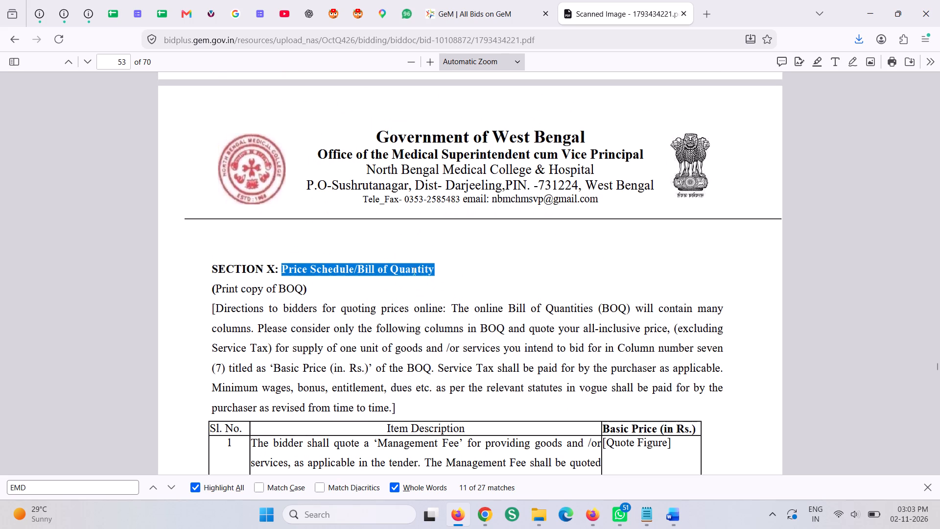
left_click_drag(413, 271, 426, 271)
key("ctrl+c")
key("ctrl+c")
key("ctrl+c")
key("ctrl+c")
scroll(459, 290, "down", 1)
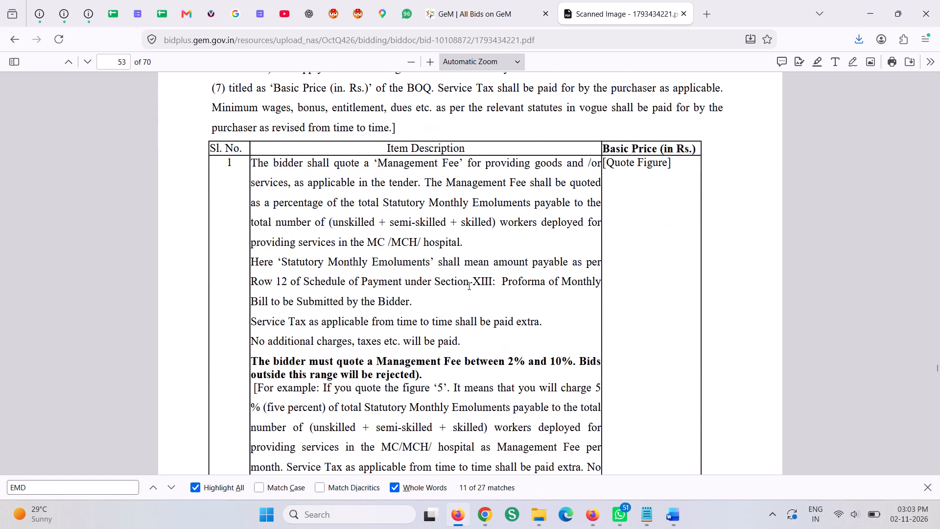
Check in the GeM bid document under which heading 1793434221.pdf is linked, and reopen that PDF.
key("alt+Tab")
scroll(346, 361, "up", 2)
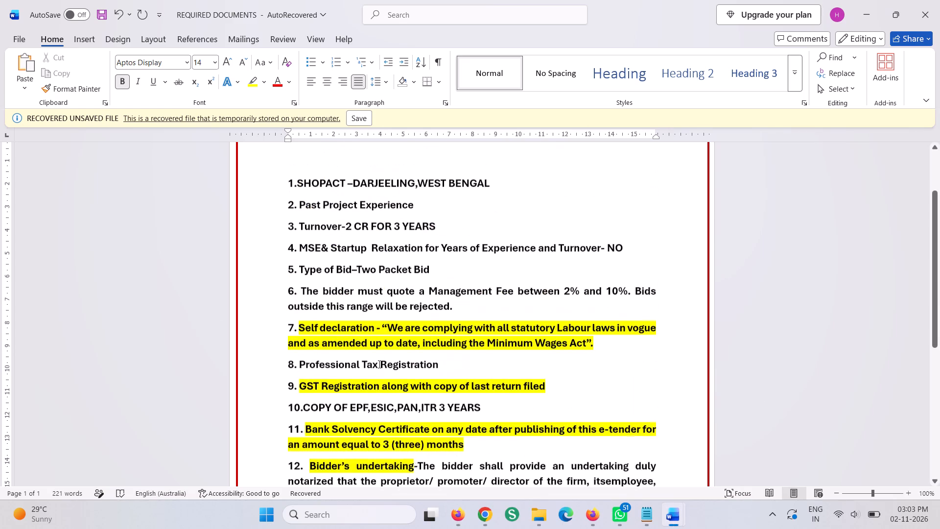
scroll(323, 381, "down", 1)
scroll(338, 422, "down", 1)
key("alt+Tab")
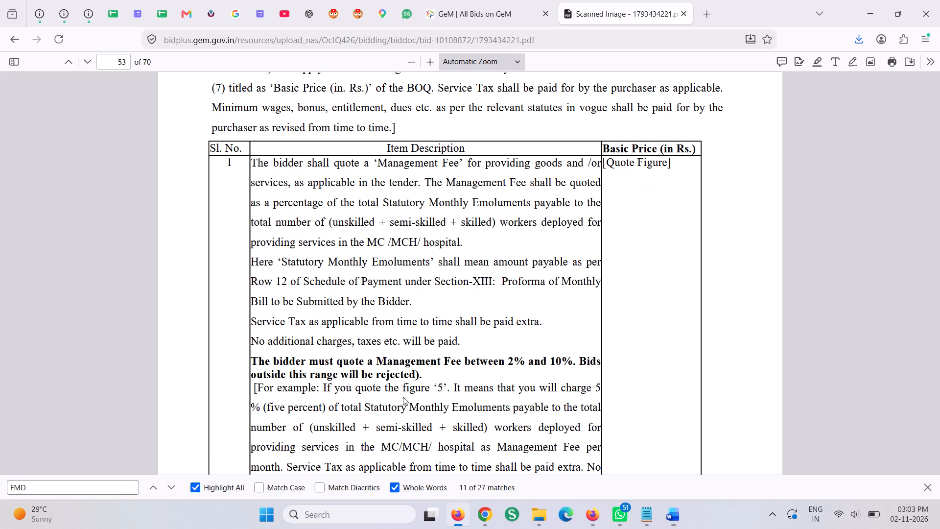
key("alt+Tab")
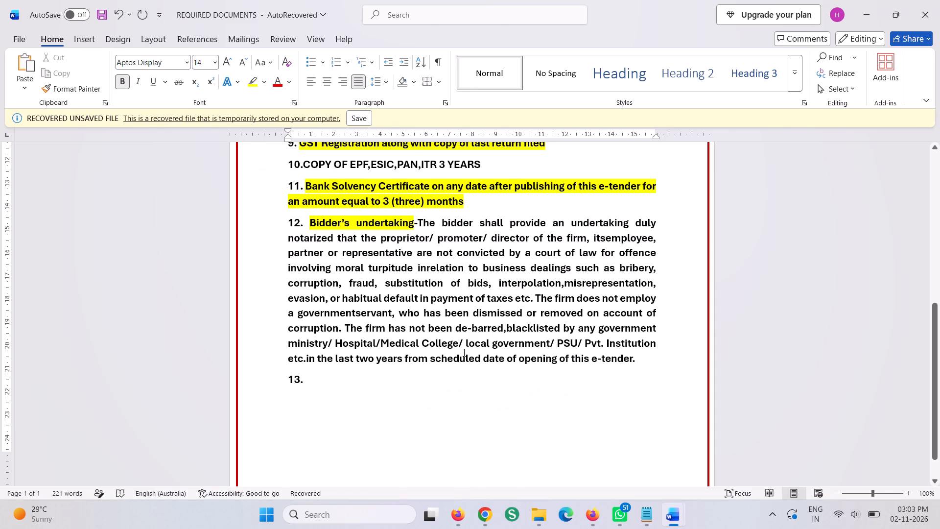
key("alt+Tab")
left_click(7, 45)
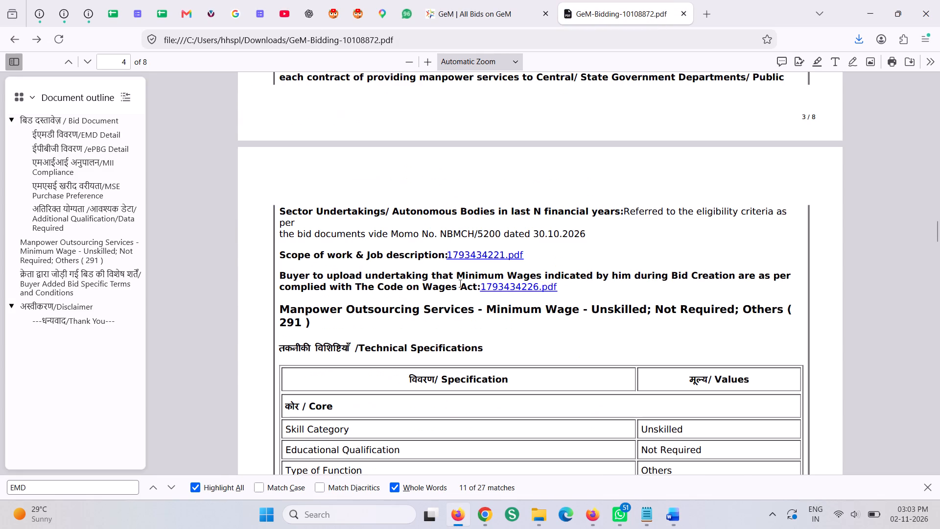
left_click(466, 251)
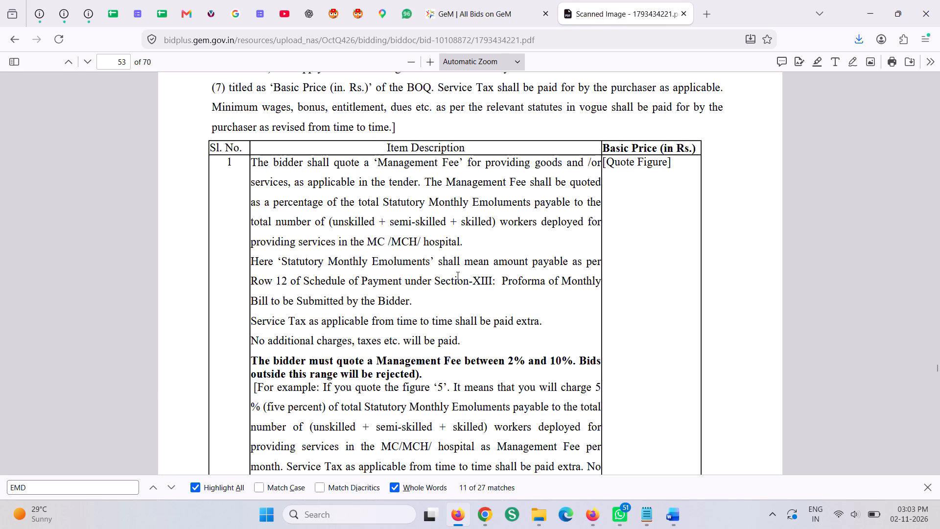
Enter "SCOPE OF WORK-PG.NO-53" after "13." in the Word checklist.
key("alt+Tab")
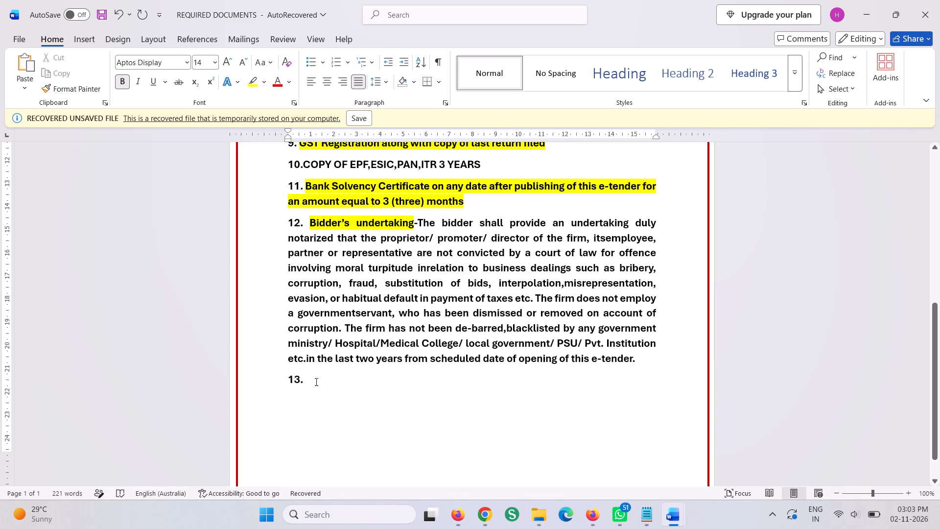
key("s")
key("c")
key("o")
key("p")
type("E")
key("space")
key("o")
type("F WOR")
key("k")
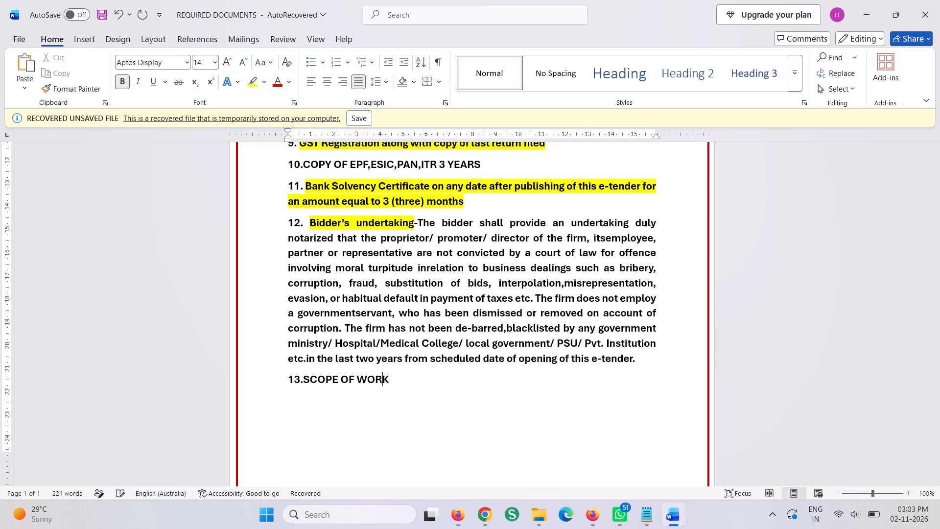
key("minus")
key("p")
type("G.")
type("NO")
key("minus")
key("alt+Tab")
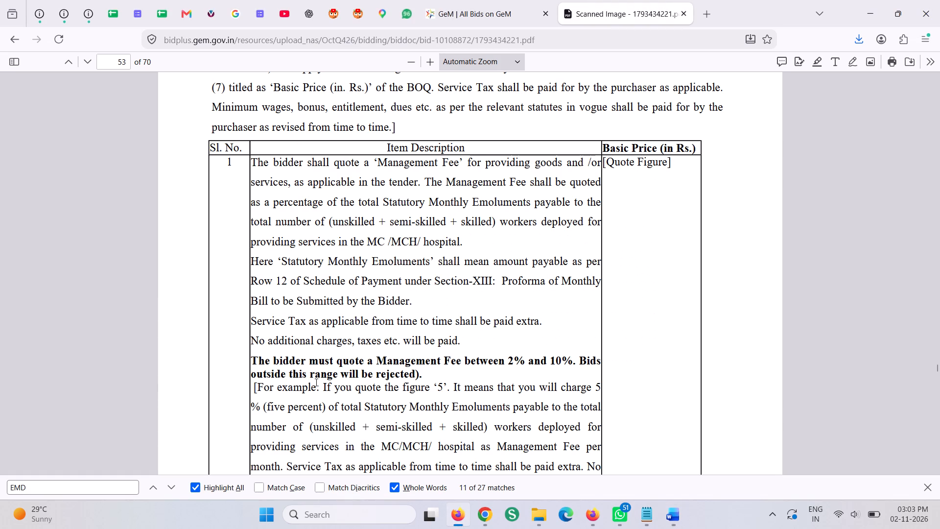
key("alt+Tab")
key("5")
key("3")
key("space")
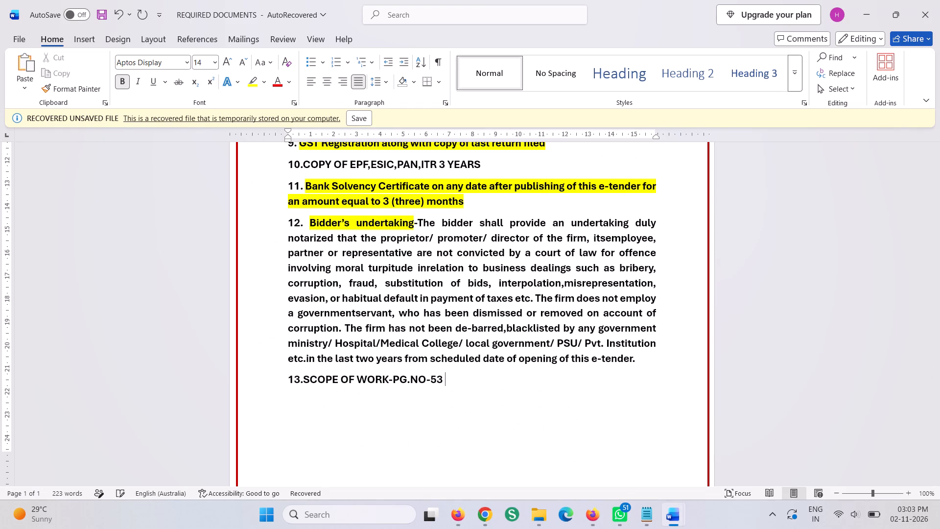
Append "(Price Schedule/Bill of Quantity) FILL" to item 13 of the Word checklist.
key("shift+parenleft")
key("ctrl+shift+v")
key("shift+parenright")
key("space")
type("FILL")
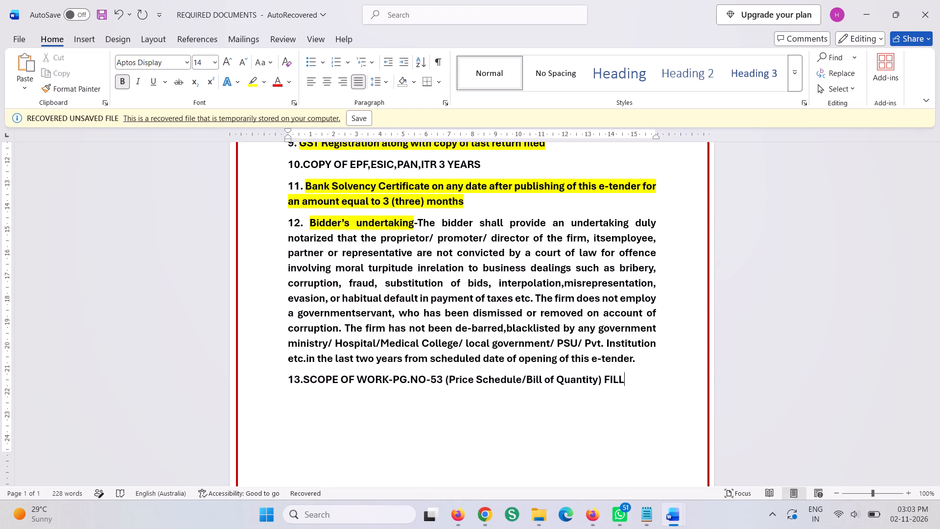
Examine the end of the price schedule and the Section XI contract form in the tender PDF.
key("alt+Tab")
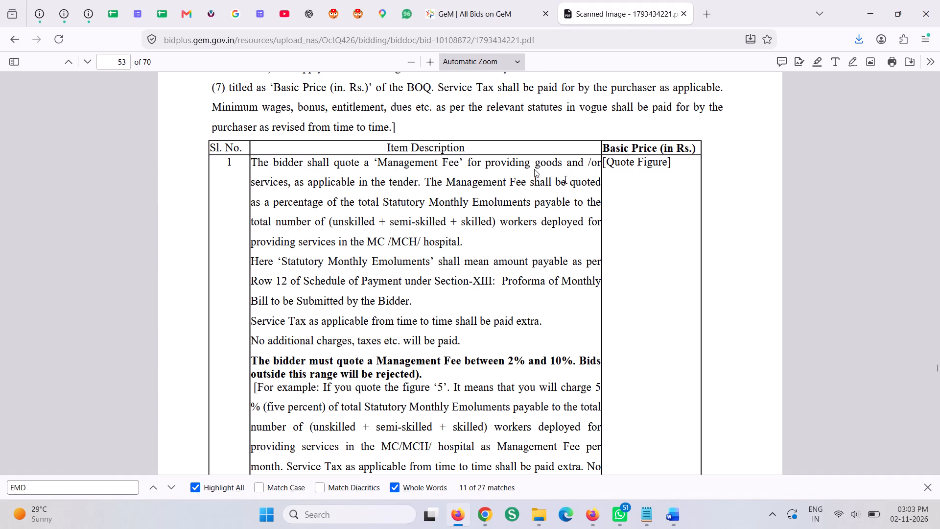
scroll(644, 304, "down", 1)
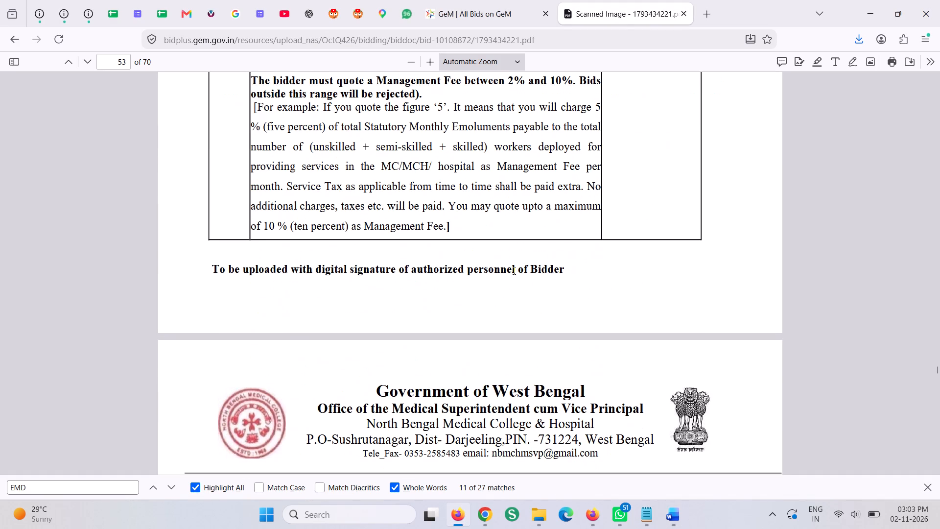
scroll(363, 297, "down", 1)
left_click(322, 266)
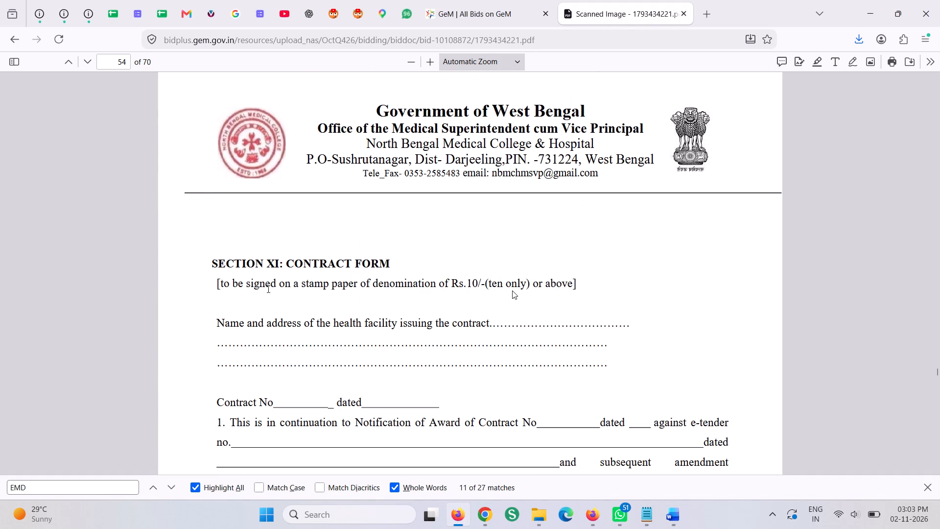
scroll(396, 300, "down", 1)
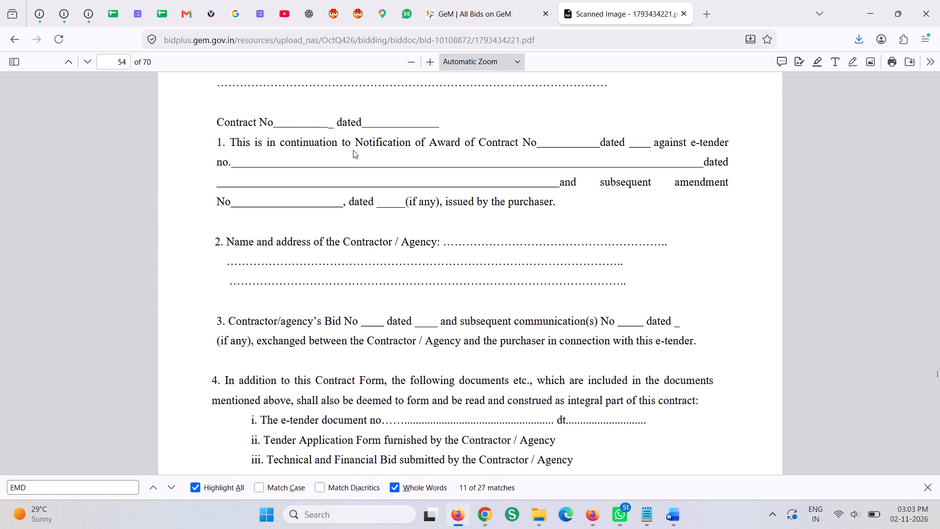
scroll(401, 323, "down", 1)
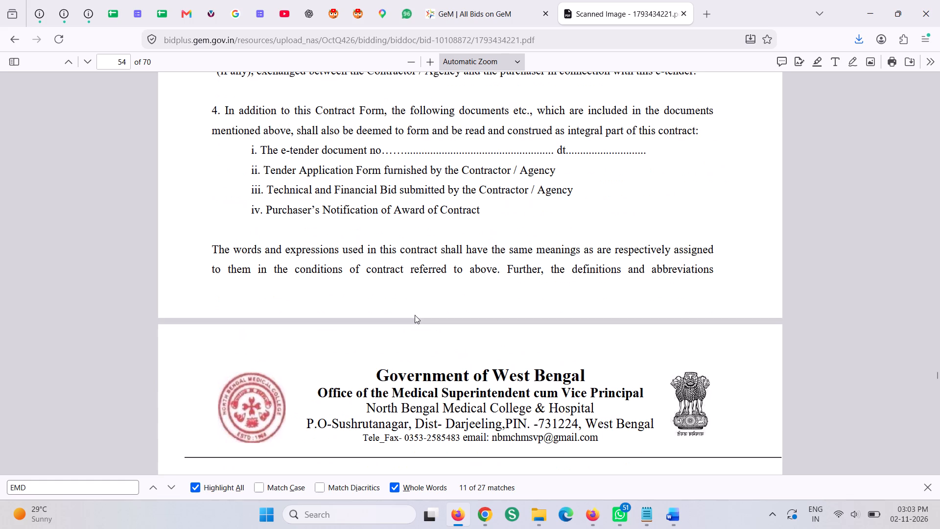
scroll(396, 292, "down", 4)
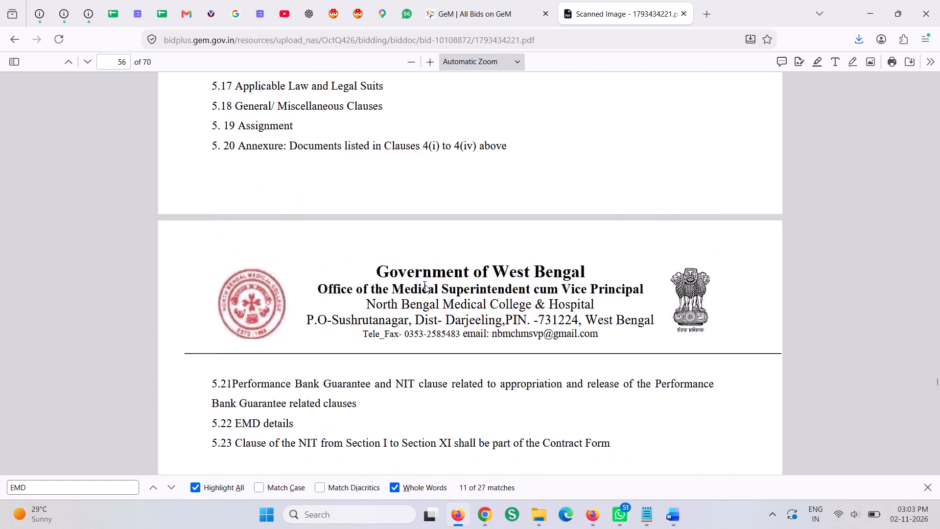
Examine the contractor's monthly bill proformas, Parts A to D, and the Section XIV checklist for bidders in the PDF.
scroll(433, 286, "down", 2)
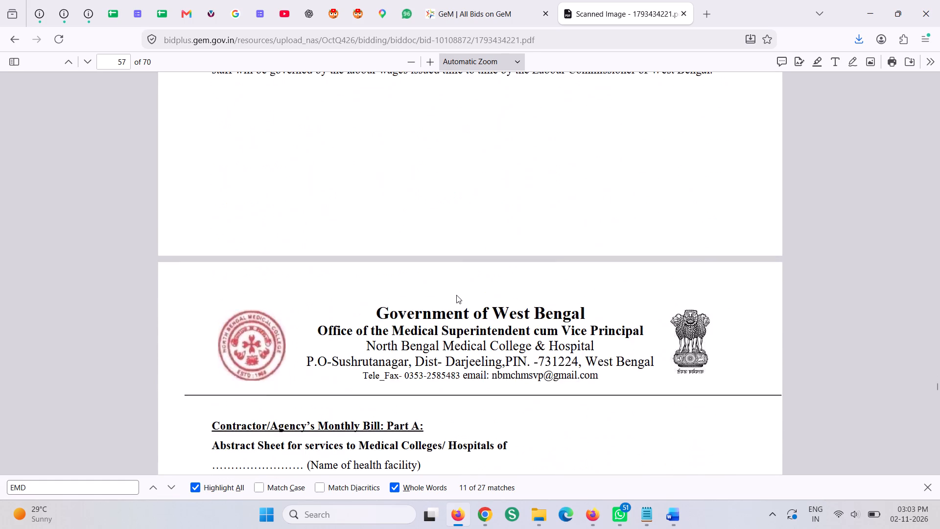
scroll(454, 295, "down", 1)
scroll(378, 235, "down", 2)
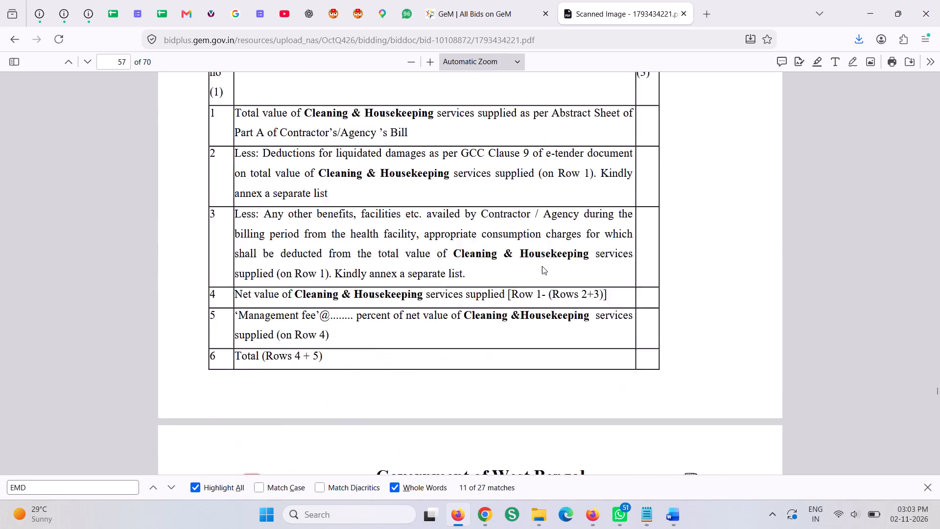
scroll(456, 273, "up", 1)
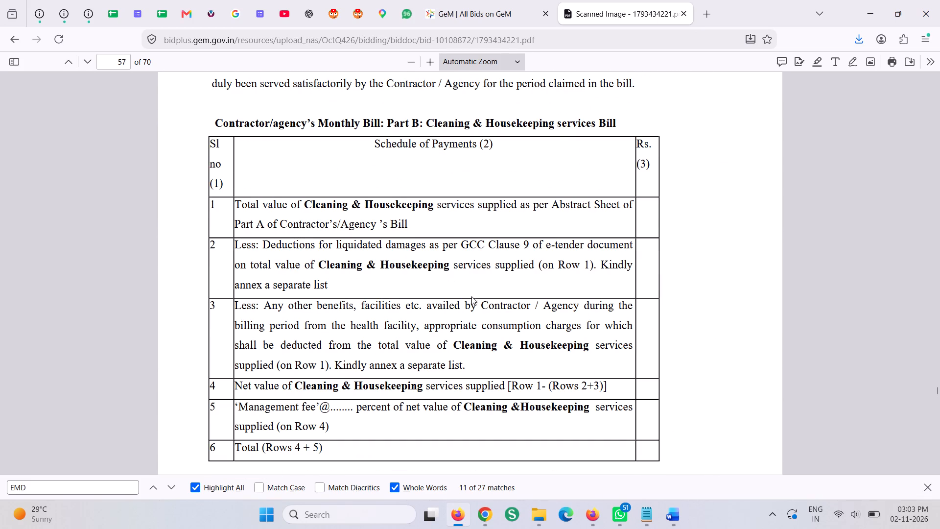
scroll(422, 315, "up", 1)
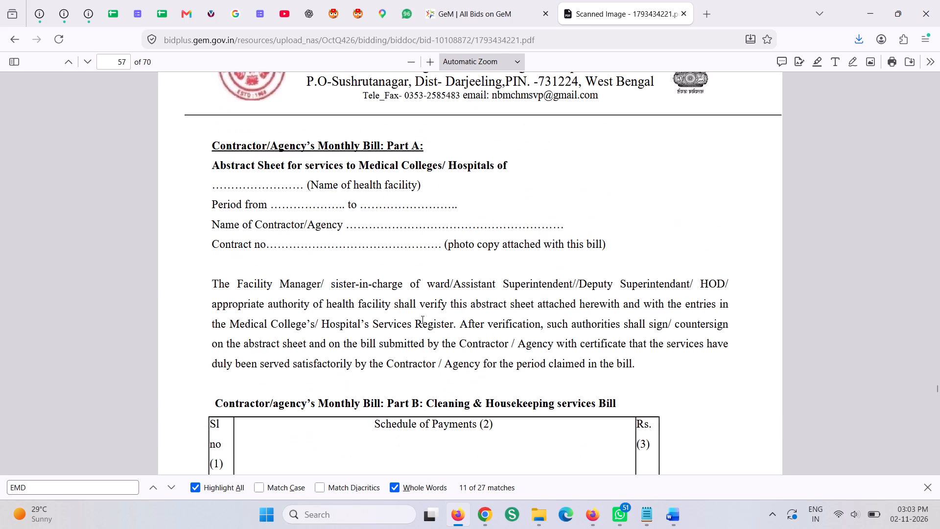
scroll(414, 330, "down", 2)
scroll(459, 326, "down", 3)
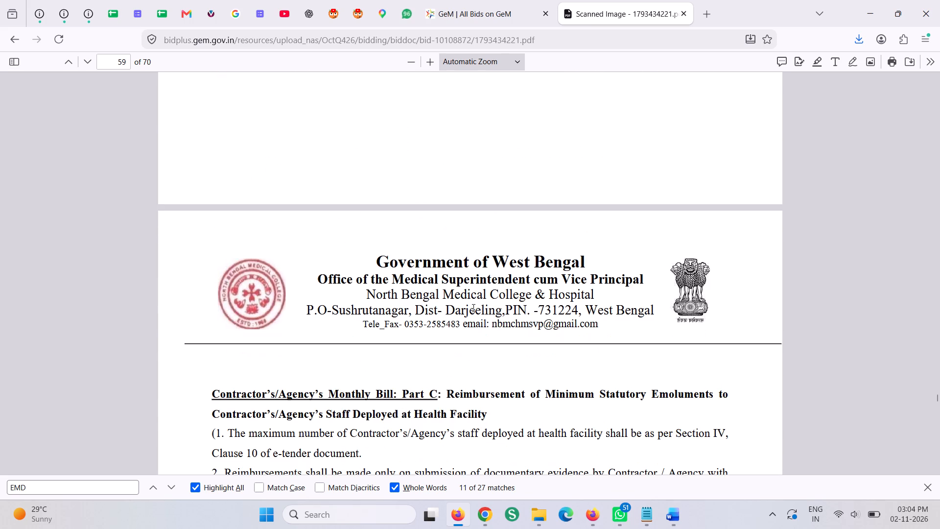
scroll(464, 310, "down", 1)
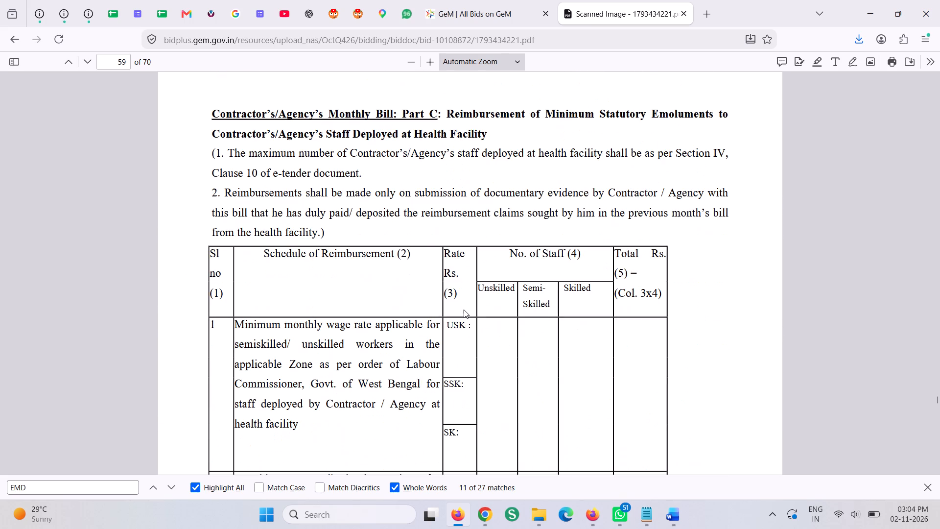
scroll(464, 310, "down", 6)
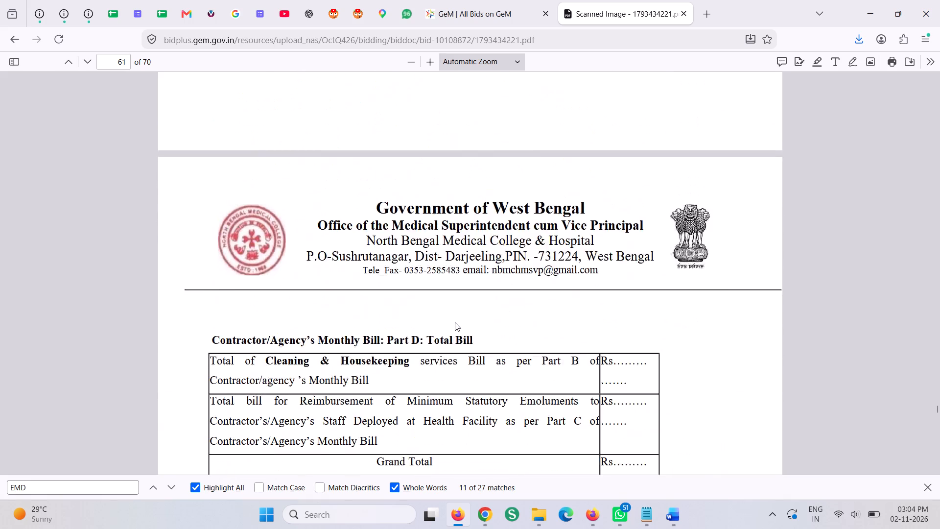
scroll(455, 322, "down", 3)
scroll(460, 318, "up", 1)
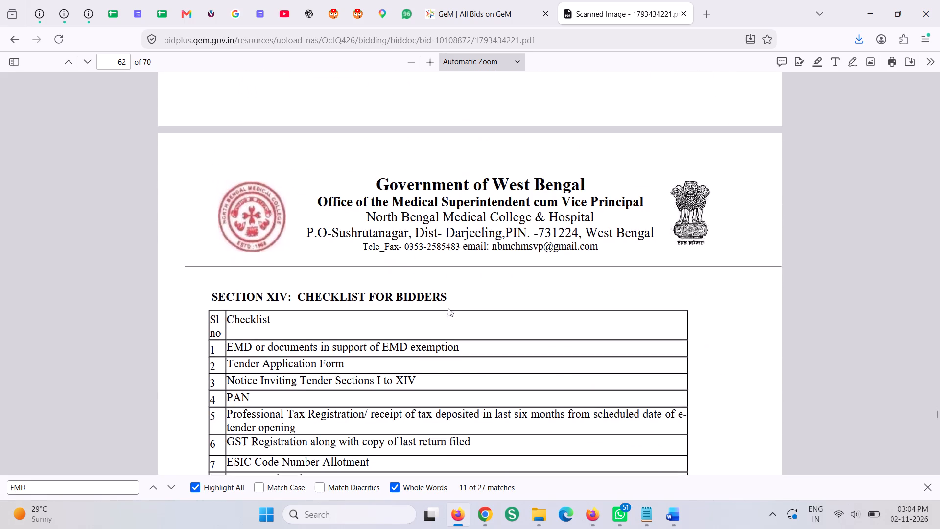
scroll(295, 366, "down", 1)
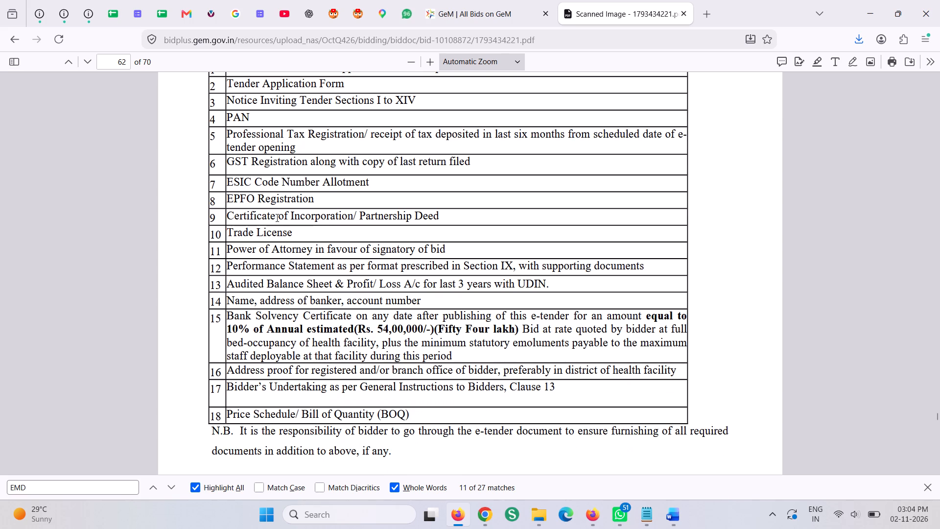
Copy "Trade License" from the PDF's checklist for bidders into the Word checklist as item 14.
triple_click(258, 234)
key("ctrl+c")
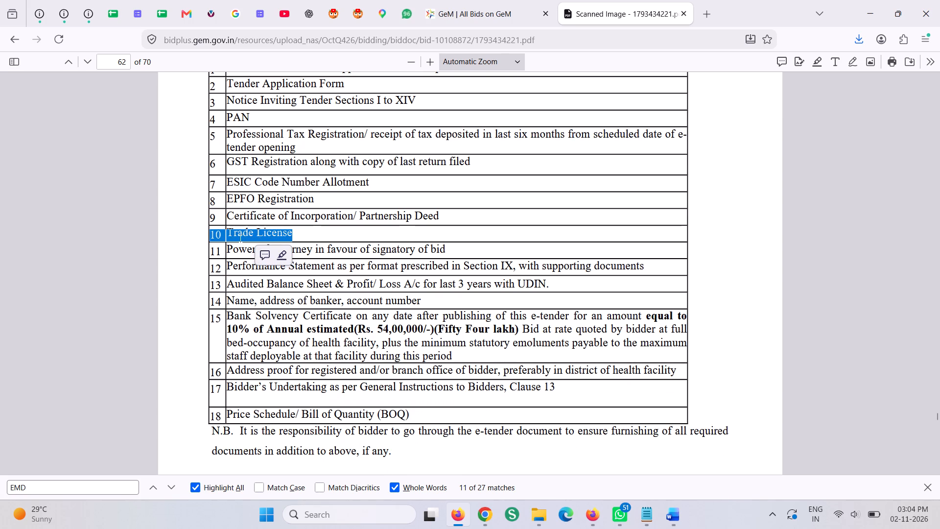
left_click(236, 237)
left_click_drag(236, 237, 300, 232)
key("ctrl+c")
key("ctrl+c")
key("alt+Tab")
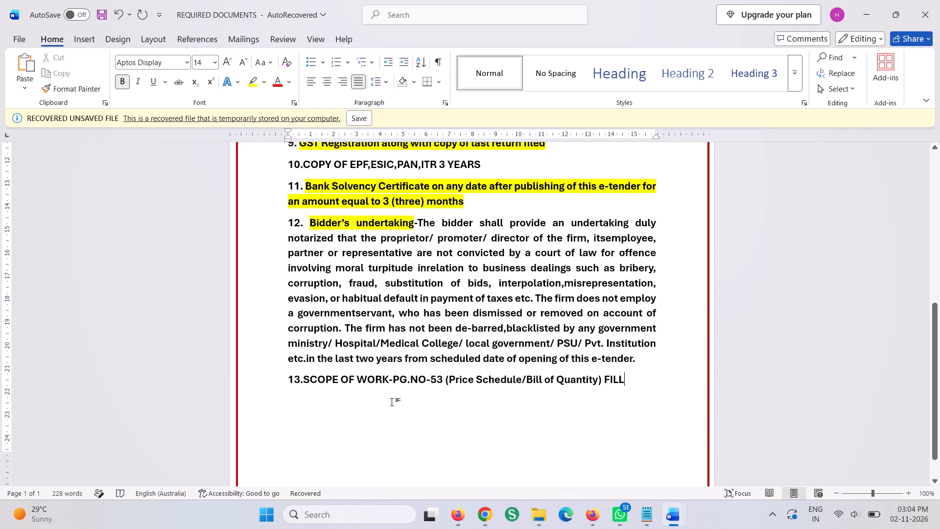
key("Return")
type("14.")
key("ctrl+v")
Add item 15 to the Word checklist with "Power of Attorney" copied from the PDF's checklist for bidders.
key("Return")
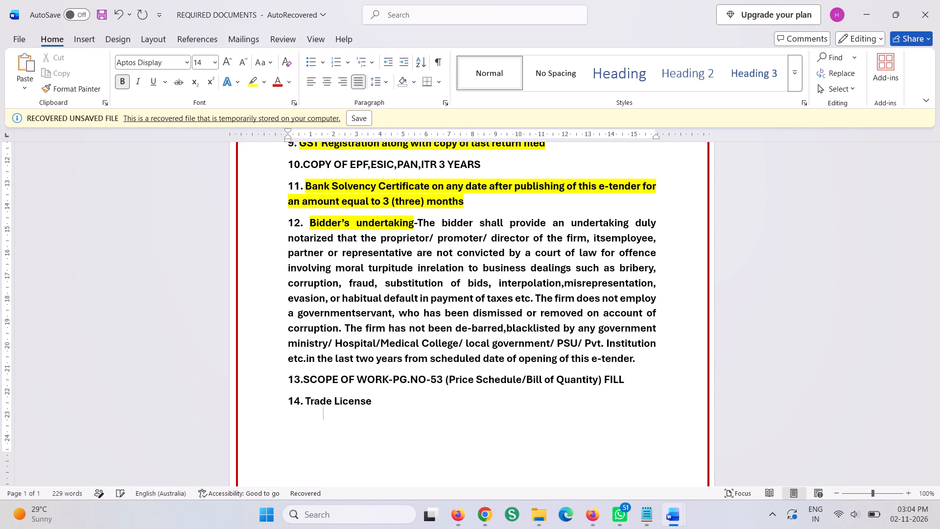
type("15.")
key("alt+Tab")
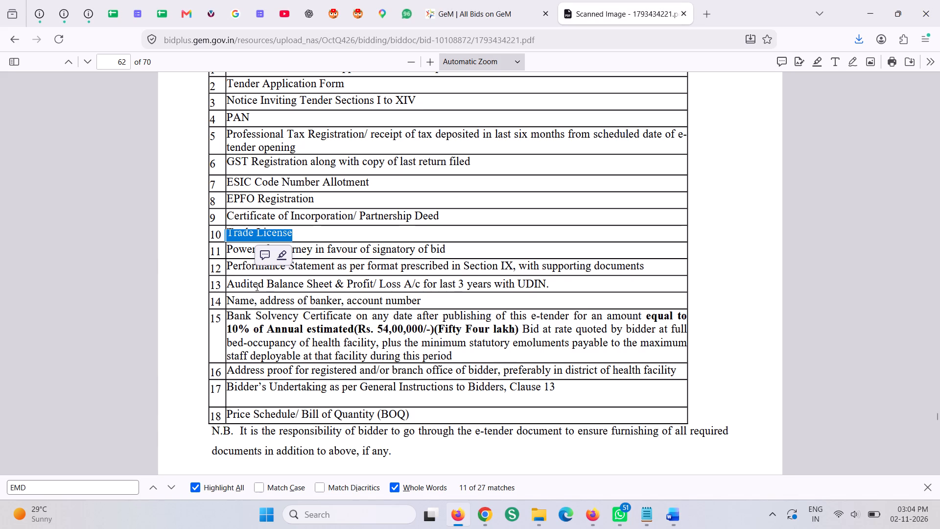
left_click(239, 250)
left_click_drag(239, 250, 332, 242)
key("ctrl+c")
key("ctrl+c")
key("ctrl+c")
key("ctrl+c")
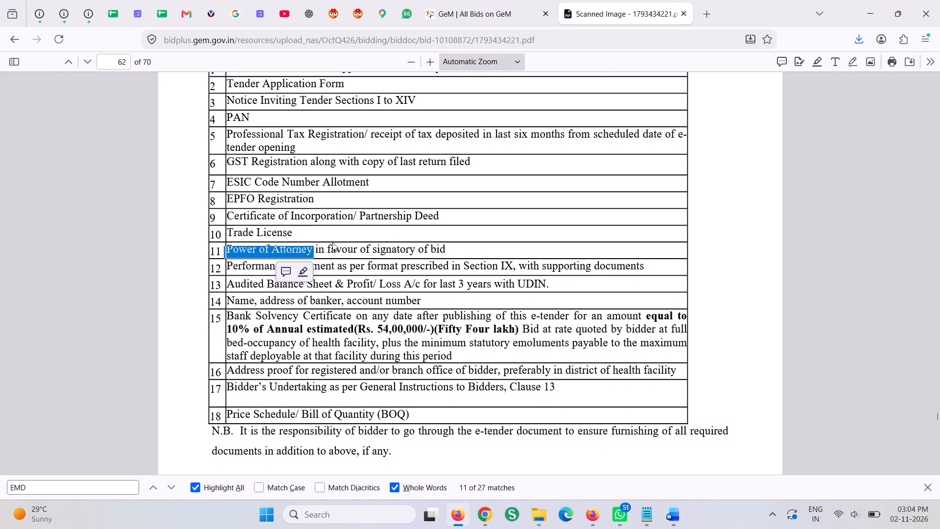
key("alt+Tab")
key("ctrl+v")
Add item 16 with "Balance Sheet & Profit/ Loss A/c for last 3 years with UDIN." copied from the PDF, and start item 17.
key("Return")
type("16.")
key("alt+Tab")
left_click(371, 280)
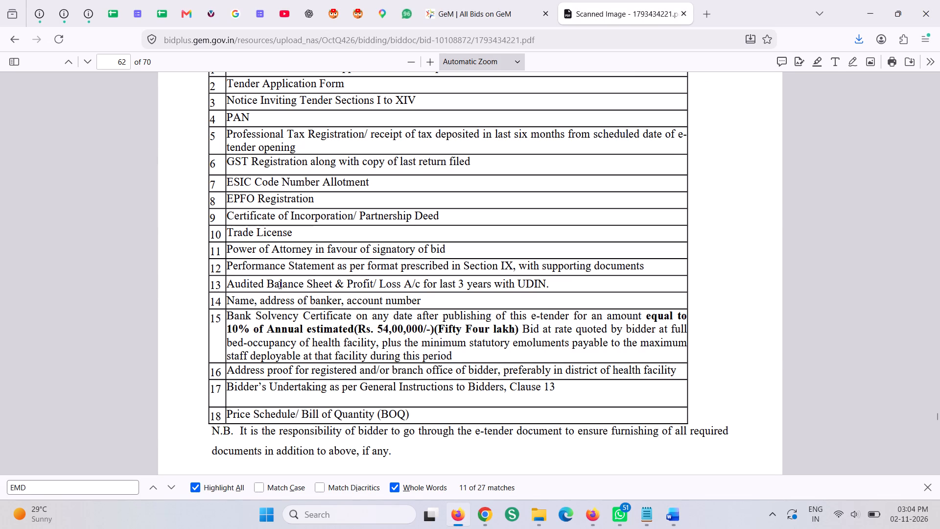
left_click(279, 285)
left_click_drag(279, 285, 543, 289)
key("ctrl+c")
key("ctrl+c")
key("ctrl+c")
key("ctrl+c")
key("ctrl+c")
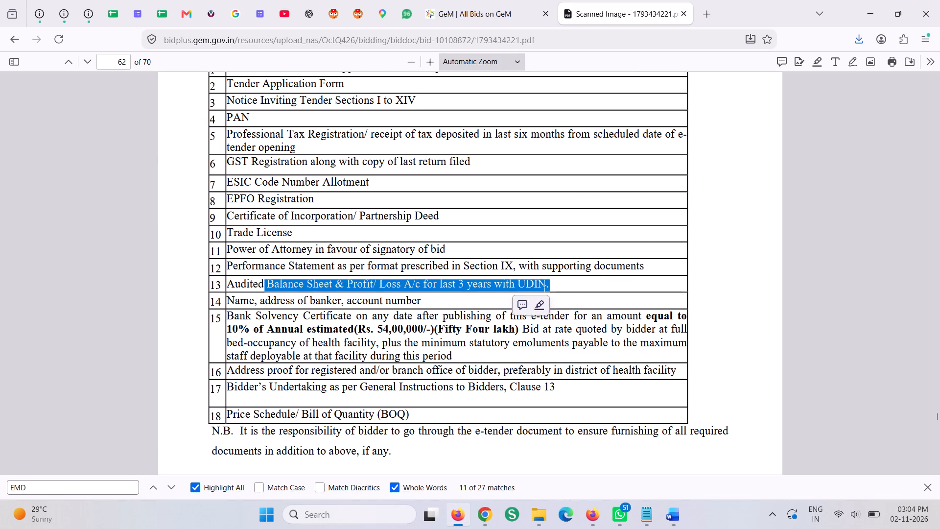
key("alt+Tab")
key("ctrl+v")
key("Return")
type("17.")
Copy the solvency amount "Rs. 54,00,000" from the PDF and append it to the Bank Solvency Certificate item 11 in Word.
key("alt+Tab")
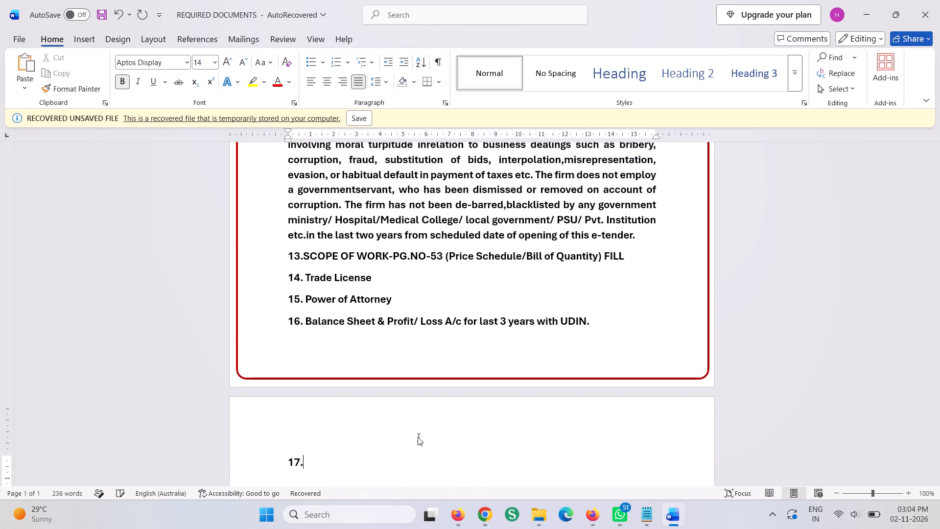
left_click(350, 342)
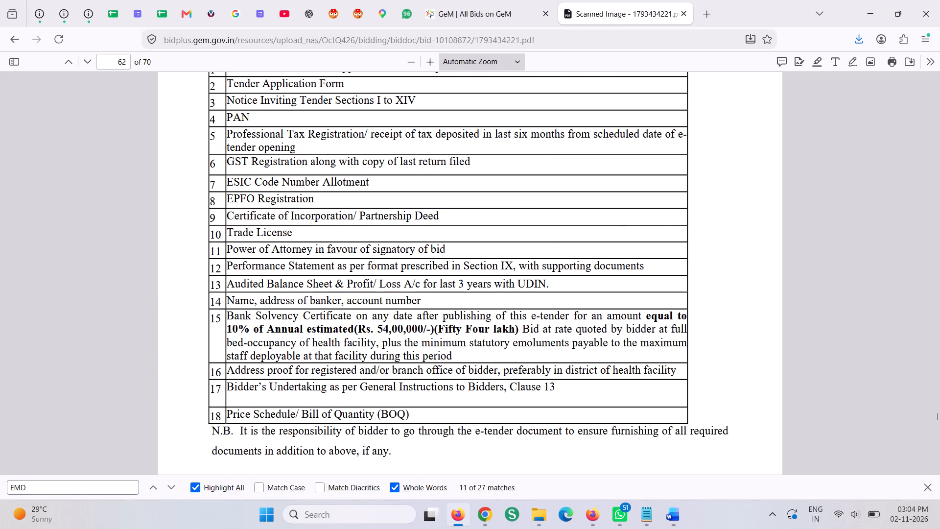
left_click(362, 327)
left_click_drag(362, 326, 404, 327)
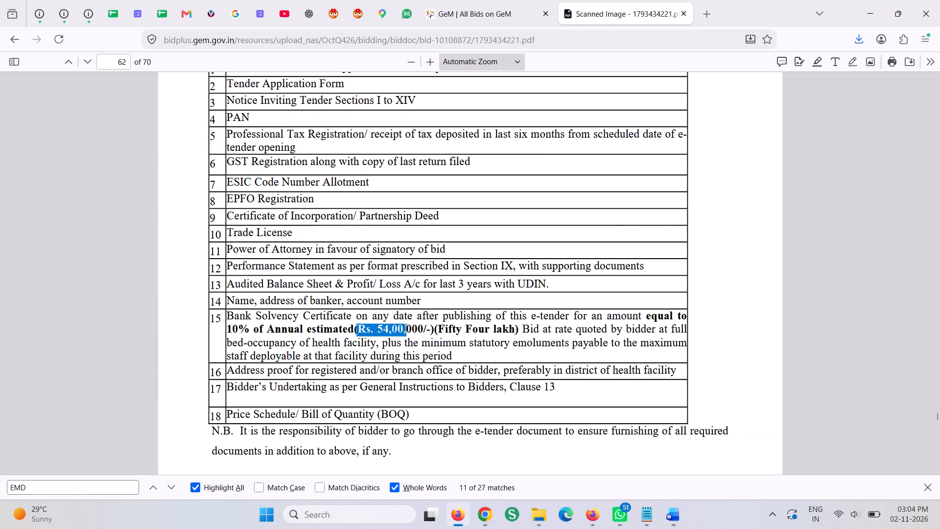
left_click_drag(404, 327, 418, 327)
key("ctrl+c")
key("ctrl+c")
key("ctrl+c")
key("alt+Tab")
scroll(398, 339, "up", 1)
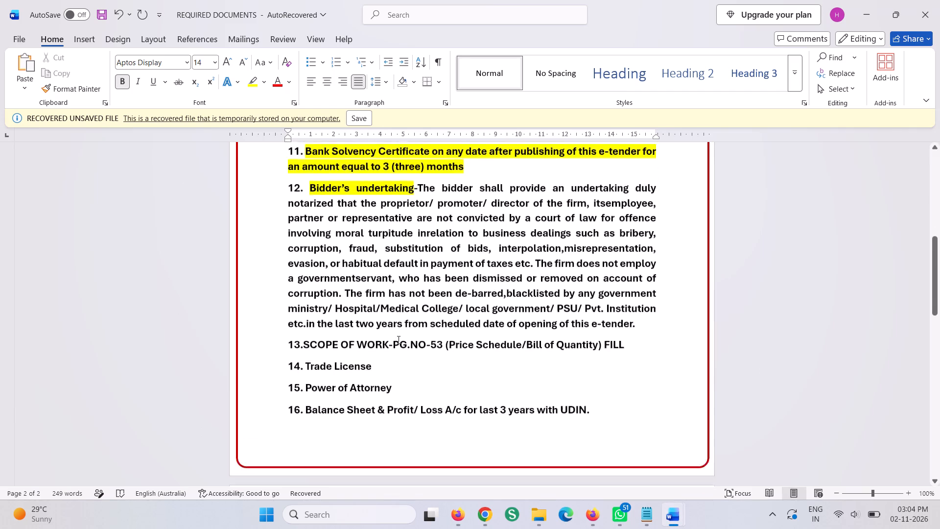
left_click(478, 204)
key("space")
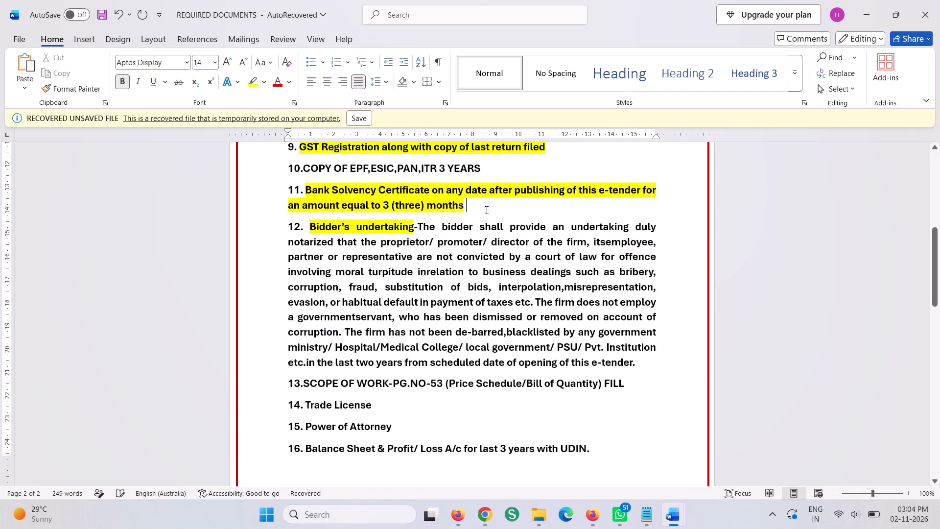
key("ctrl+v")
Copy "preferably in district of health facility" from the PDF's checklist for bidders and append it in parentheses to the SHOPACT item 1 in Word.
key("alt+Tab")
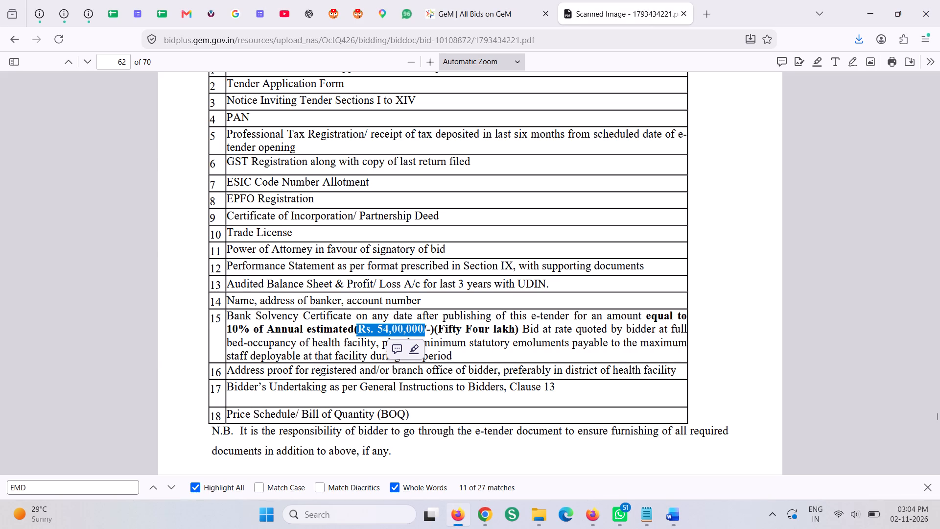
left_click(335, 367)
left_click(546, 362)
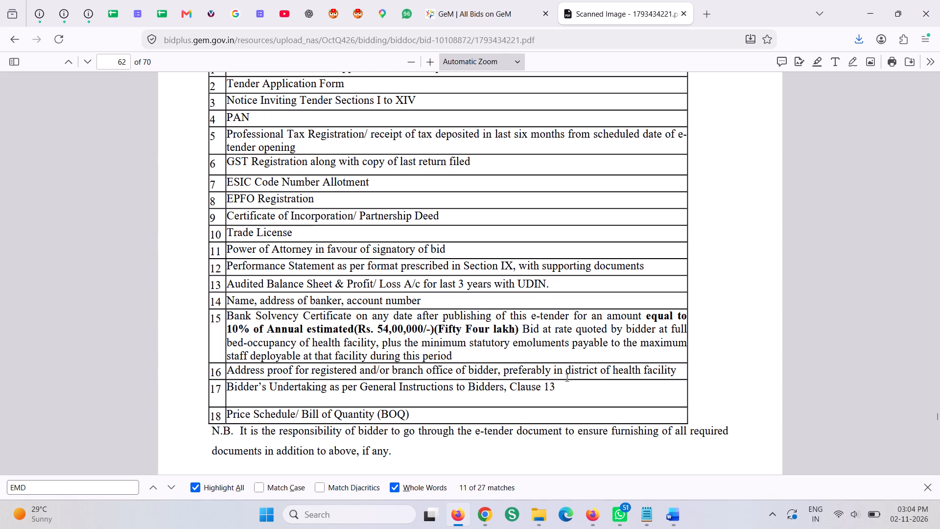
left_click(508, 370)
left_click_drag(508, 370, 577, 371)
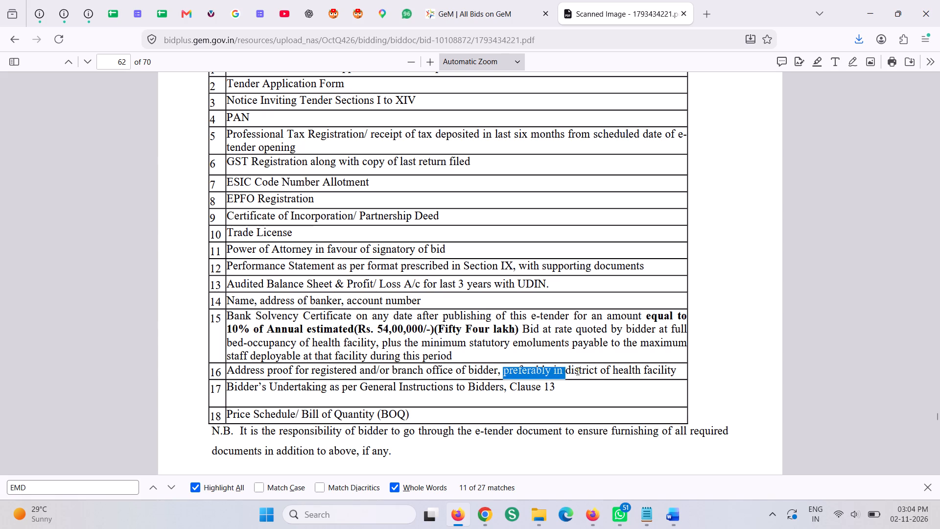
left_click_drag(577, 371, 673, 367)
key("ctrl+c")
key("ctrl+c")
key("ctrl+c")
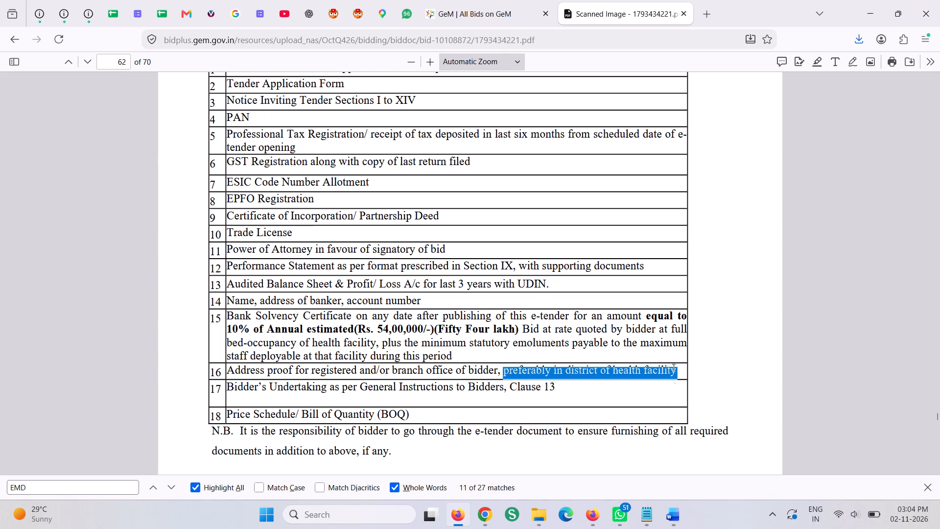
left_click_drag(673, 367, 673, 367)
key("alt+Tab")
scroll(411, 286, "up", 2)
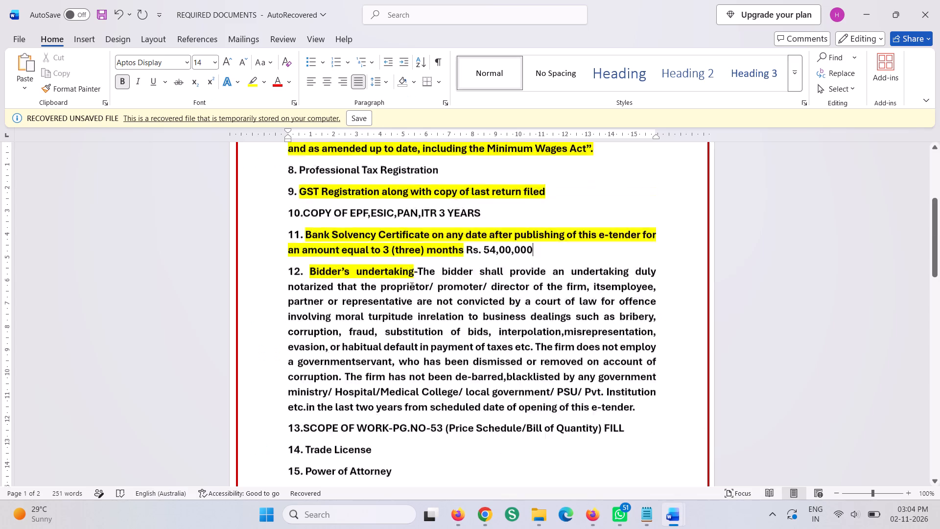
scroll(455, 286, "up", 1)
left_click(506, 265)
key("space")
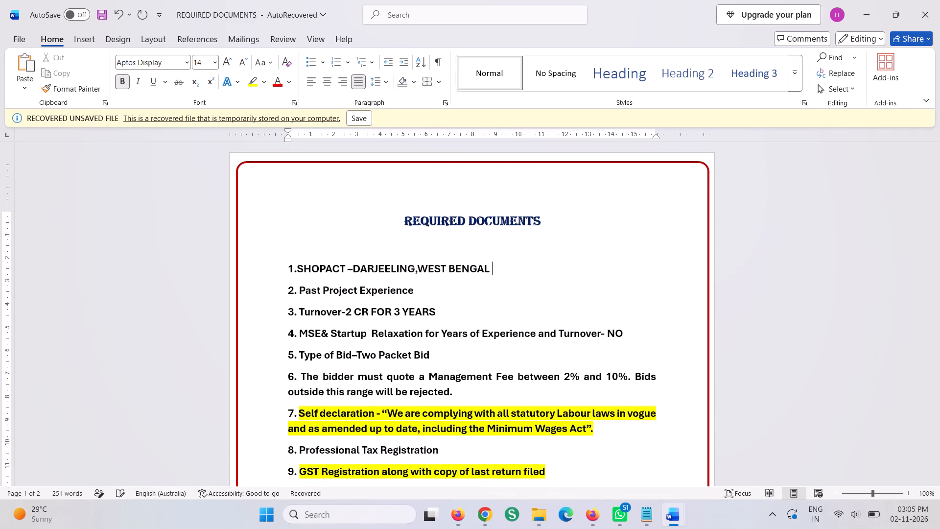
key("shift+parenleft")
key("ctrl+shift+v")
key("shift+parenright")
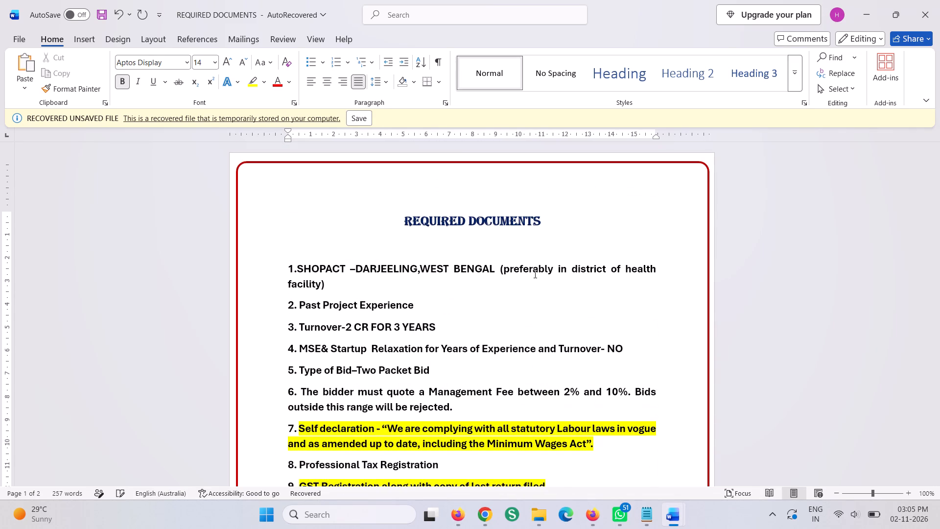
Look through the PDF's remaining pages after the bidders' checklist, including the performance security format and cleaning appendices, for further document requirements.
key("alt+Tab")
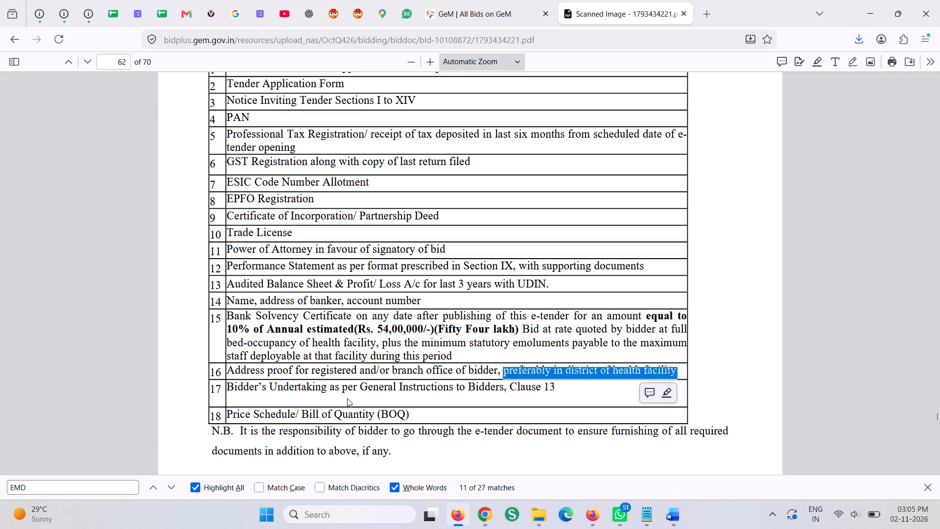
left_click(366, 387)
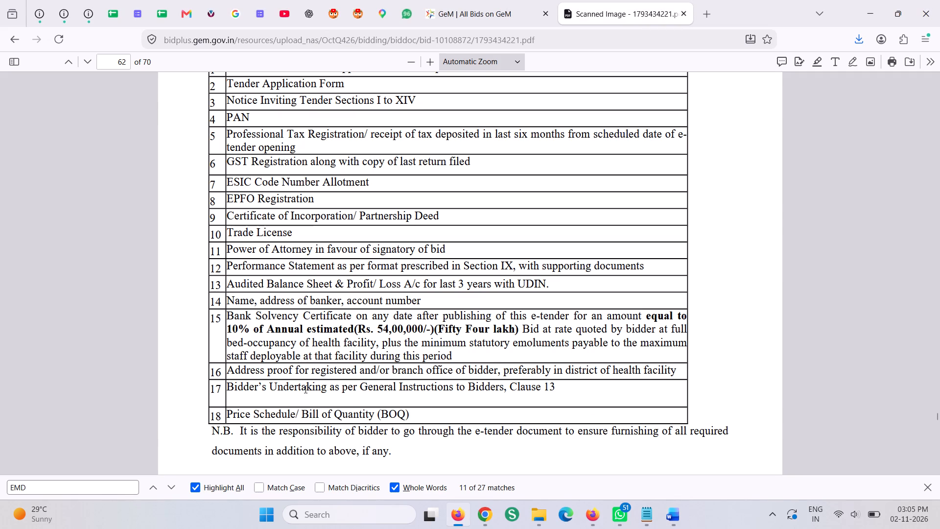
scroll(306, 437, "down", 1)
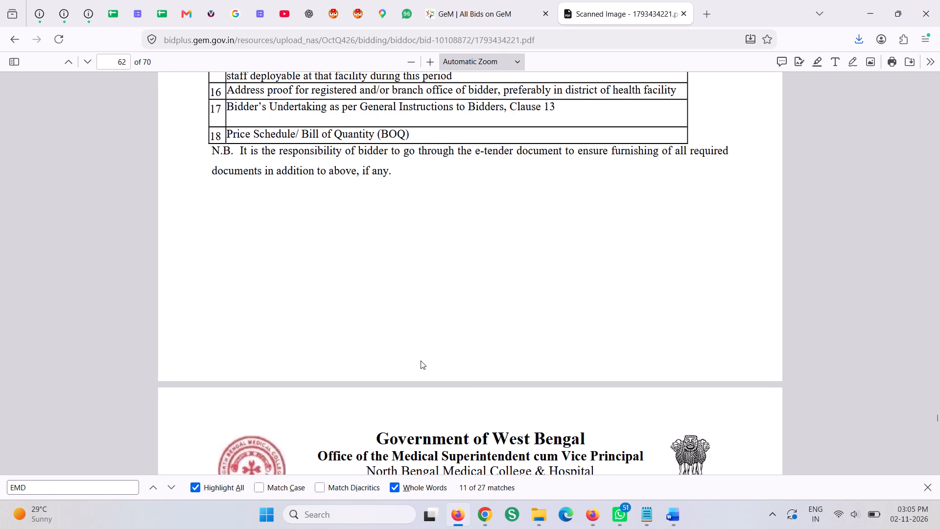
scroll(421, 361, "down", 1)
scroll(421, 361, "up", 3)
scroll(421, 361, "down", 3)
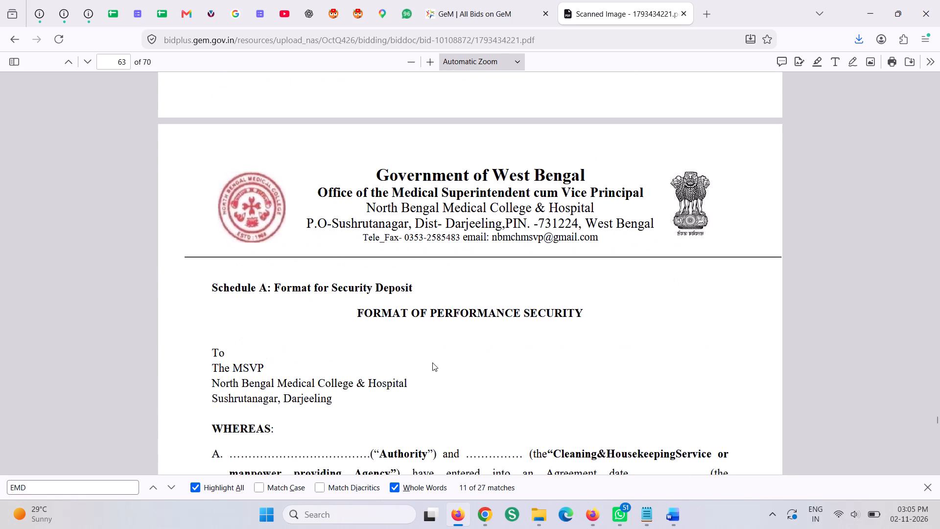
scroll(432, 362, "down", 1)
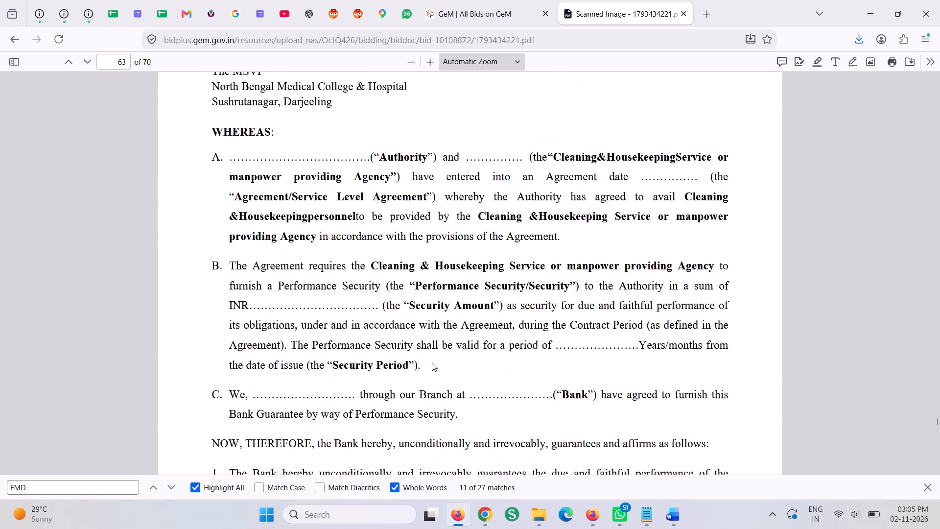
scroll(432, 362, "down", 9)
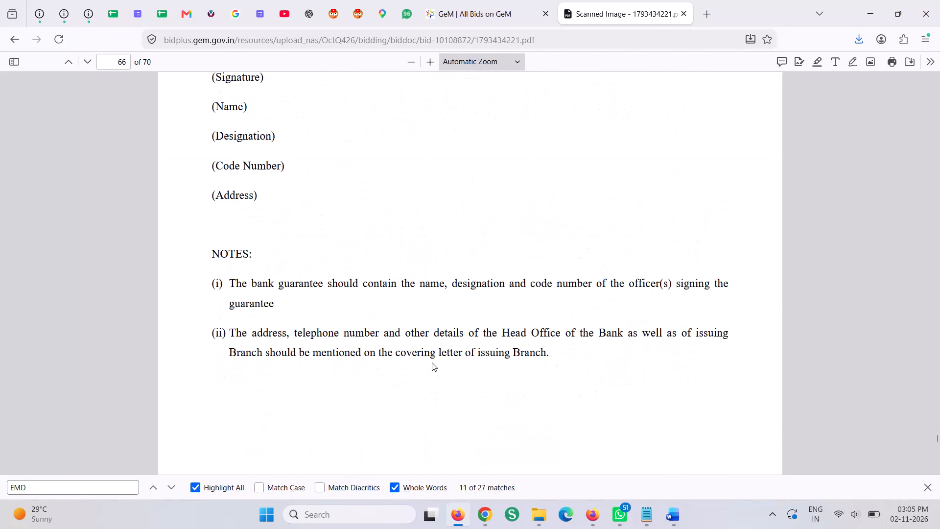
scroll(432, 362, "down", 2)
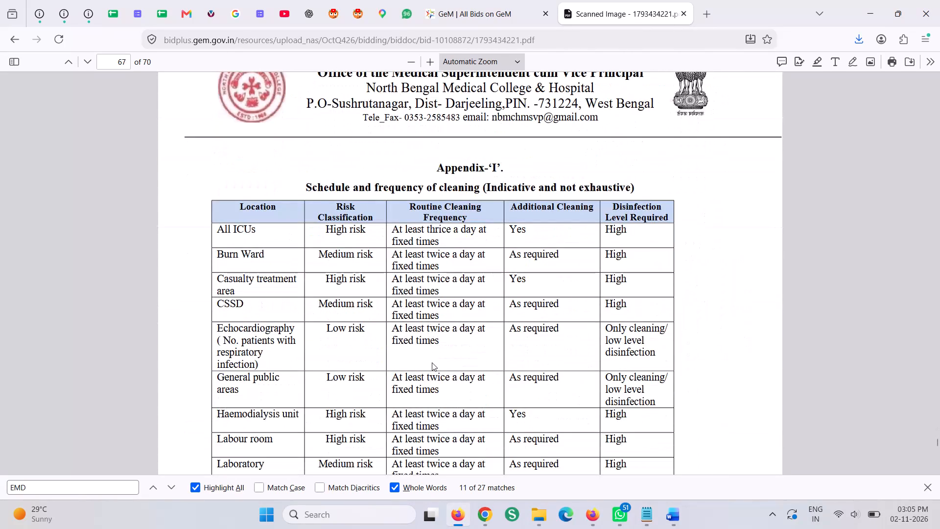
scroll(432, 362, "down", 5)
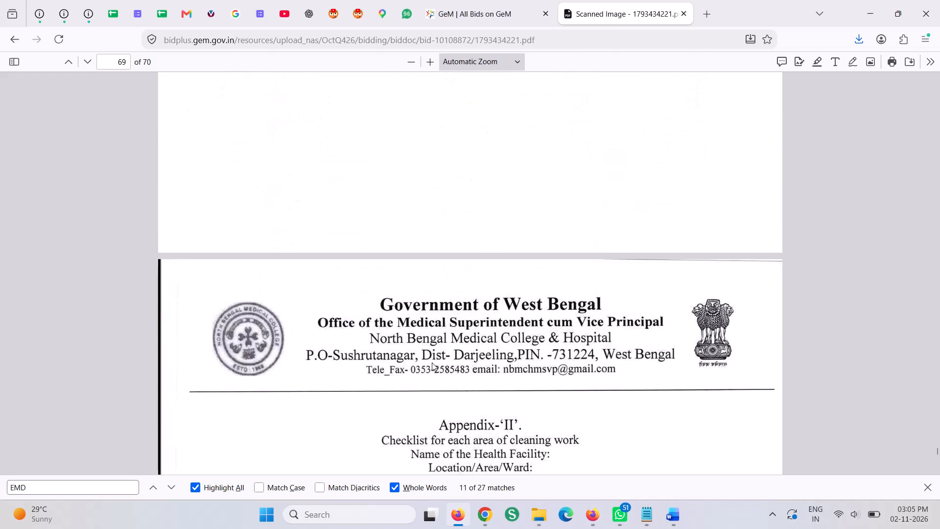
scroll(432, 362, "down", 1)
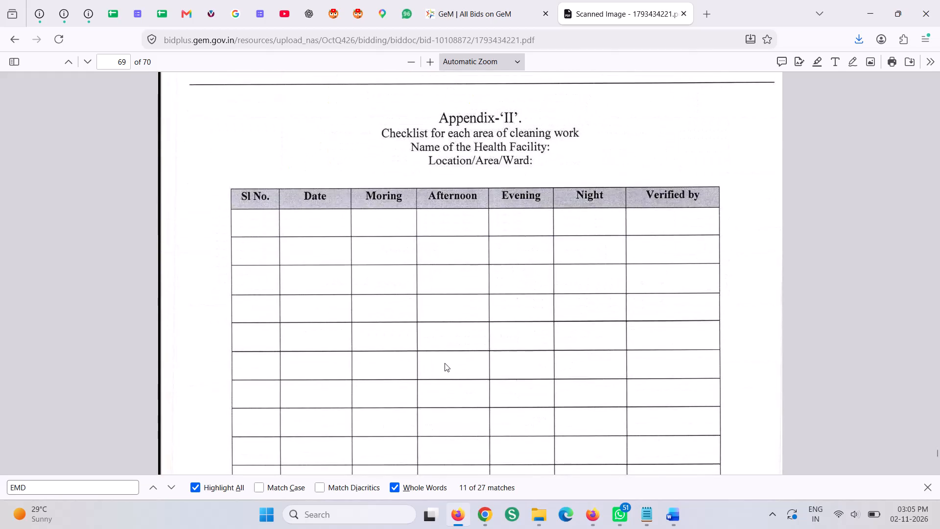
scroll(454, 365, "down", 3)
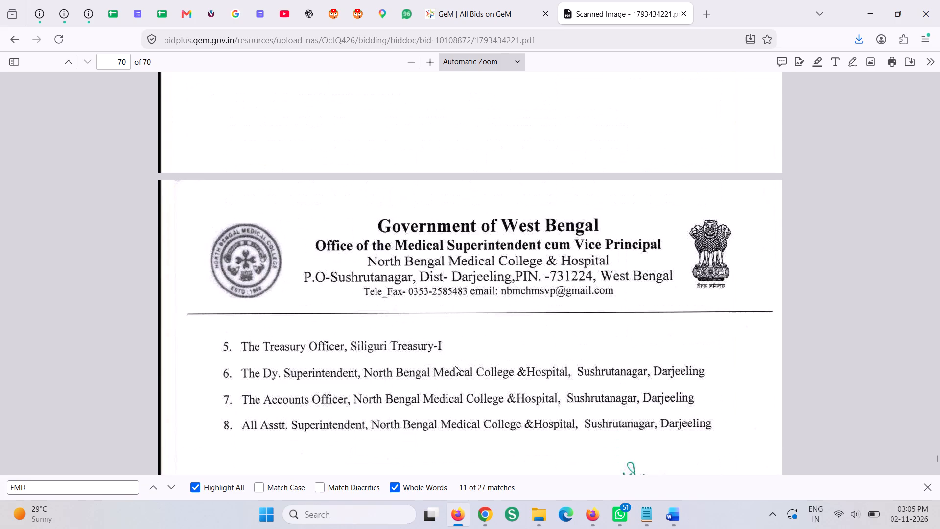
scroll(455, 366, "down", 5)
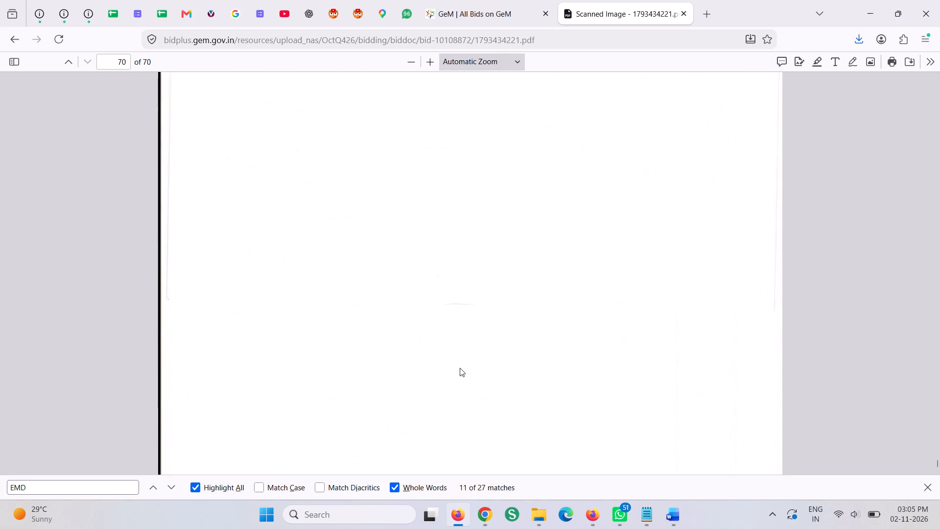
Go back through the PDF and examine the Section XIII proforma for the contractor's monthly bill, including its declarations and attached documents.
scroll(464, 370, "up", 18)
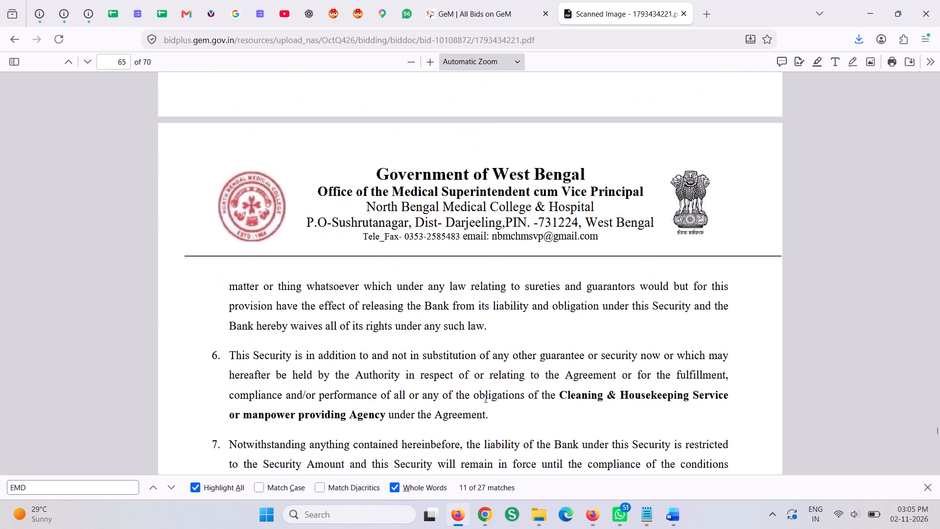
scroll(485, 398, "up", 5)
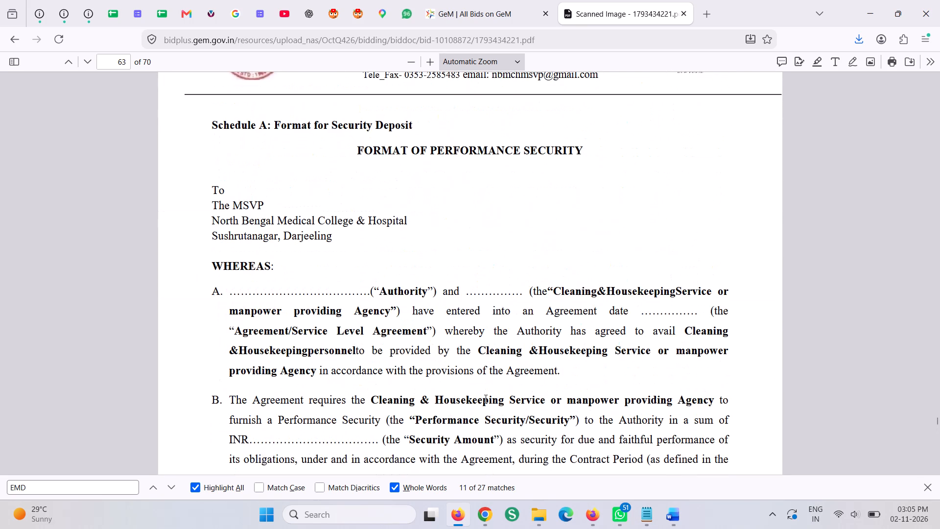
scroll(485, 398, "up", 6)
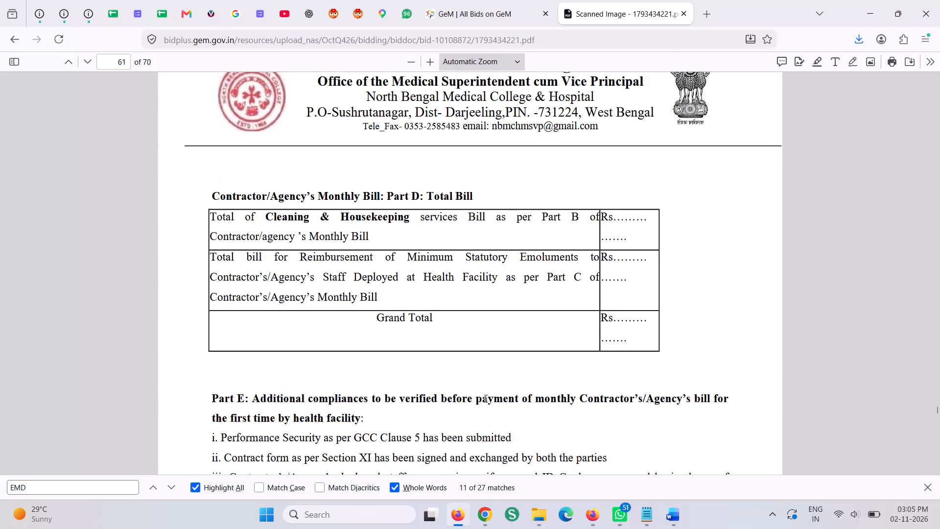
scroll(485, 398, "up", 2)
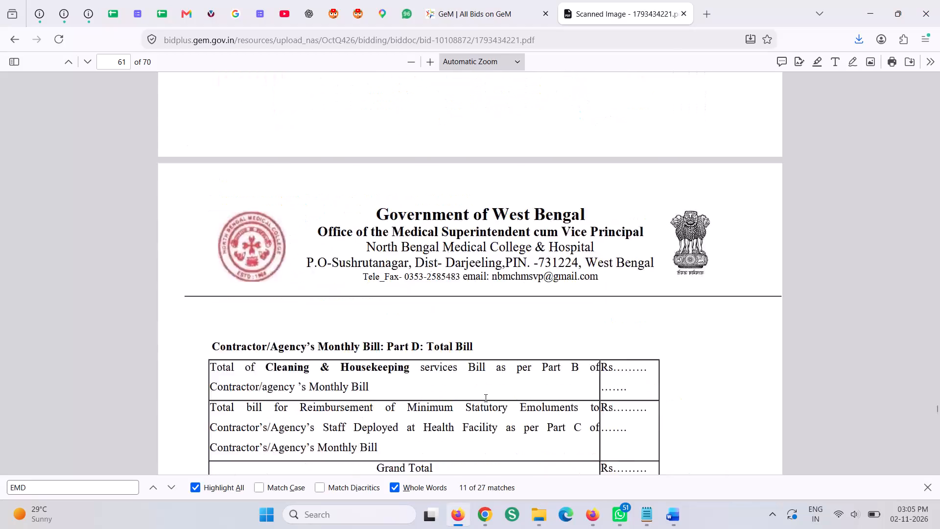
scroll(485, 398, "up", 3)
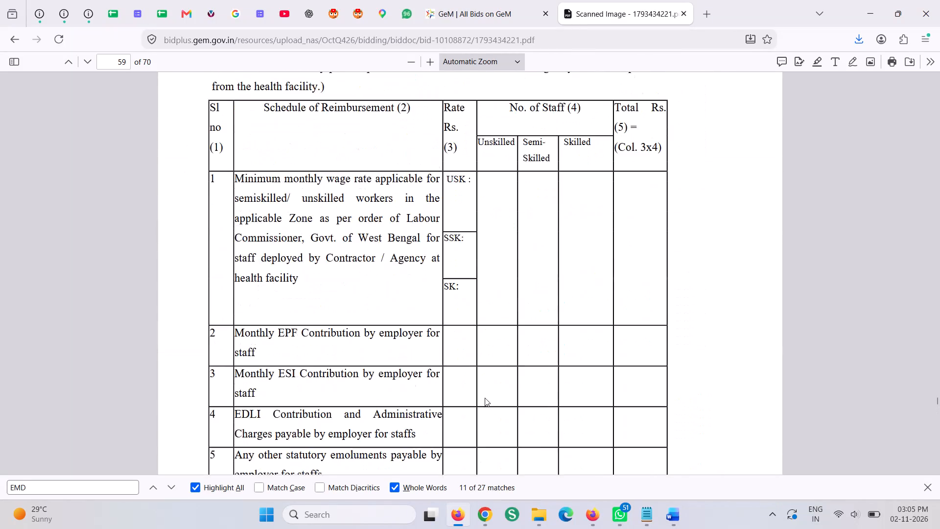
scroll(485, 398, "down", 2)
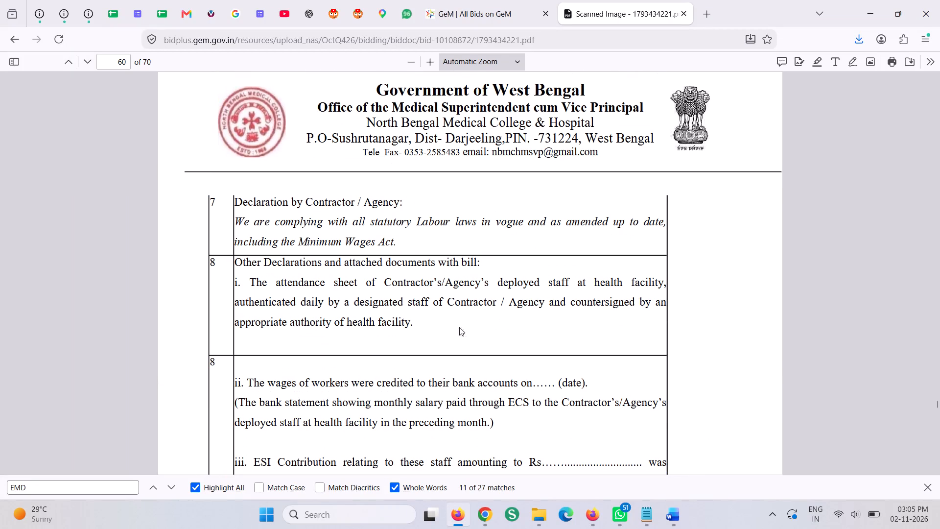
scroll(406, 336, "up", 2)
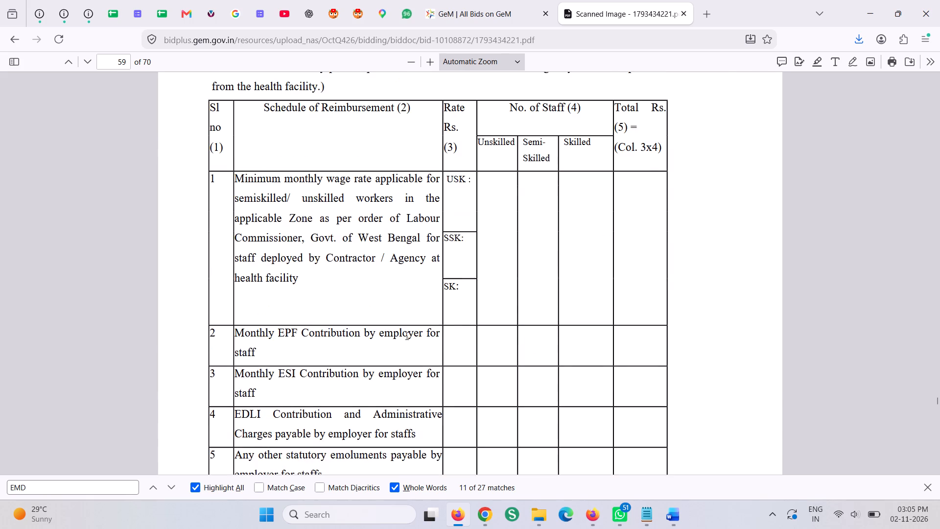
scroll(406, 336, "up", 4)
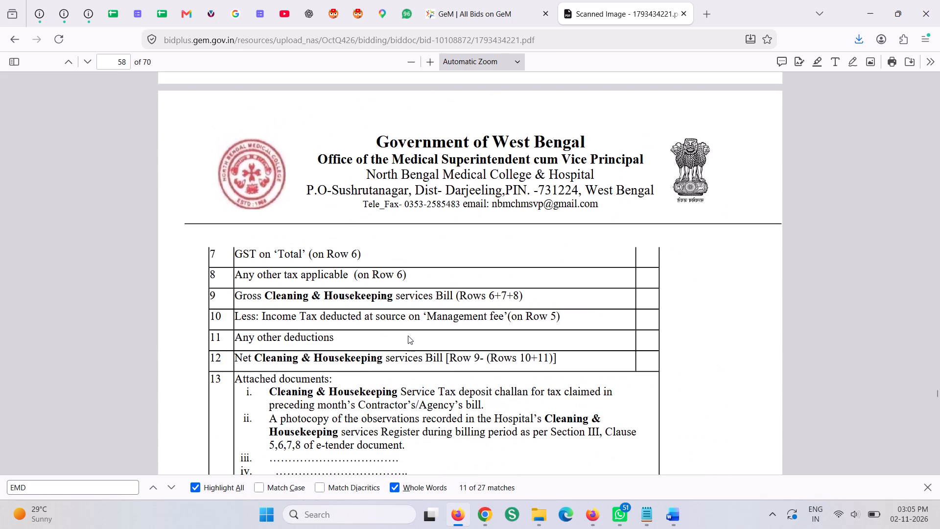
scroll(408, 336, "up", 5)
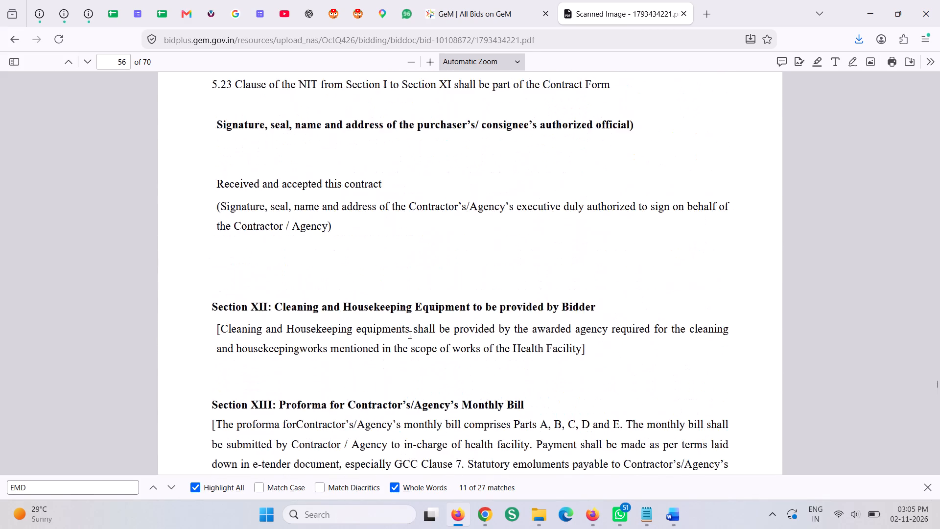
Go back through the PDF and examine the Section XI contract form and the Section X price schedule for document requirements.
scroll(409, 335, "up", 3)
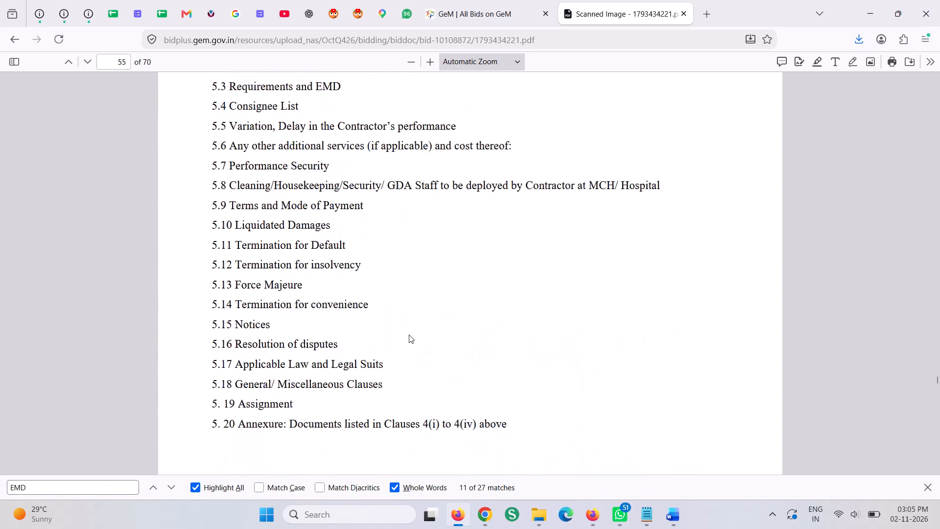
scroll(411, 324, "up", 2)
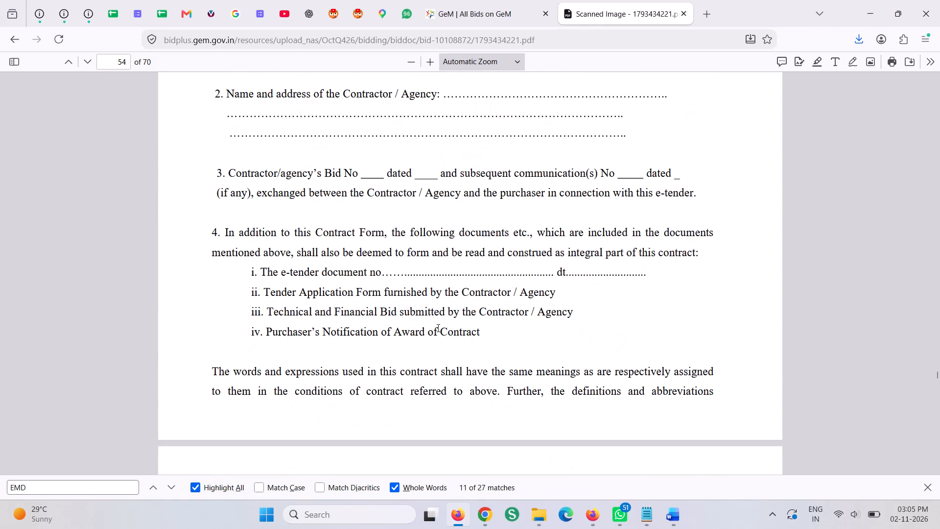
scroll(437, 328, "up", 1)
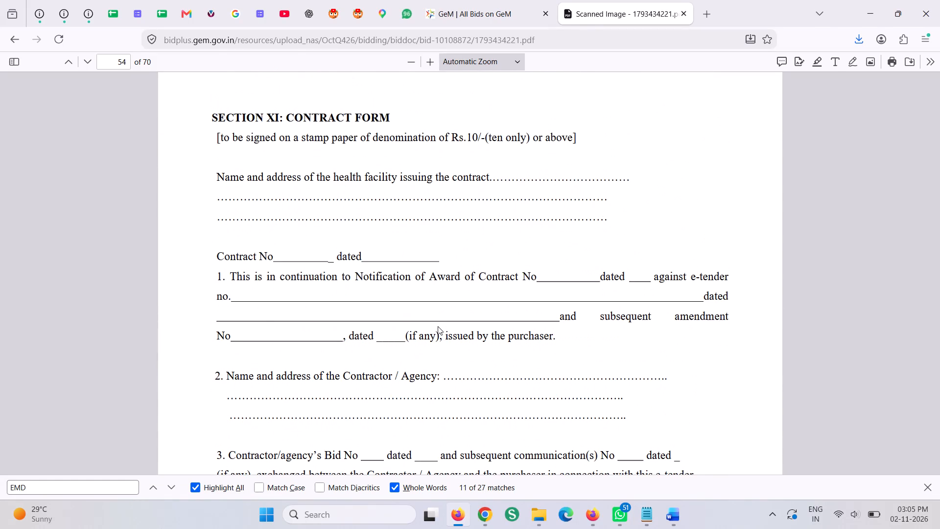
scroll(438, 326, "up", 3)
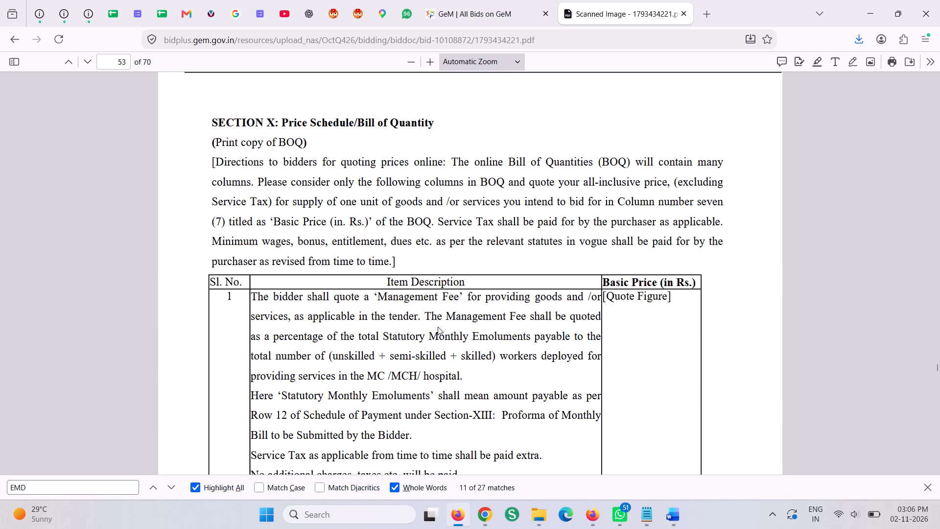
scroll(438, 327, "up", 7)
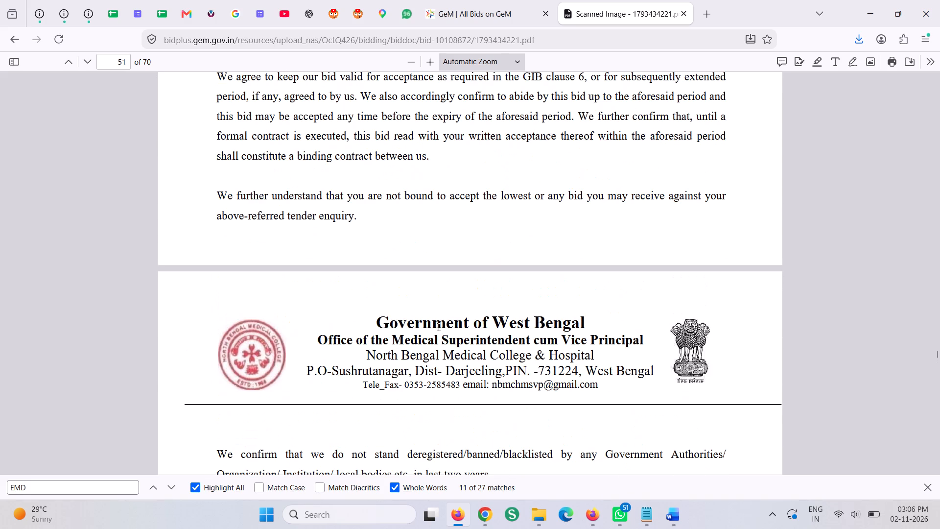
Read the Section VIII Tender Application Form in the PDF, including its declarations and undertakings.
scroll(438, 327, "up", 2)
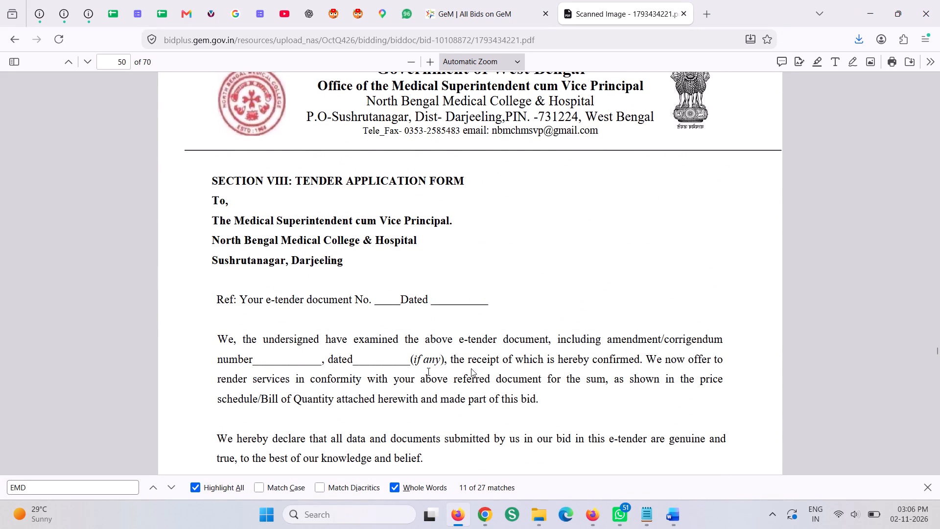
scroll(403, 283, "down", 1)
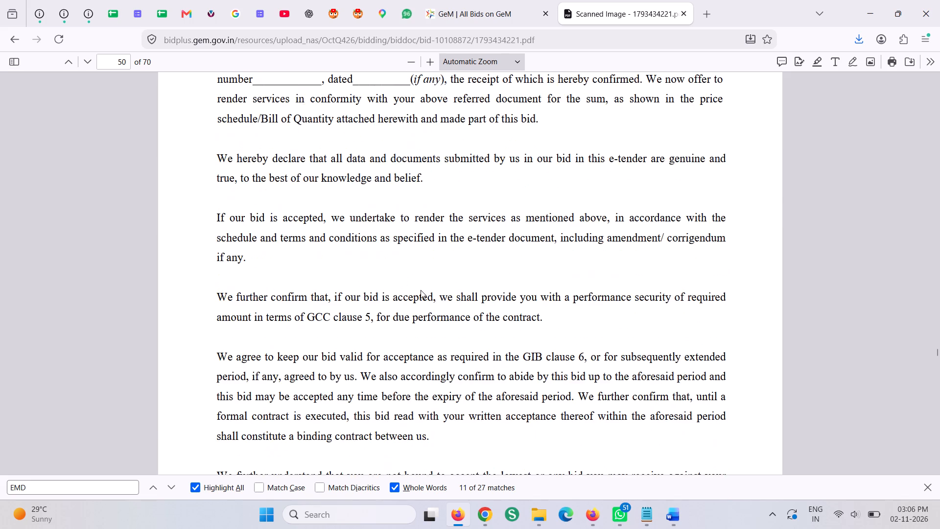
scroll(421, 290, "down", 2)
scroll(435, 293, "up", 2)
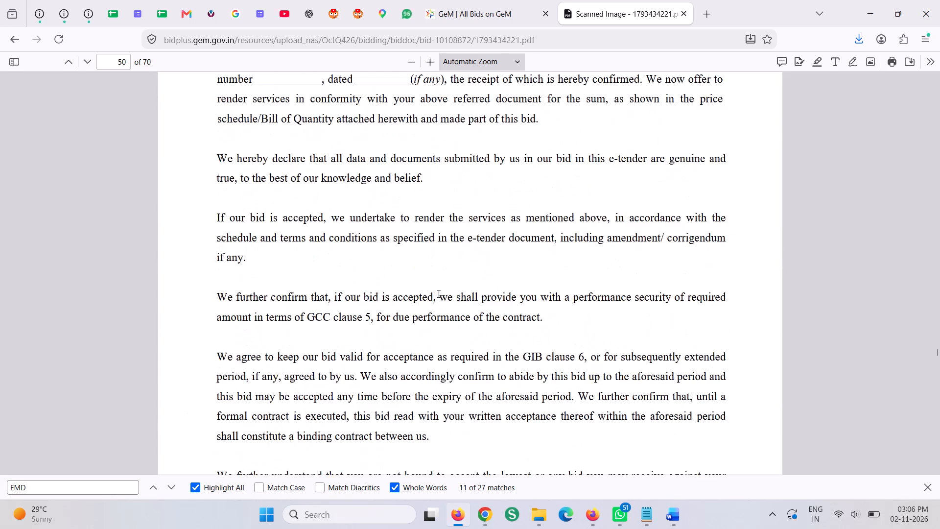
scroll(438, 293, "up", 1)
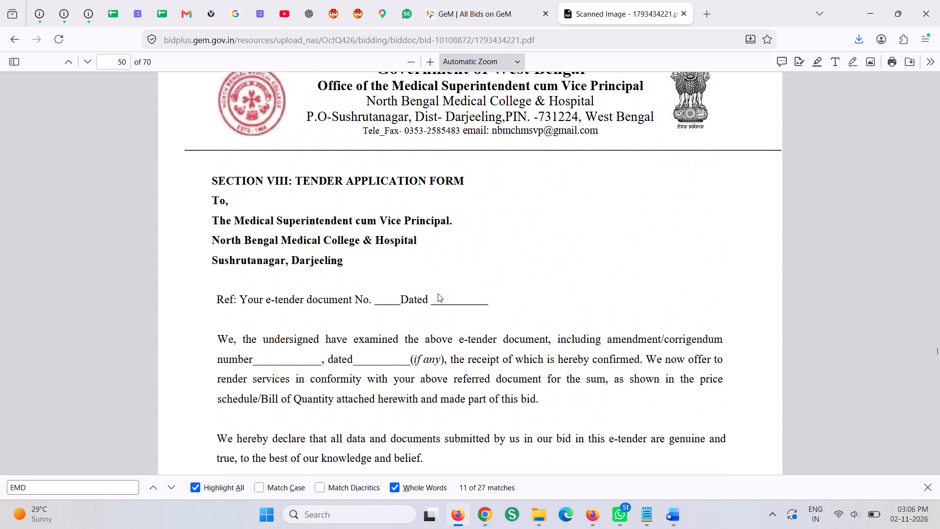
scroll(378, 264, "up", 3)
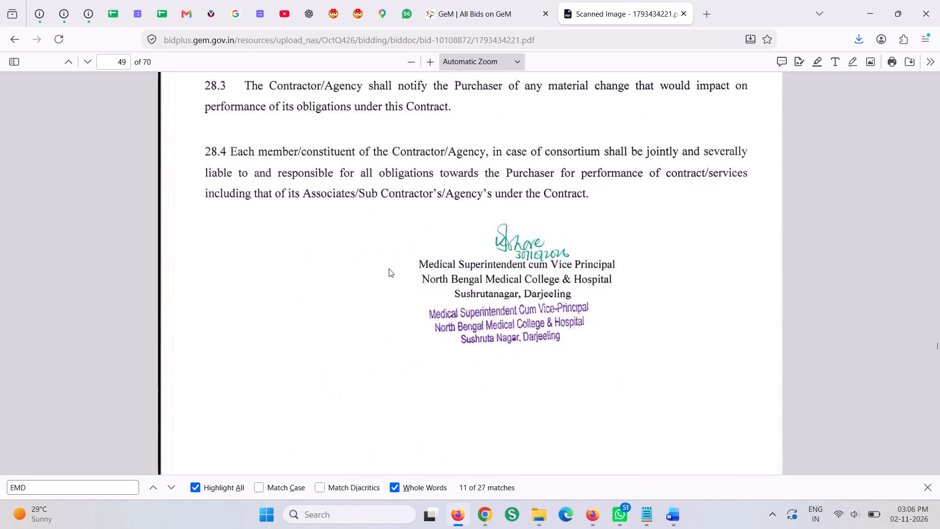
scroll(391, 270, "up", 1)
scroll(391, 270, "down", 4)
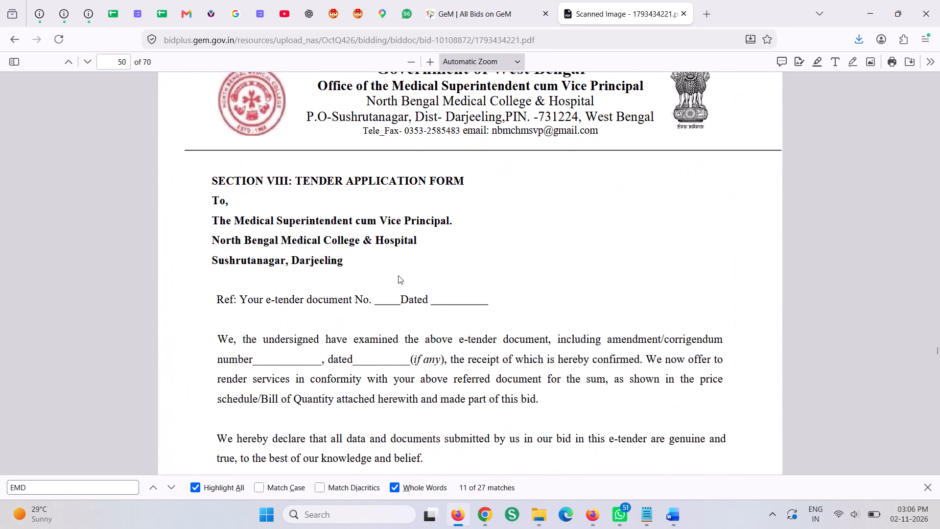
Compare the PDF's clause 12.3 table of non-statutory cover documents with the REQUIRED DOCUMENTS checklist in Word.
scroll(414, 293, "up", 6)
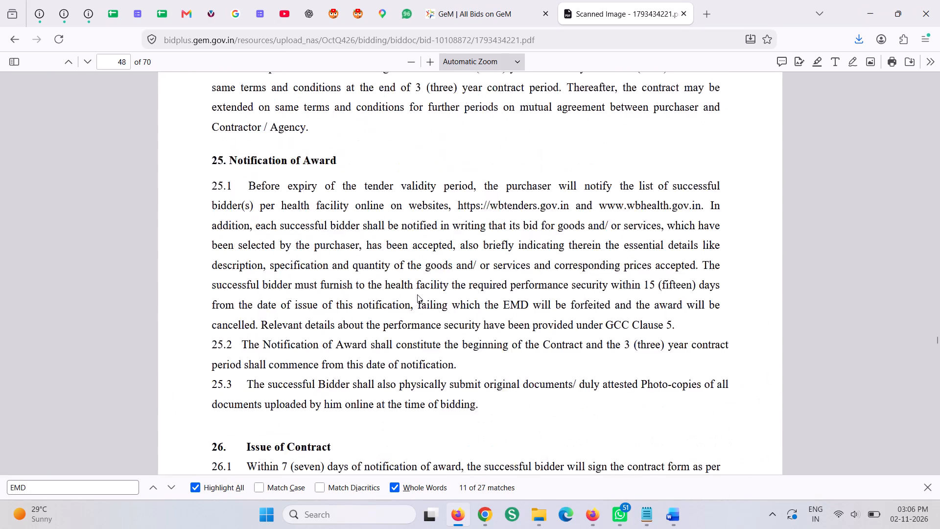
scroll(417, 294, "up", 12)
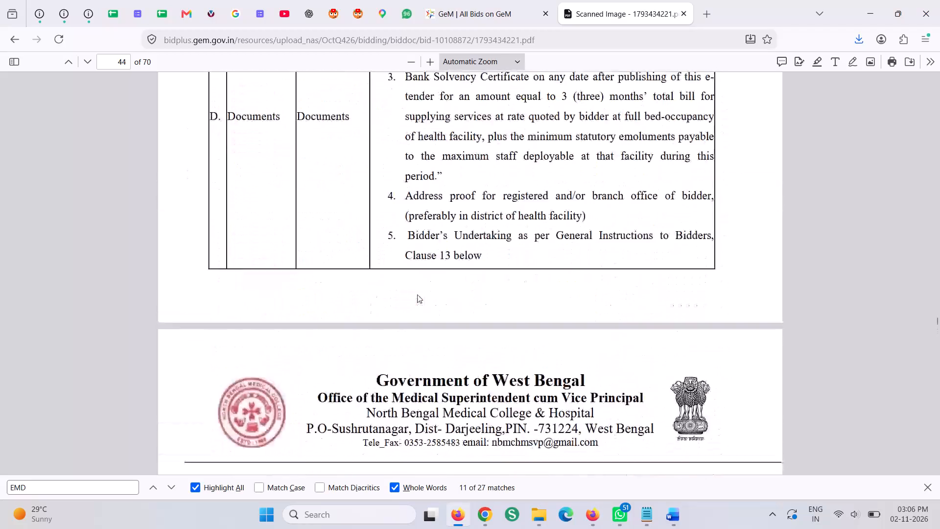
scroll(417, 294, "up", 2)
scroll(417, 294, "down", 2)
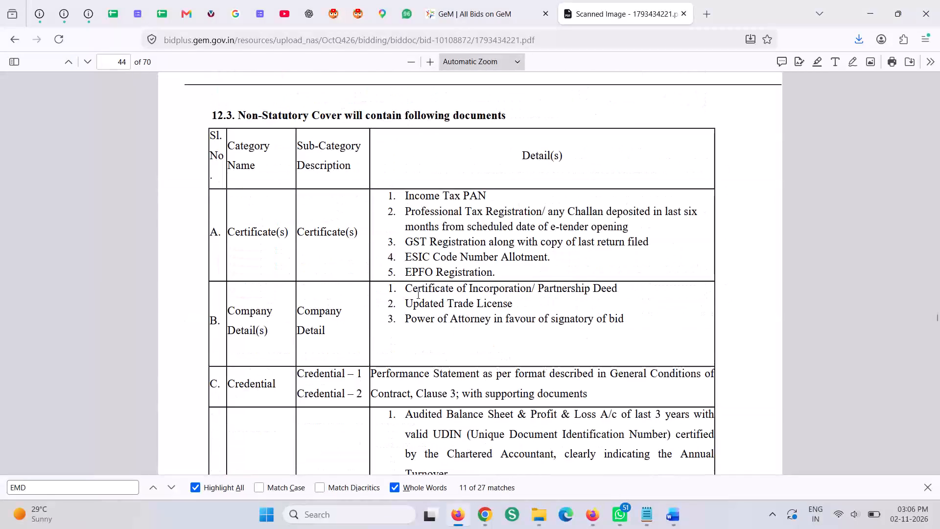
scroll(417, 294, "down", 1)
scroll(417, 294, "up", 1)
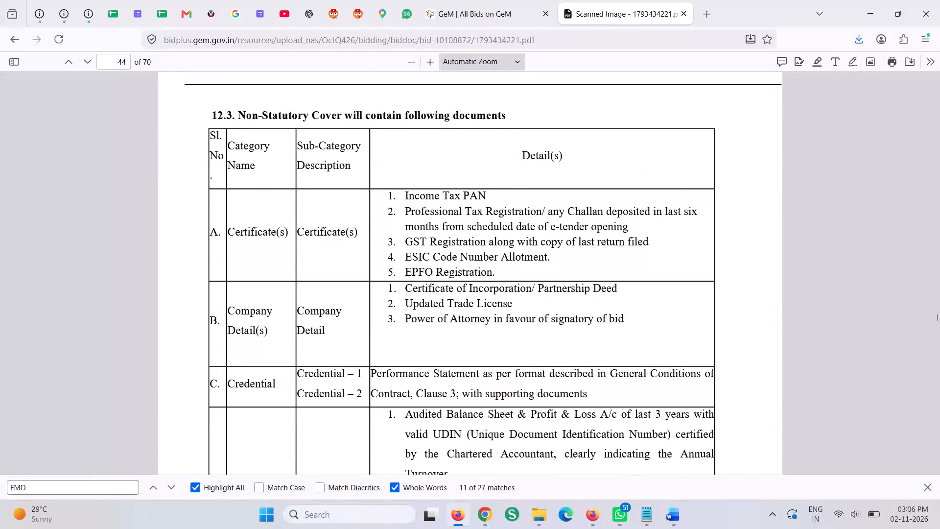
left_click(316, 439)
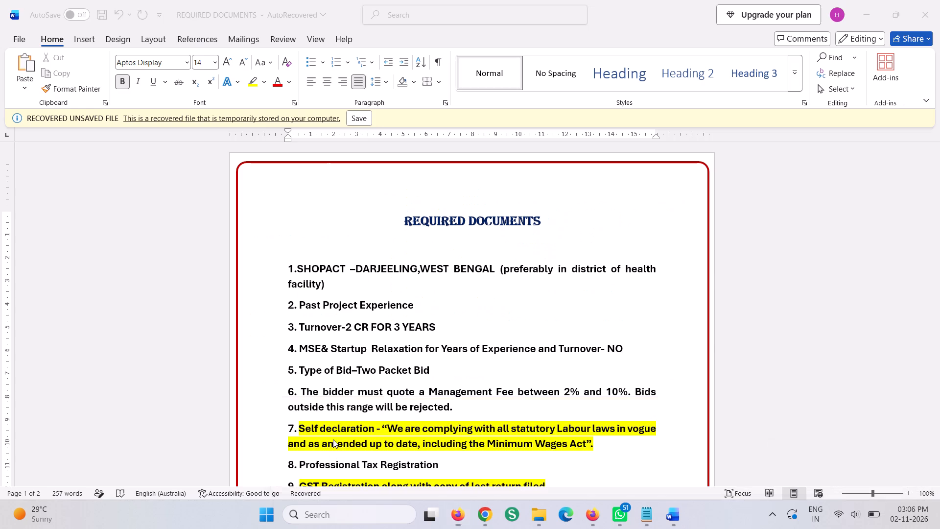
scroll(381, 417, "down", 1)
scroll(416, 368, "down", 1)
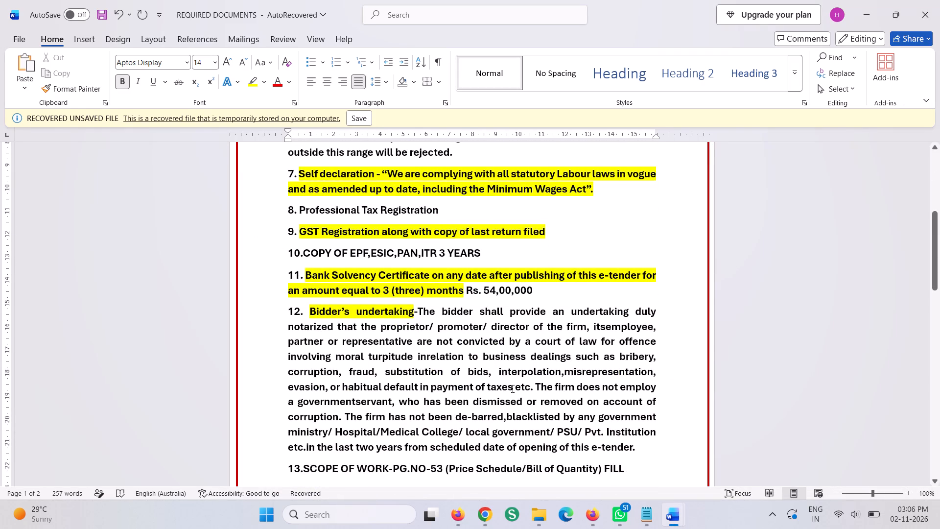
key("alt+Tab")
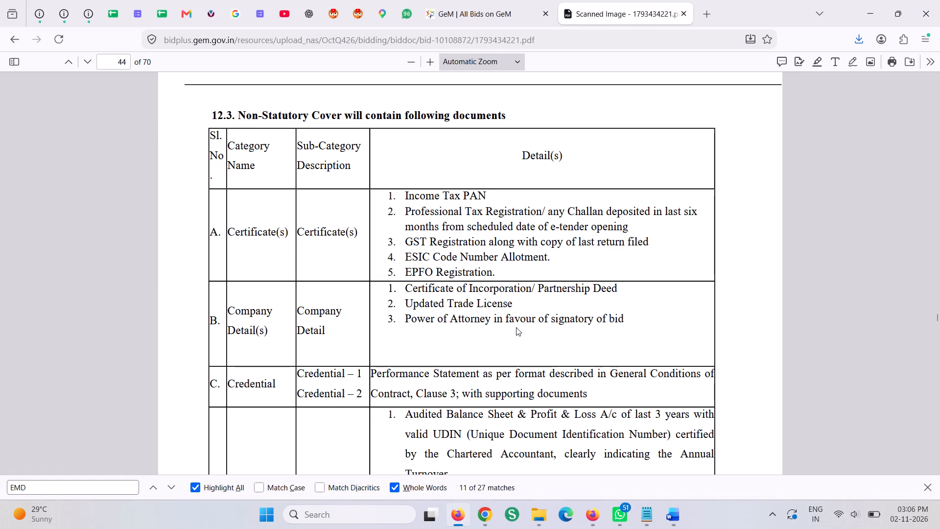
scroll(449, 333, "down", 1)
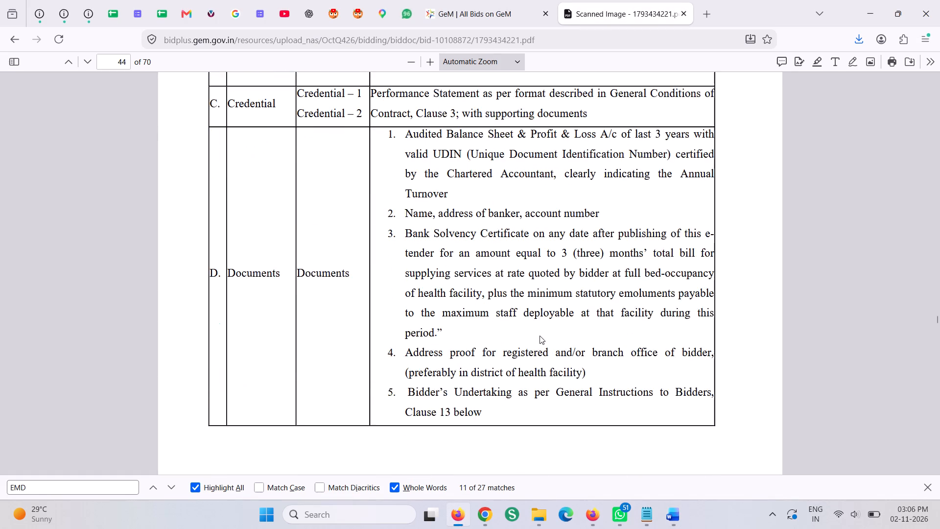
scroll(540, 336, "down", 12)
scroll(515, 336, "down", 10)
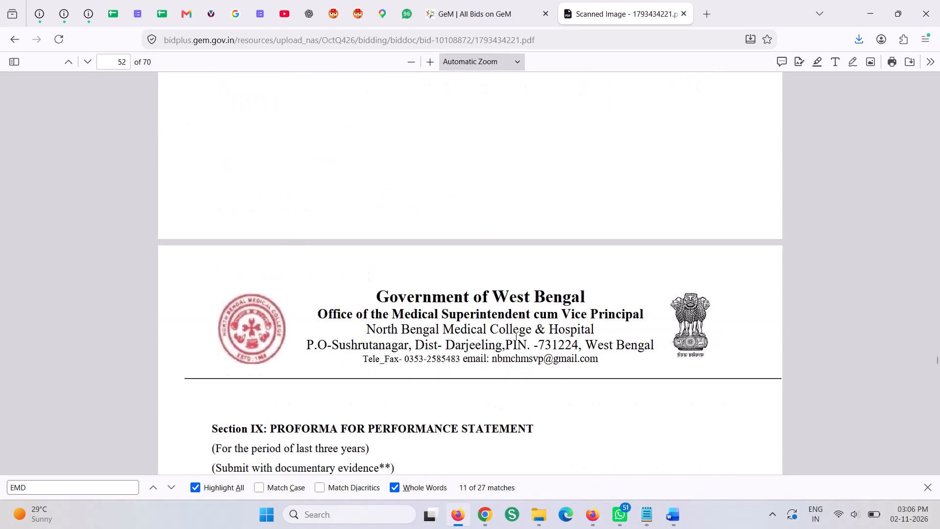
Search the PDF for "EMD" and examine the clause 4 provisions on deposit amount, payment, refund, forfeiture and relaxation.
key("ctrl+f")
type("EMD")
key("Return")
key("Return")
key("Return")
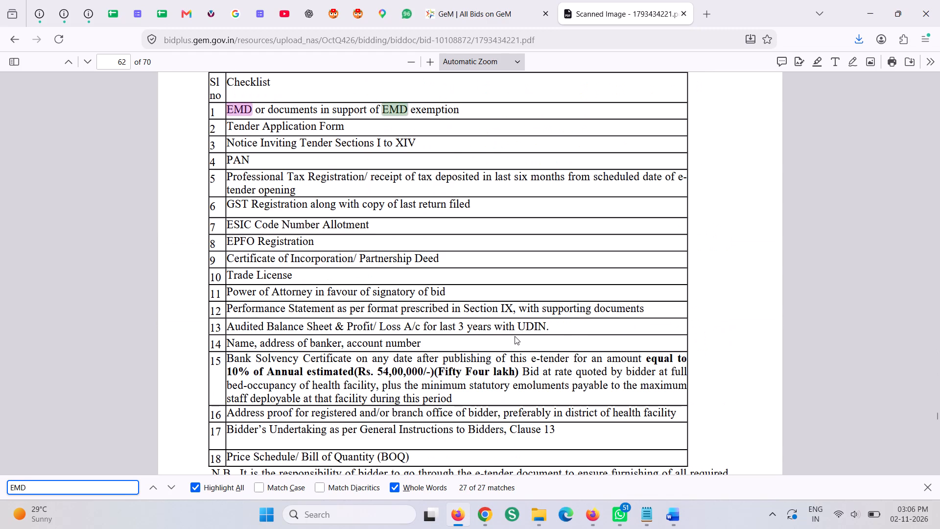
key("Return")
key("Return")
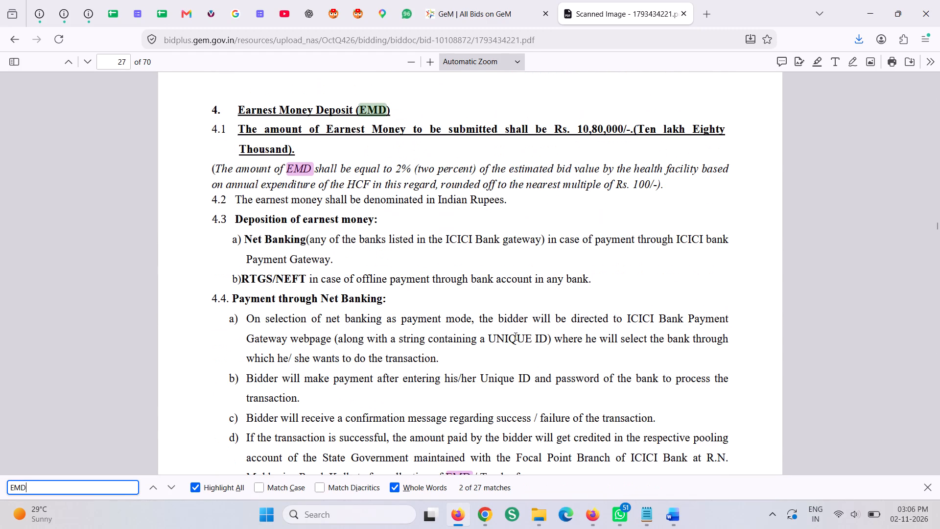
key("Return")
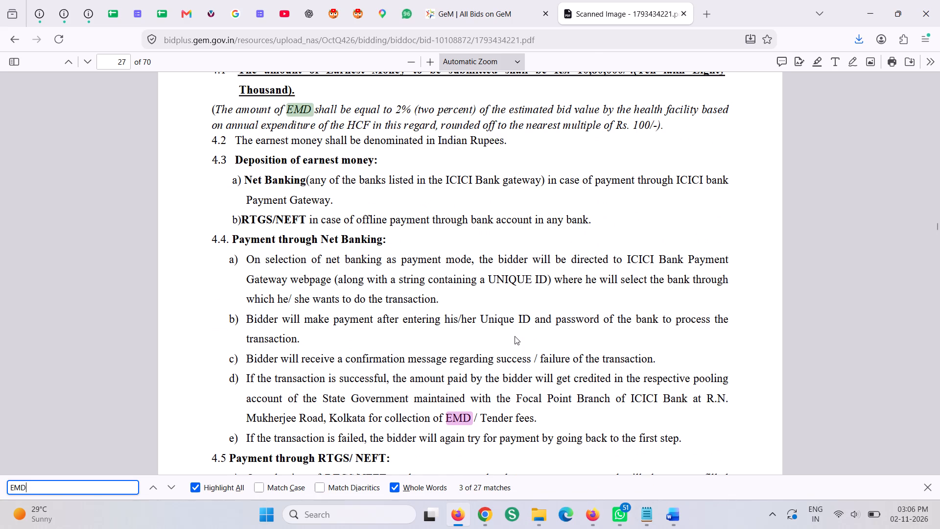
key("Return")
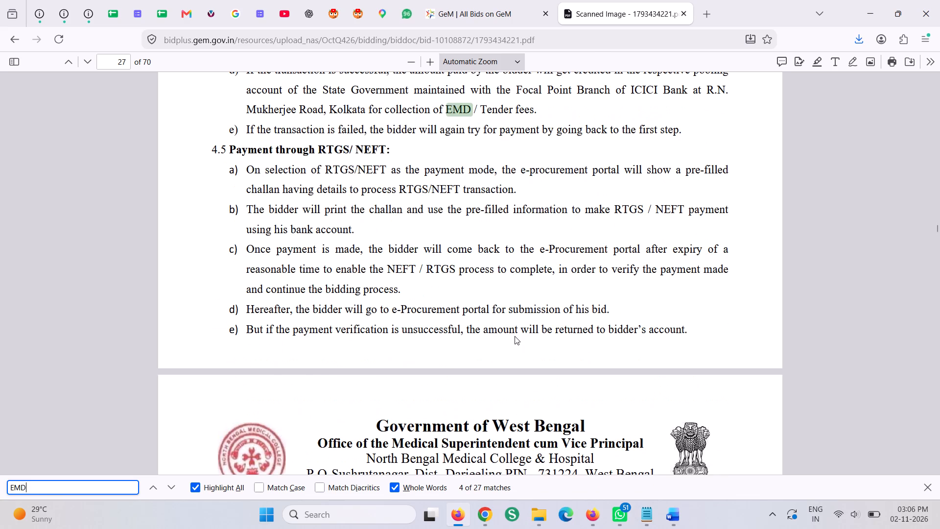
key("Return")
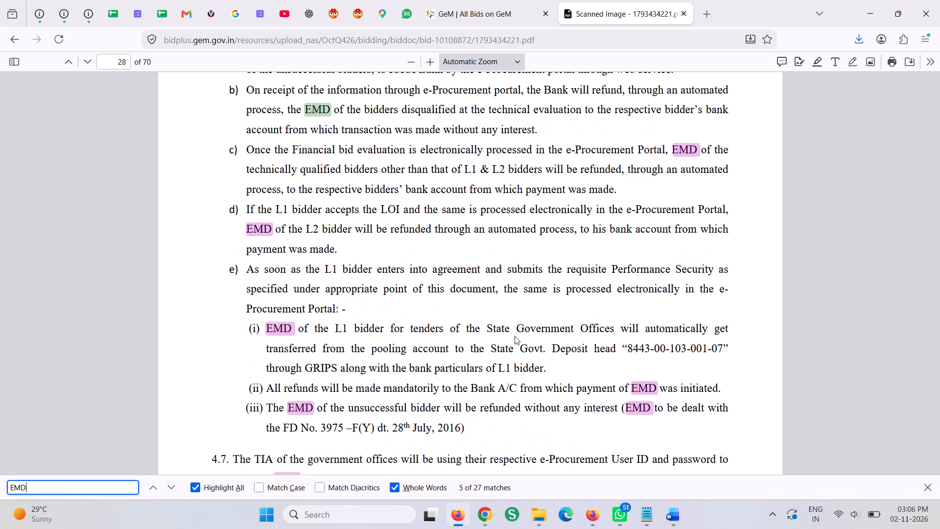
key("Return")
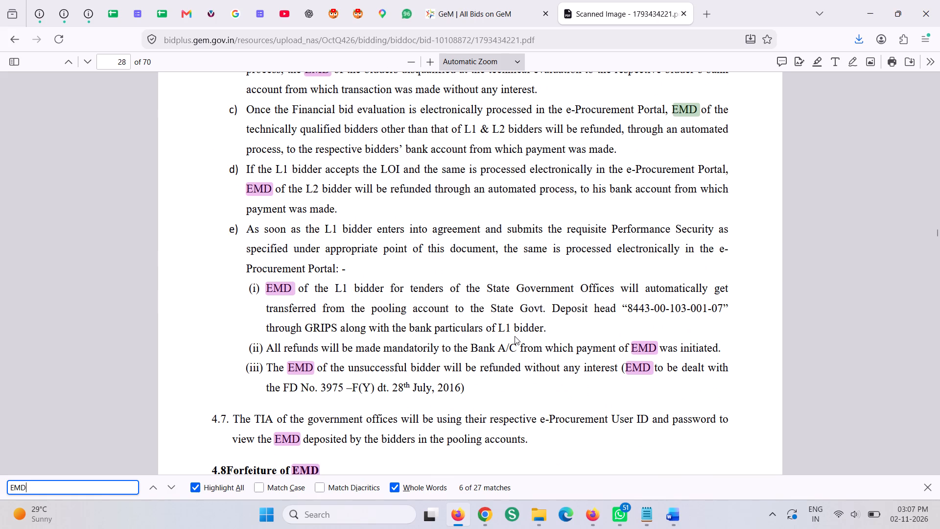
key("Return")
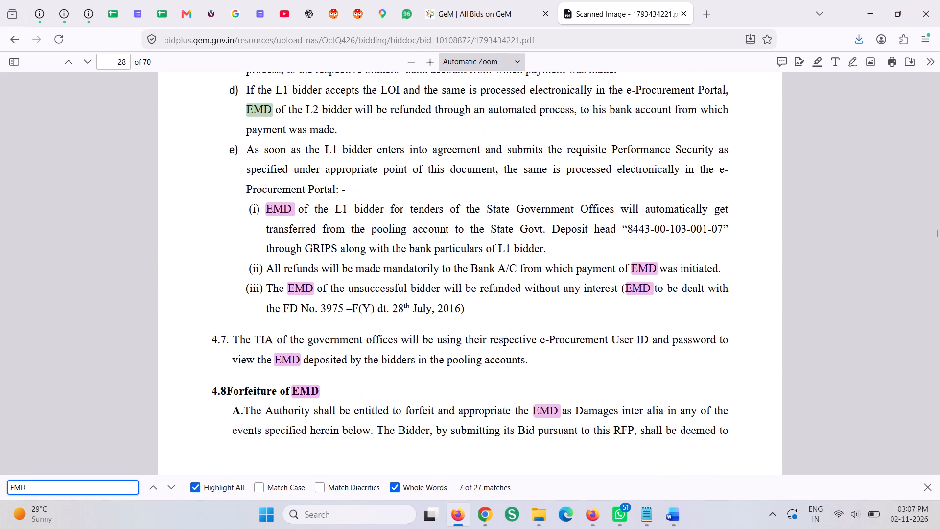
key("Return")
key("Return")
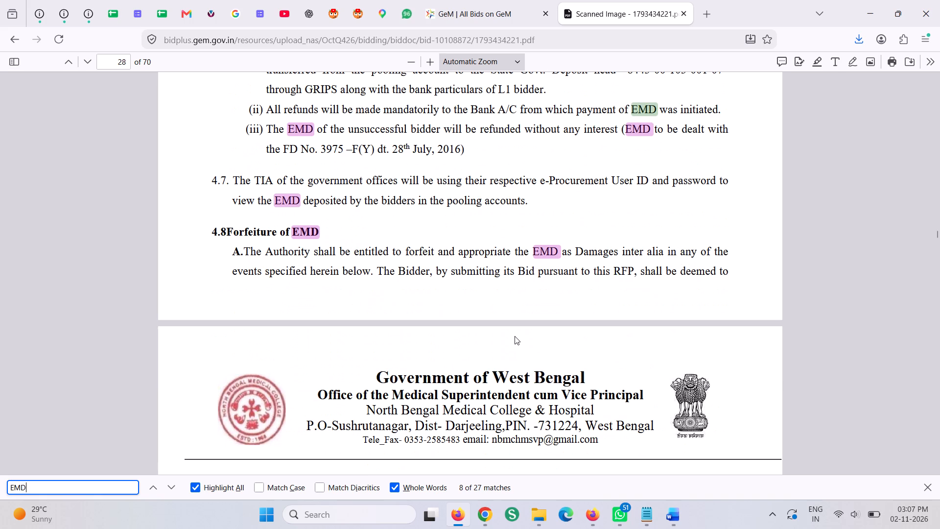
key("Return")
key("Return")
key("Return")
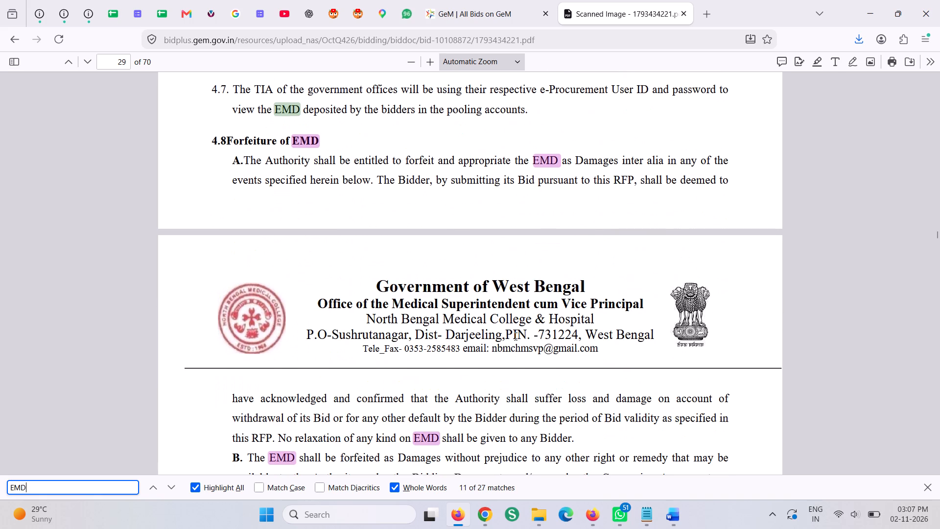
key("Return")
key("Return")
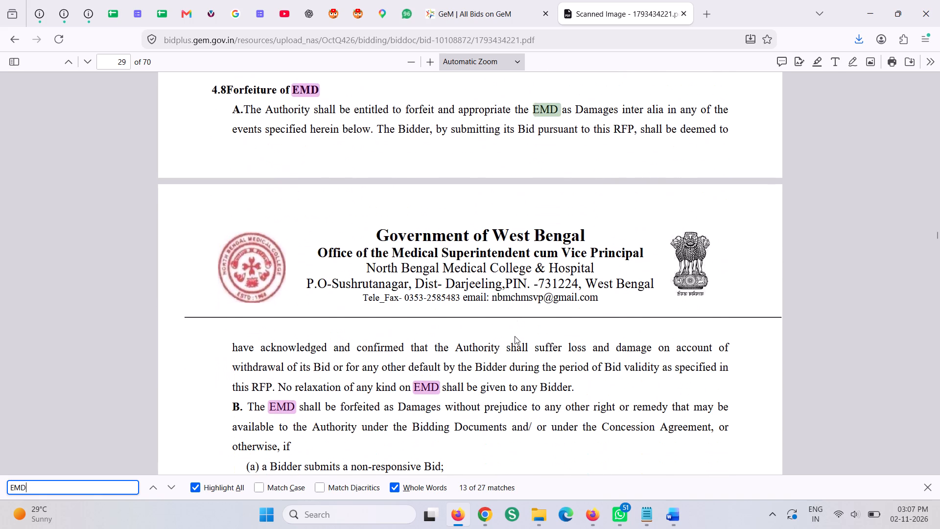
key("Return")
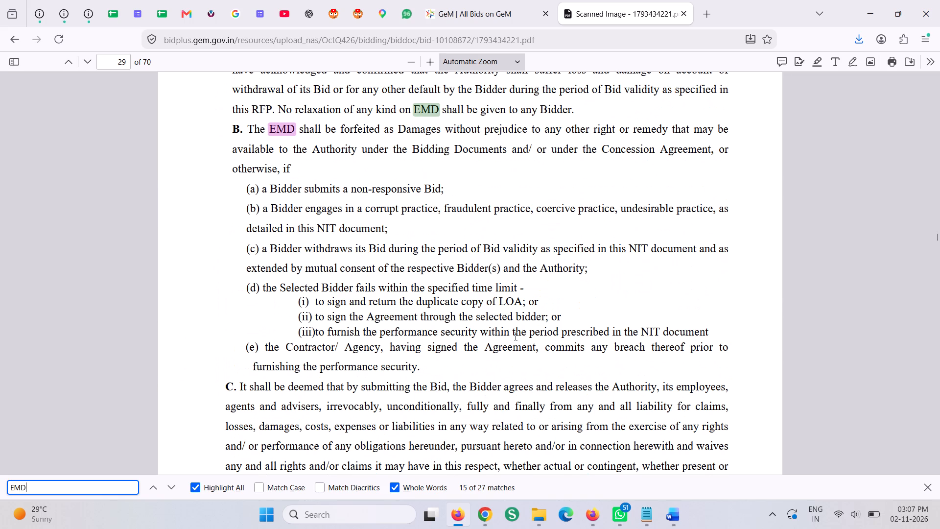
scroll(515, 336, "up", 1)
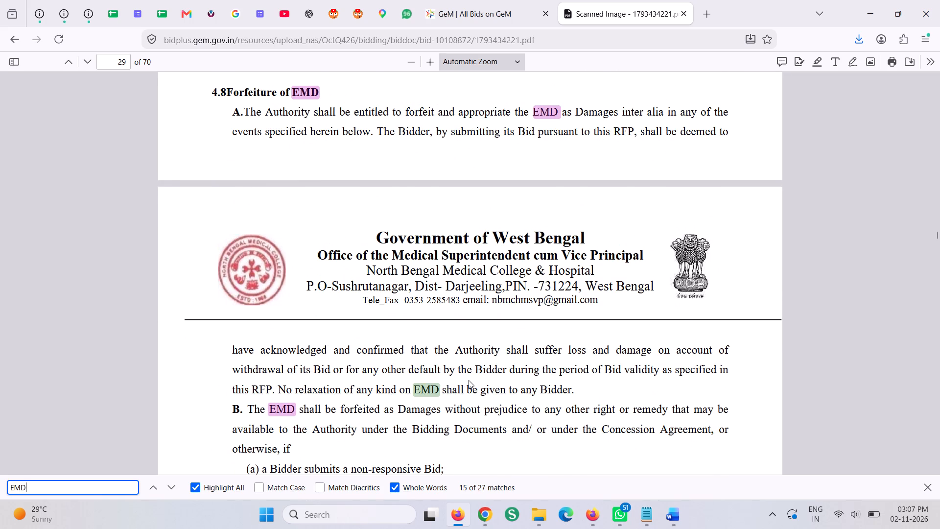
scroll(469, 379, "down", 2)
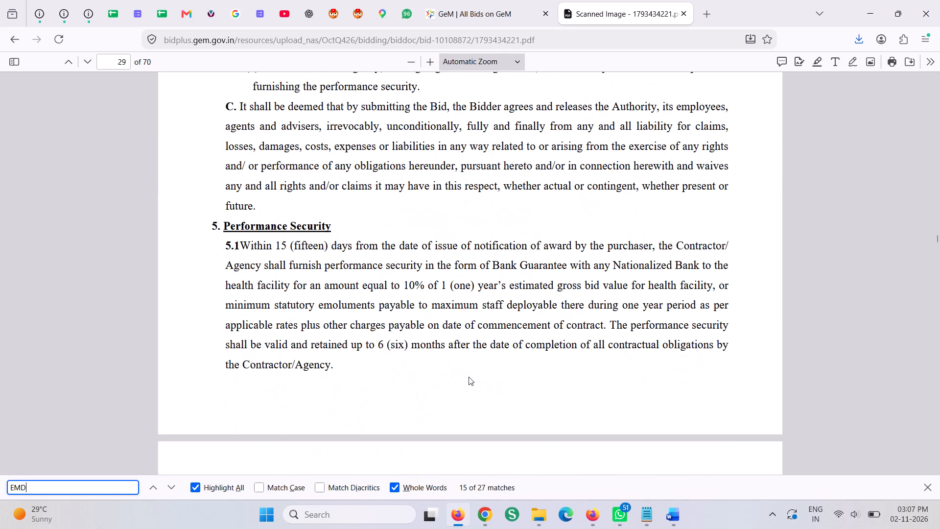
Find the statutory-cover EMD requirement in the PDF and paste "copy of EMD or documents in support of exemption/relaxation claimed forEMD" as checklist item 17 in Word.
key("Return")
key("Return")
key("Return")
key("Return")
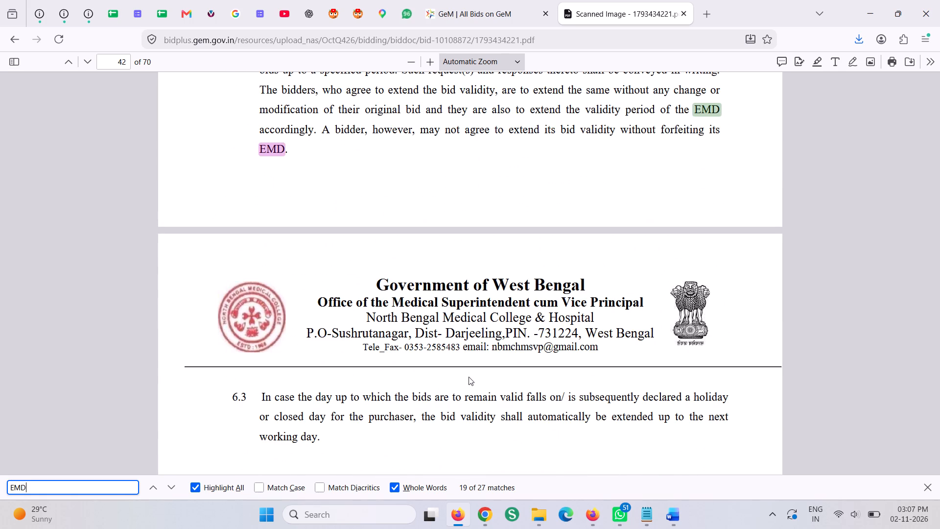
key("Return")
key("Return")
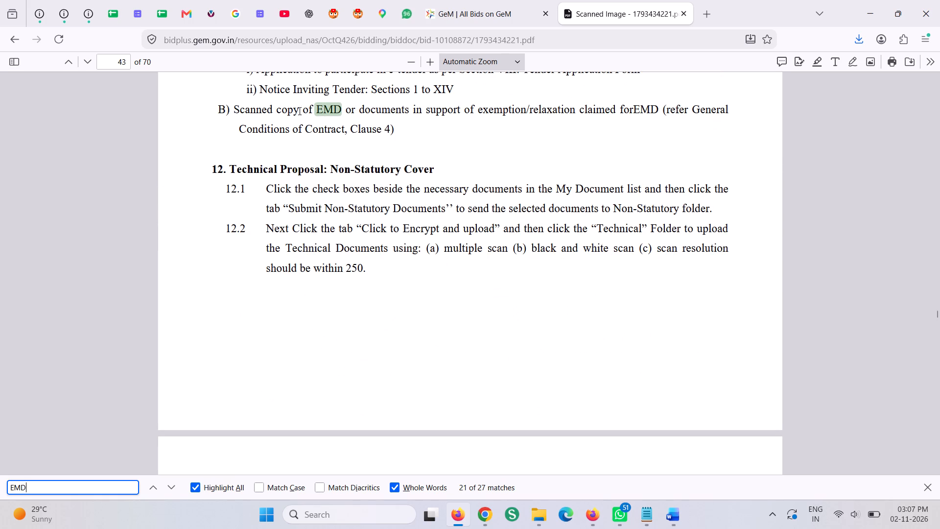
left_click(278, 109)
left_click_drag(278, 109, 527, 107)
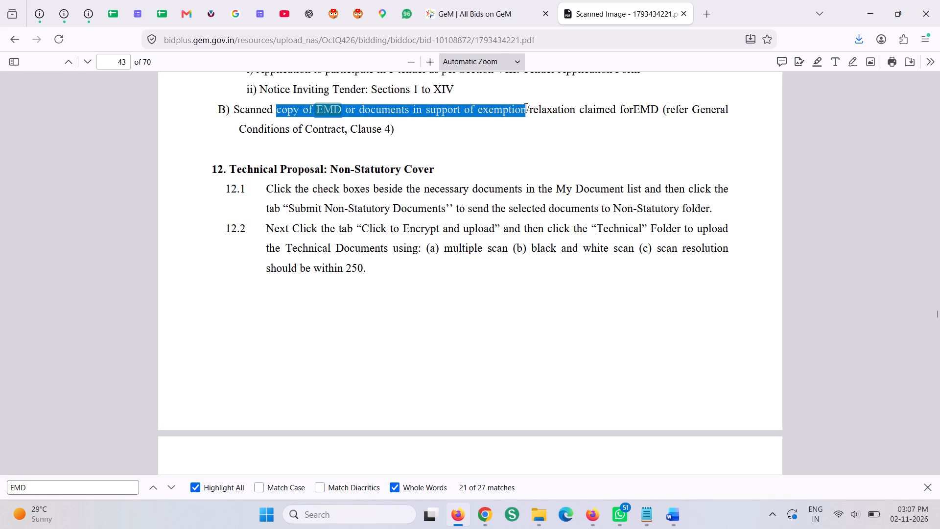
left_click_drag(527, 107, 635, 112)
key("ctrl+c")
key("ctrl+c")
key("alt+Tab")
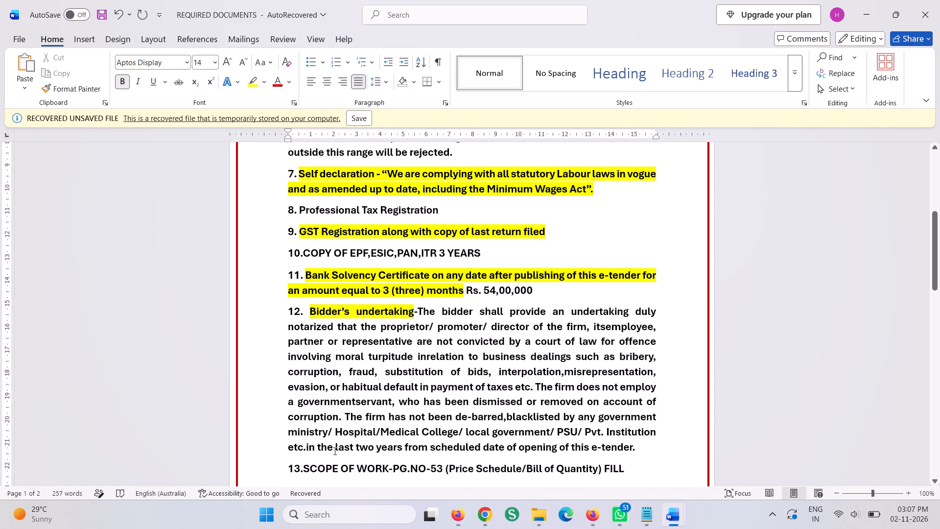
scroll(334, 451, "down", 3)
left_click(324, 308)
key("ctrl+v")
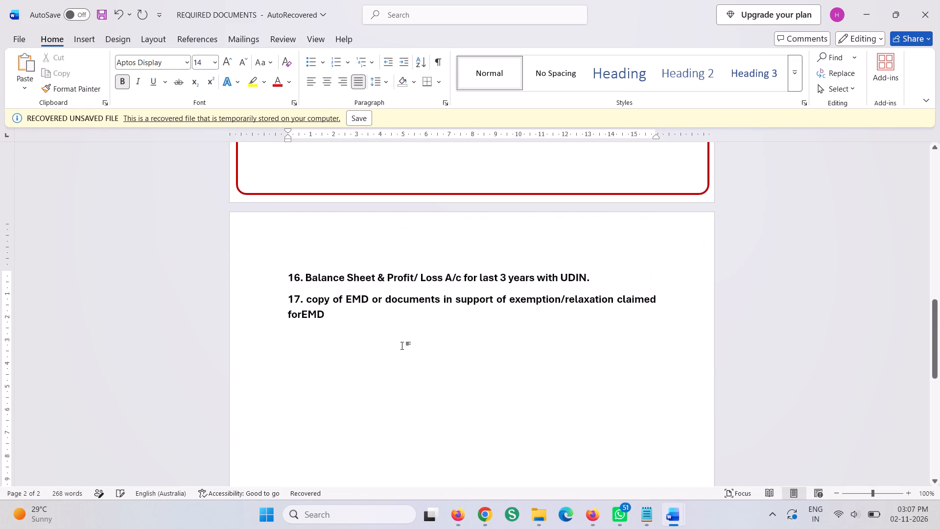
Highlight the Darjeeling, West Bengal location text of checklist item 1 (SHOPACT) in yellow, through "(preferably in district of health facility)".
scroll(402, 345, "up", 5)
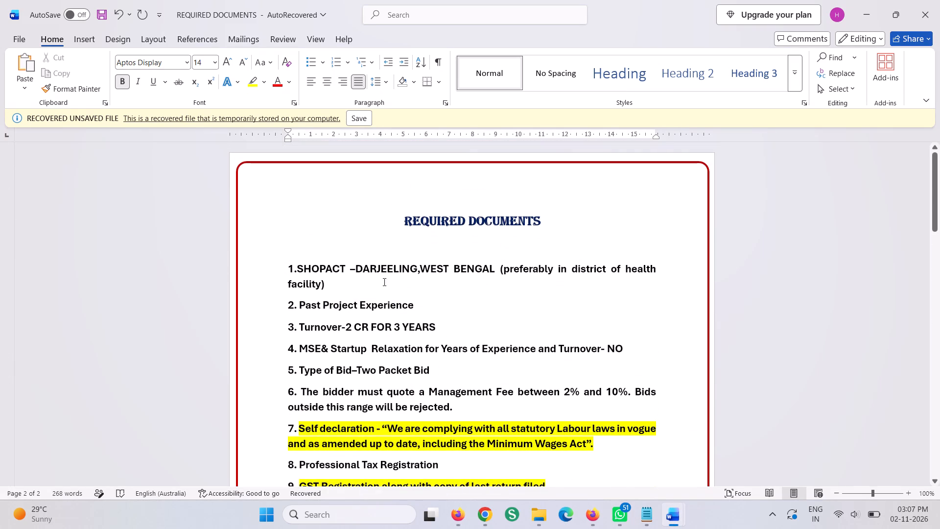
left_click_drag(357, 266, 373, 280)
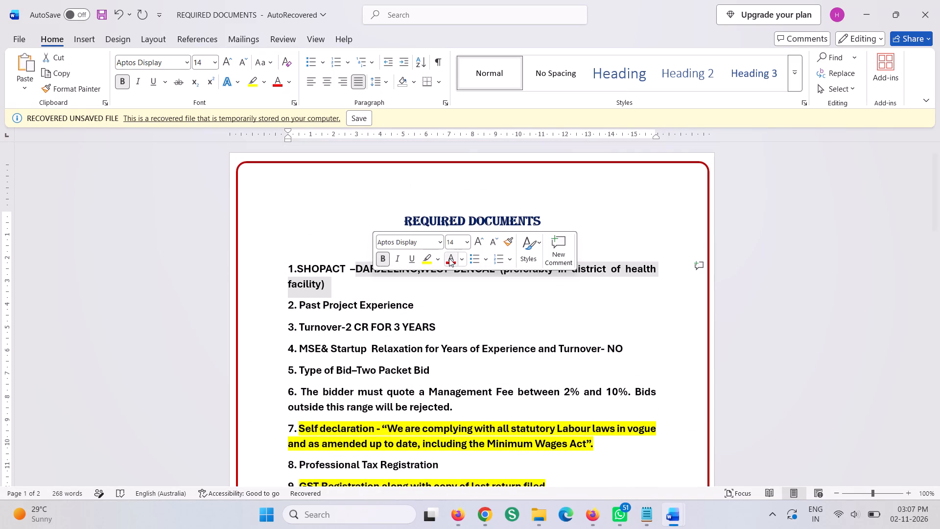
left_click(430, 257)
left_click(418, 316)
scroll(443, 341, "down", 1)
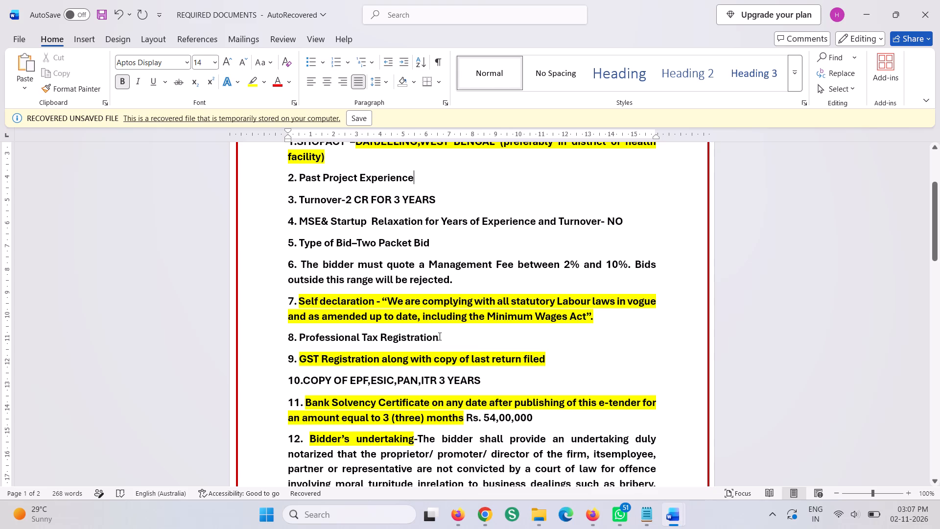
scroll(437, 363, "down", 4)
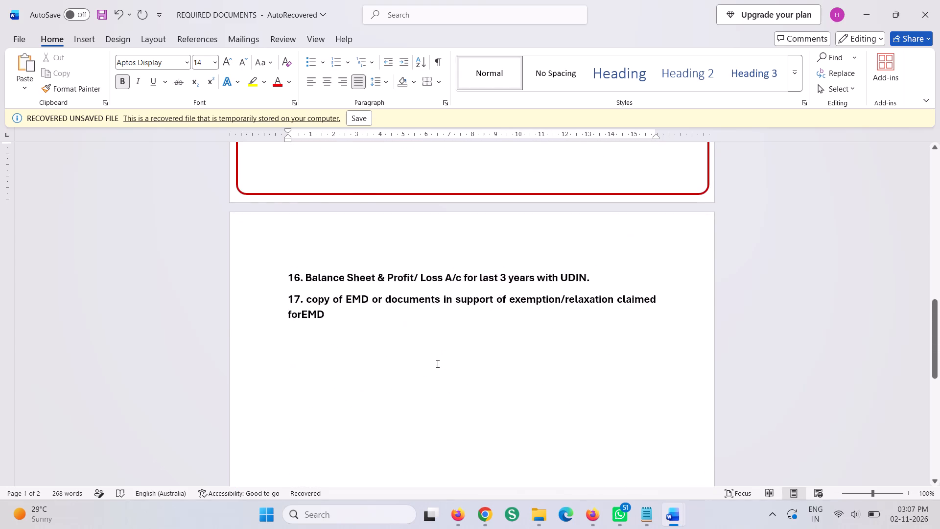
scroll(424, 368, "up", 3)
scroll(367, 374, "down", 3)
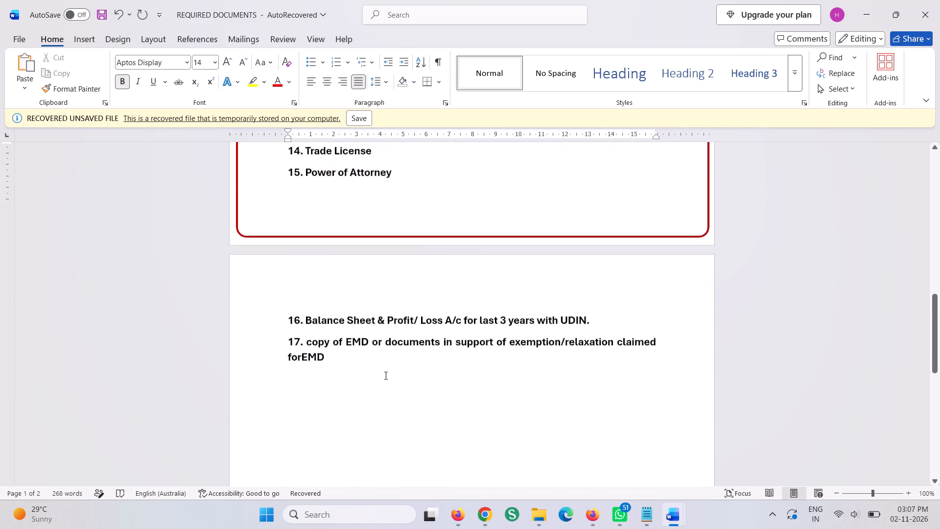
Switch back to the tender PDF in Firefox and search it for "SERVICE CHARGE".
left_click(467, 521)
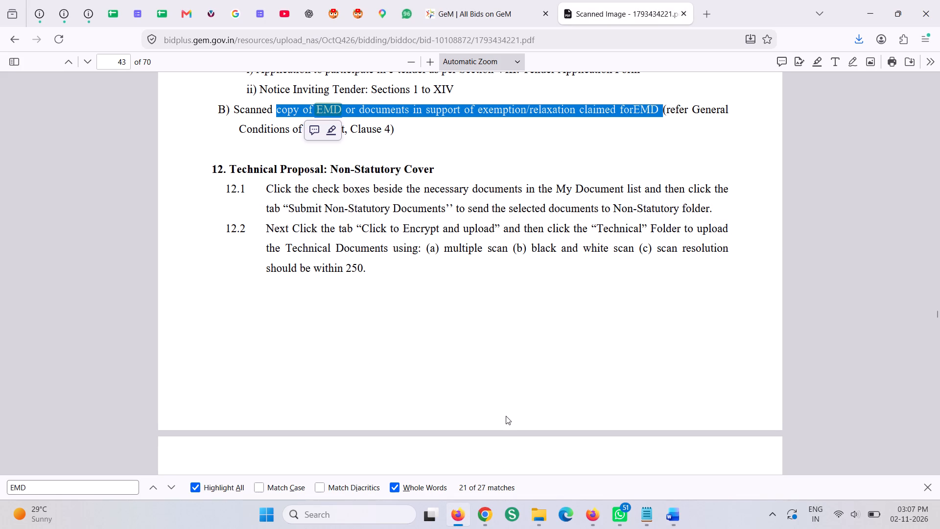
key("ctrl+f")
key("s")
type("ERVIC")
key("space")
key("BackSpace")
key("BackSpace")
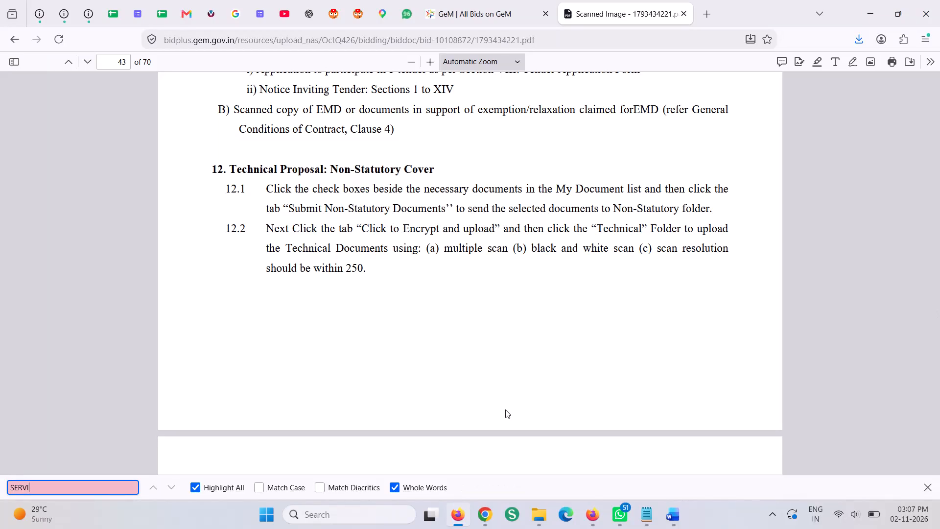
type("CE CHARGE")
Search the PDF for "3.85%" instead, and clear the search text.
key("BackSpace")
key("BackSpace")
key("BackSpace")
key("BackSpace")
key("BackSpace")
key("BackSpace")
key("BackSpace")
key("BackSpace")
key("BackSpace")
key("BackSpace")
key("BackSpace")
key("BackSpace")
key("BackSpace")
key("BackSpace")
key("BackSpace")
key("BackSpace")
key("BackSpace")
key("BackSpace")
key("BackSpace")
key("BackSpace")
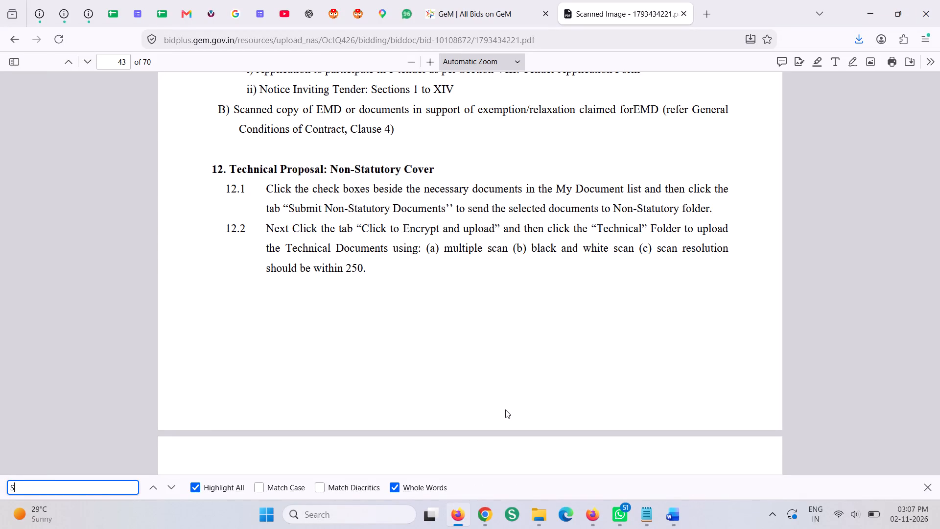
type("3.85")
key("shift+percent")
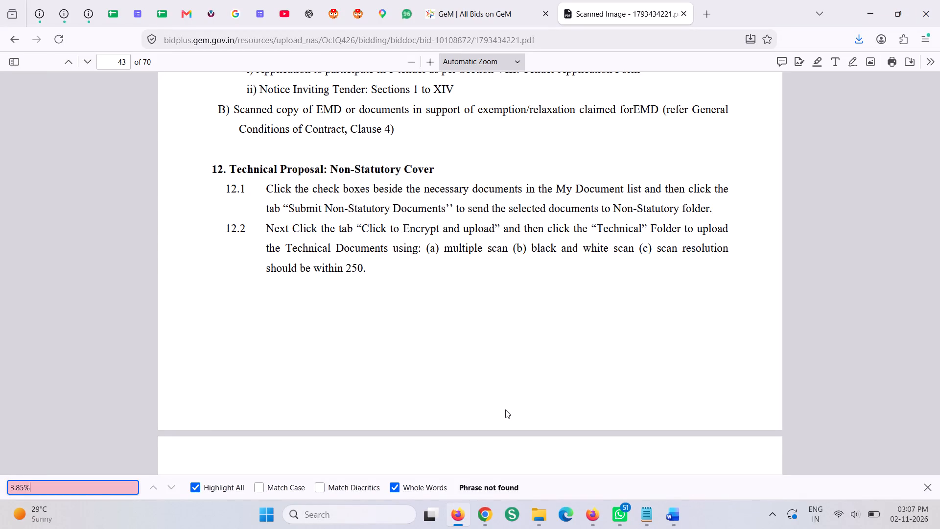
key("BackSpace")
key("BackSpace")
key("BackSpace")
key("BackSpace")
key("BackSpace")
key("BackSpace")
key("BackSpace")
key("BackSpace")
key("BackSpace")
key("BackSpace")
key("BackSpace")
key("BackSpace")
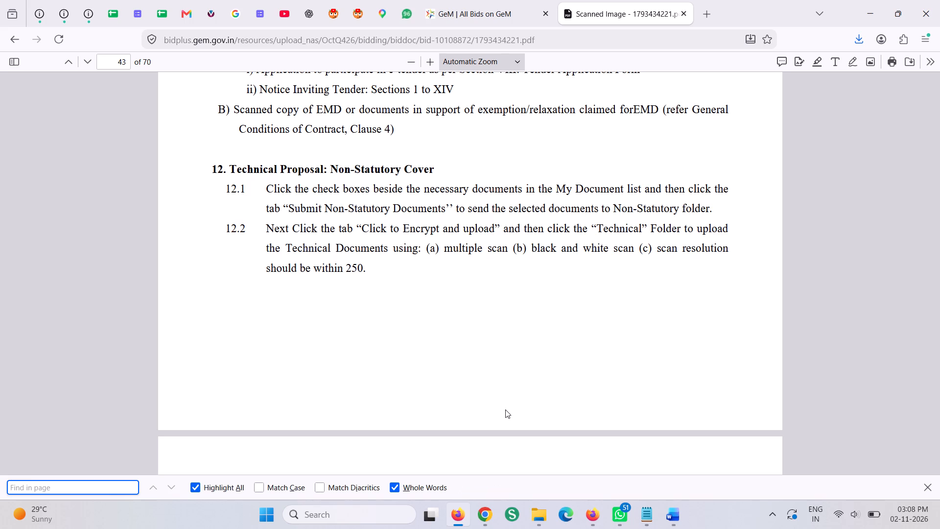
Locate the Section VIII Tender Application Form in the PDF and examine which pages it covers.
scroll(513, 332, "down", 4)
scroll(507, 273, "down", 13)
scroll(543, 240, "down", 4)
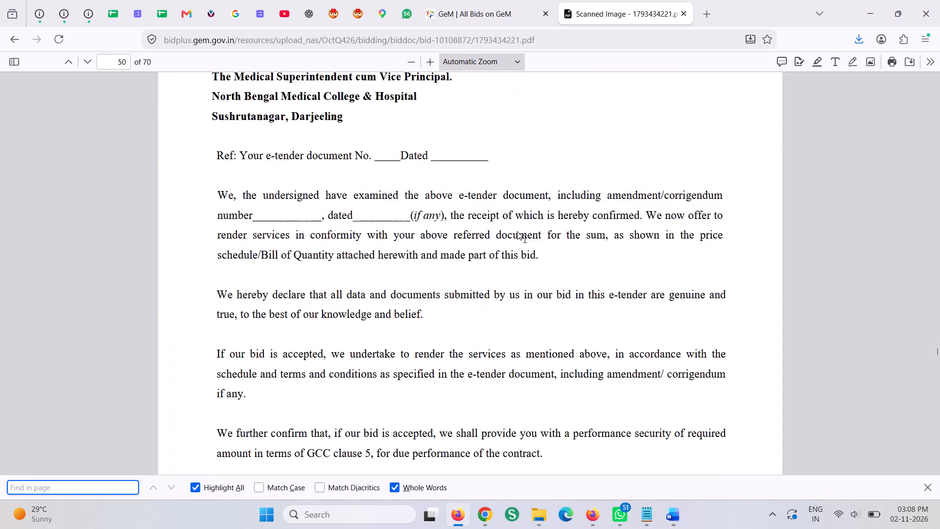
scroll(497, 254, "down", 6)
scroll(488, 271, "up", 5)
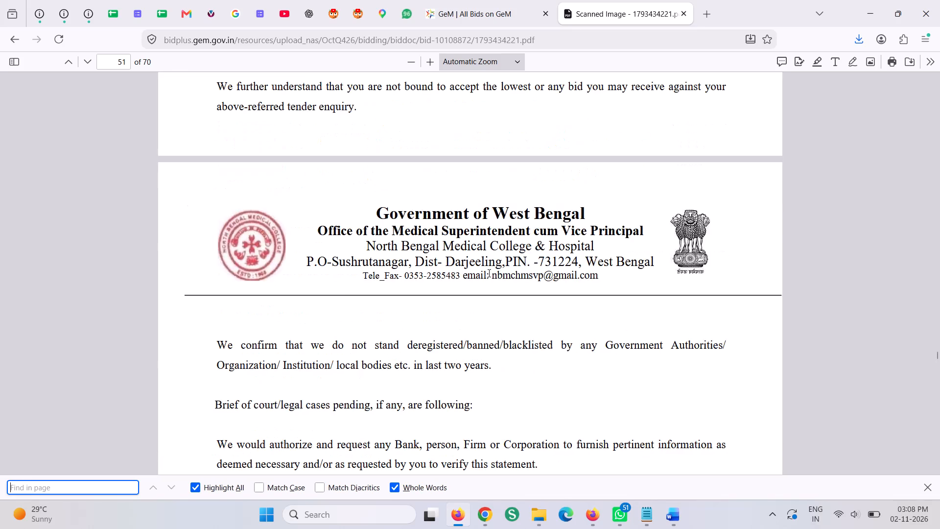
scroll(488, 273, "up", 3)
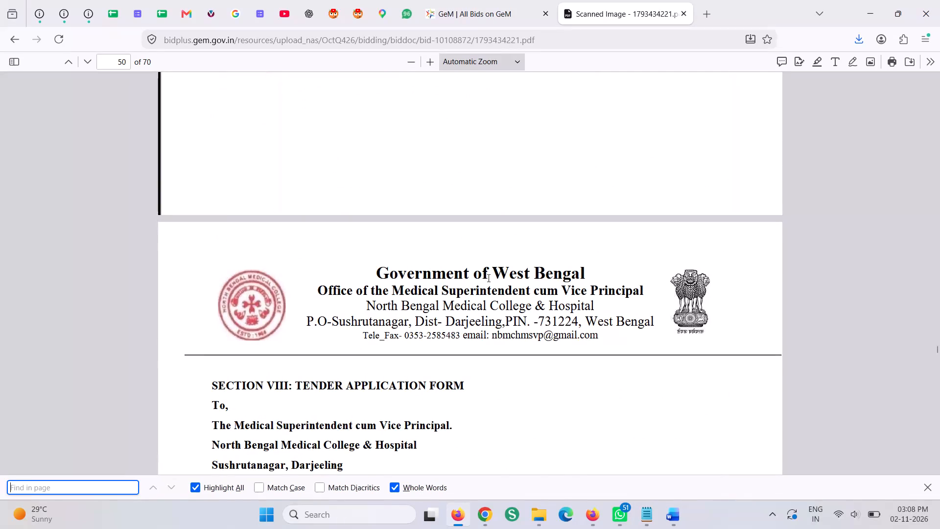
scroll(487, 278, "down", 3)
scroll(529, 255, "down", 2)
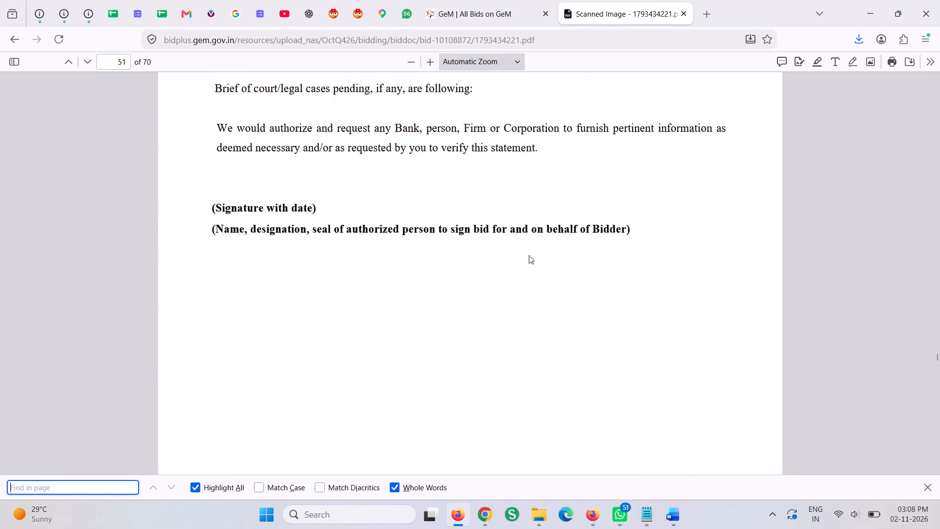
scroll(529, 255, "down", 1)
scroll(525, 255, "up", 2)
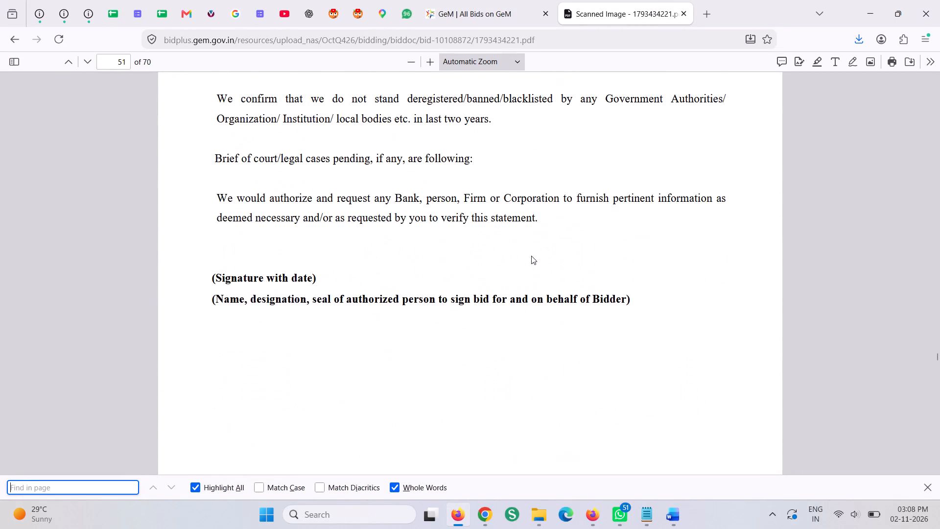
left_click(892, 62)
left_click(732, 141)
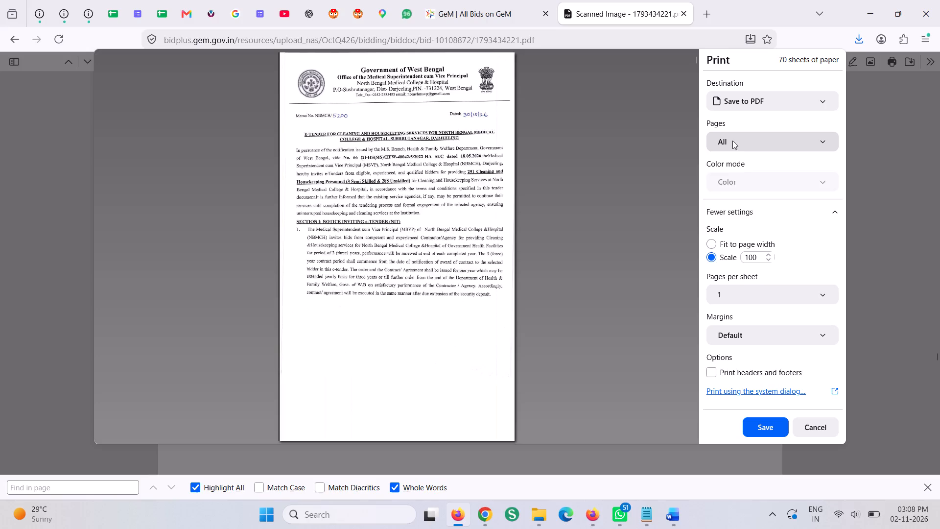
left_click(734, 212)
type("50-51")
key("Return")
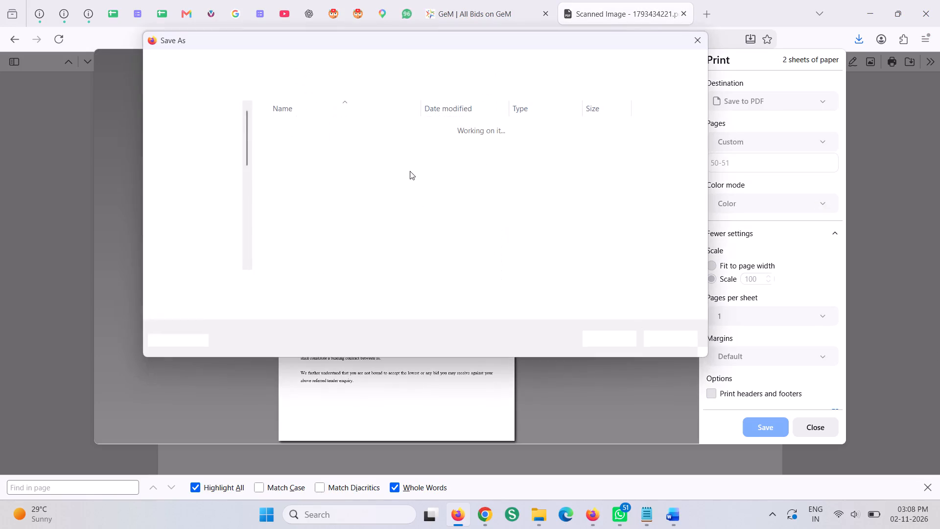
scroll(213, 172, "up", 14)
left_click(211, 158)
left_click(329, 280)
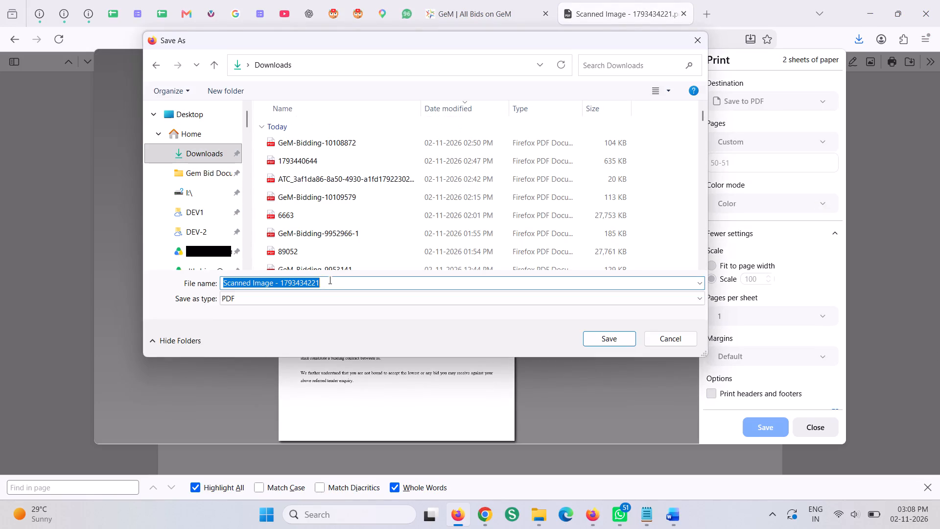
key("Return")
left_click(492, 0)
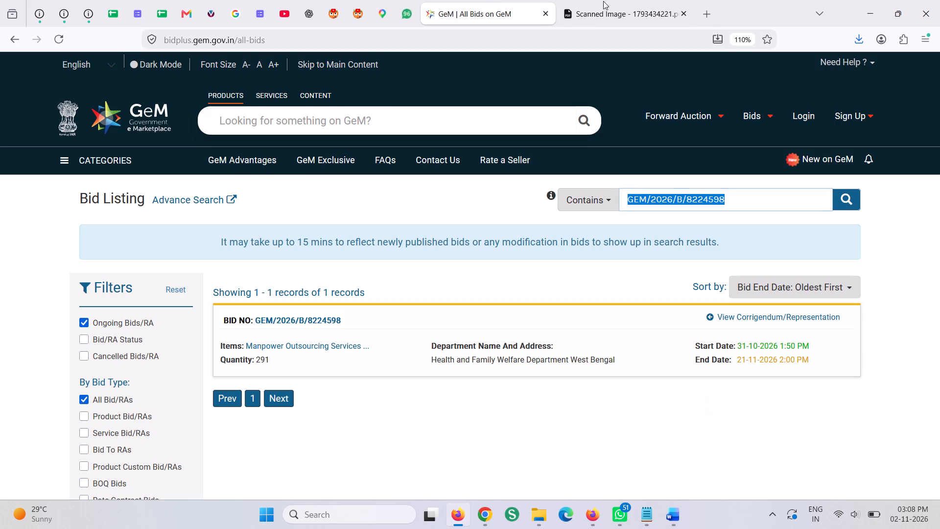
left_click(629, 0)
Switch to Word and open the saved two-page PDF from Downloads, converting it to an editable document.
left_click(666, 511)
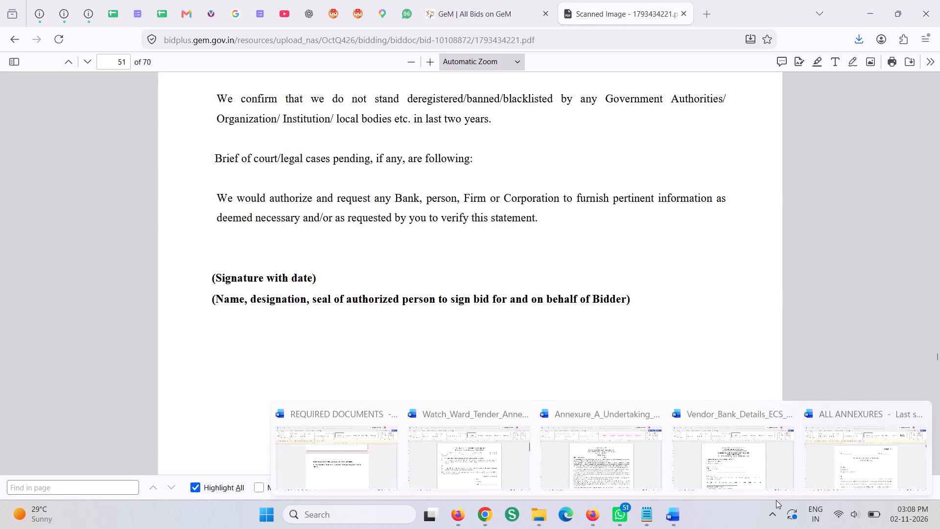
left_click(871, 465)
scroll(538, 357, "up", 4)
left_click(20, 40)
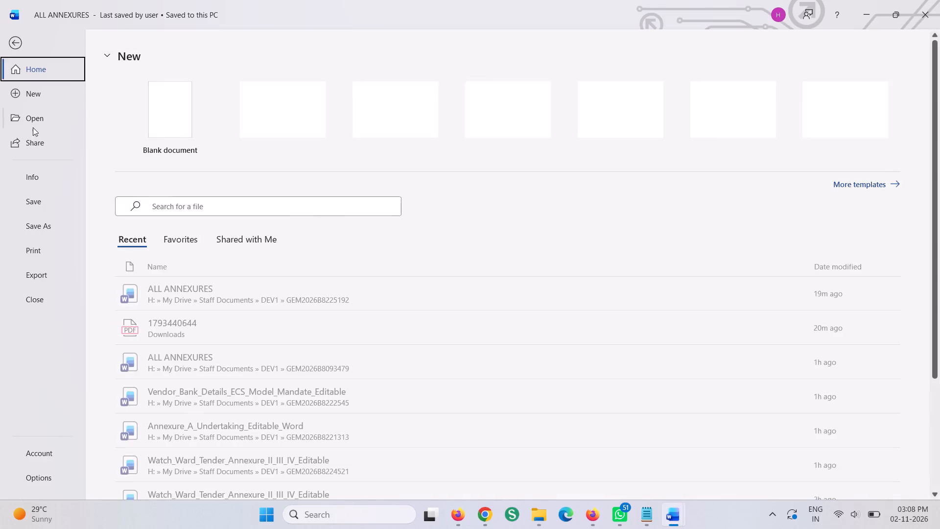
left_click(21, 118)
left_click(139, 274)
scroll(141, 192, "up", 4)
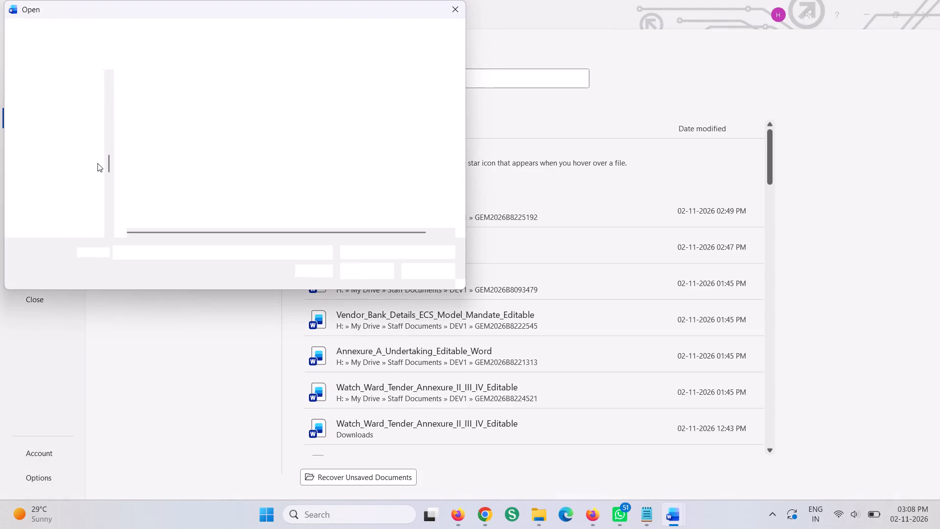
scroll(97, 163, "up", 14)
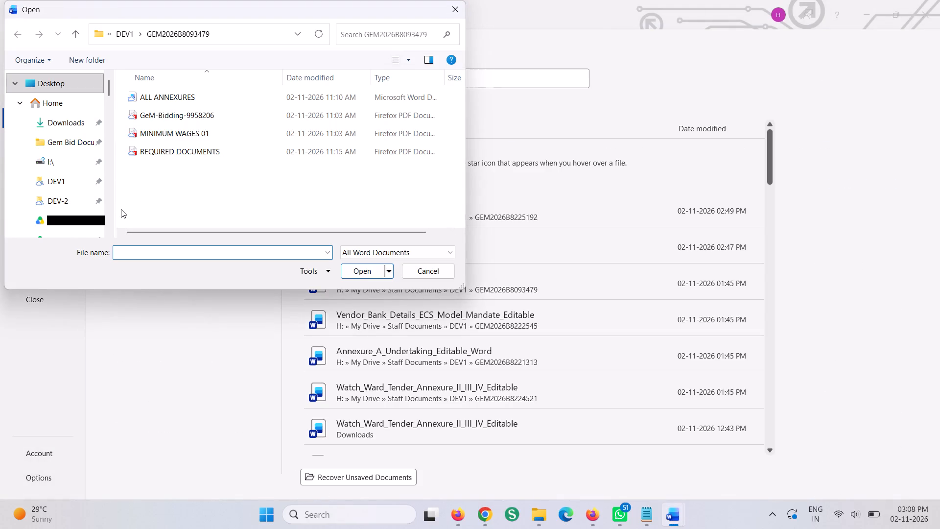
left_click(52, 120)
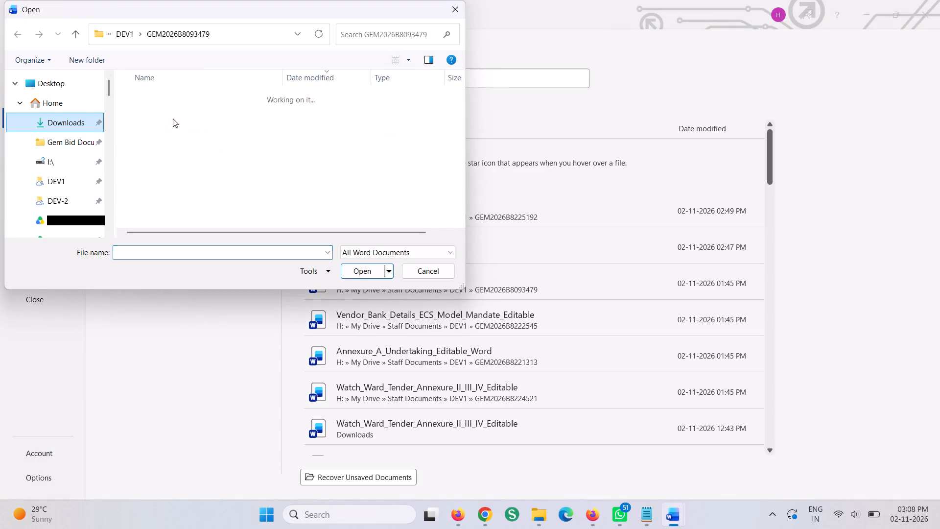
scroll(177, 121, "up", 11)
double_click(193, 116)
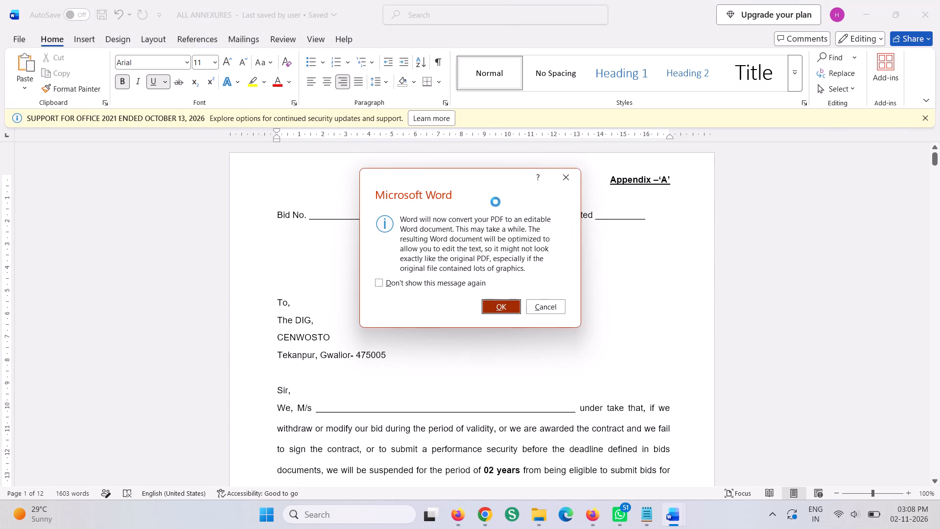
left_click(495, 308)
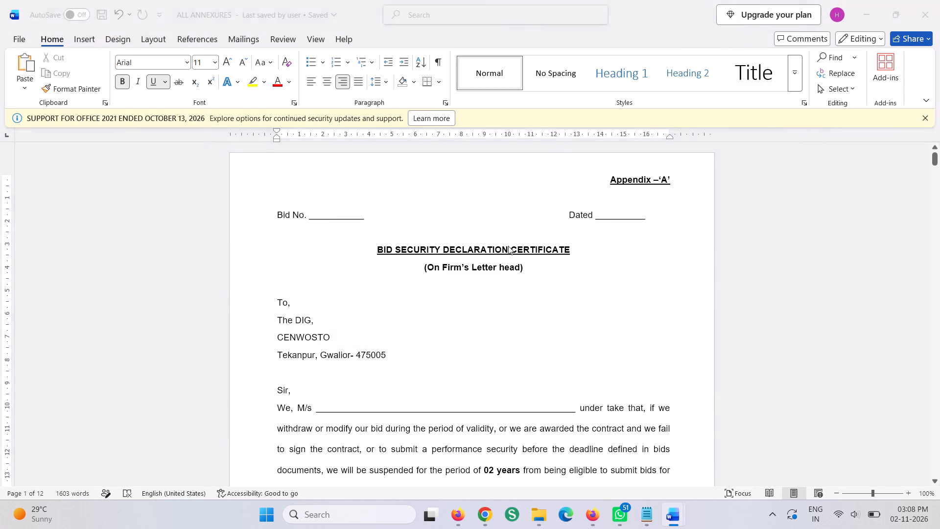
Delete the Government of West Bengal letterhead, including its emblems, above the Tender Application Form on the first page.
left_click(417, 293)
scroll(387, 287, "down", 4)
scroll(408, 286, "up", 4)
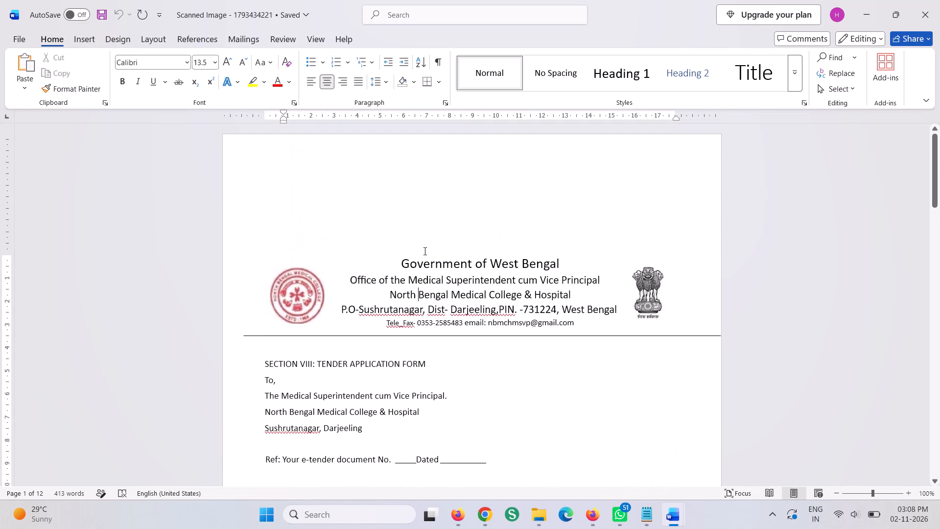
left_click_drag(411, 243, 571, 337)
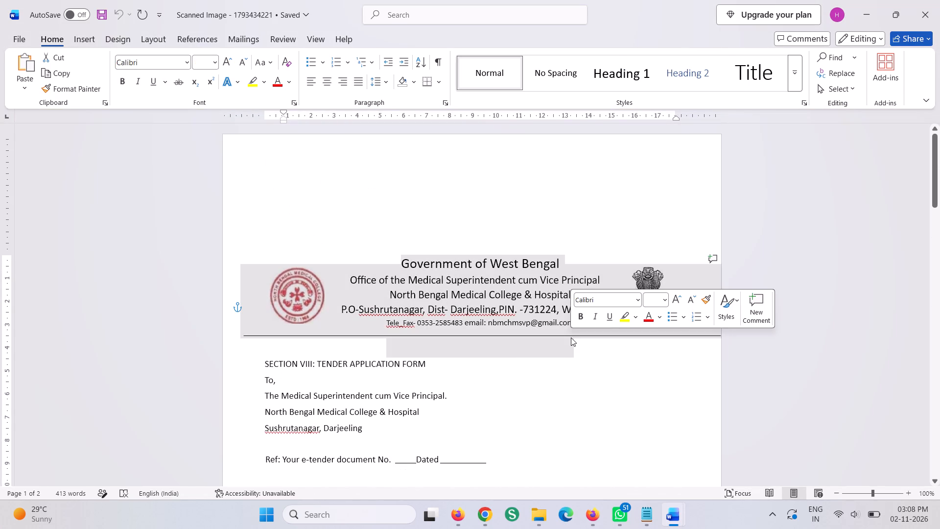
key("BackSpace")
Make the Section VIII heading, the addressee lines down to Sushrutanagar, Darjeeling, and the "Ref: Your e-tender document No." line bold.
scroll(544, 312, "down", 1)
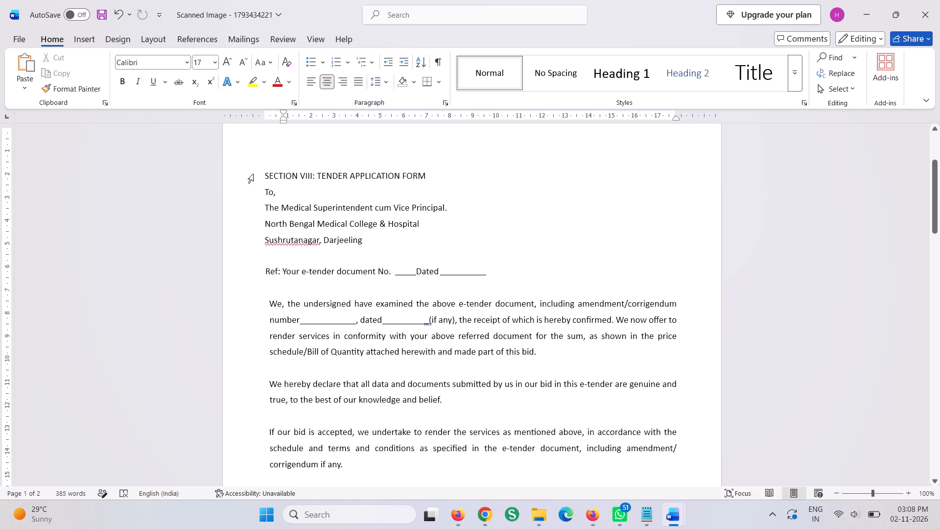
left_click_drag(258, 178, 399, 248)
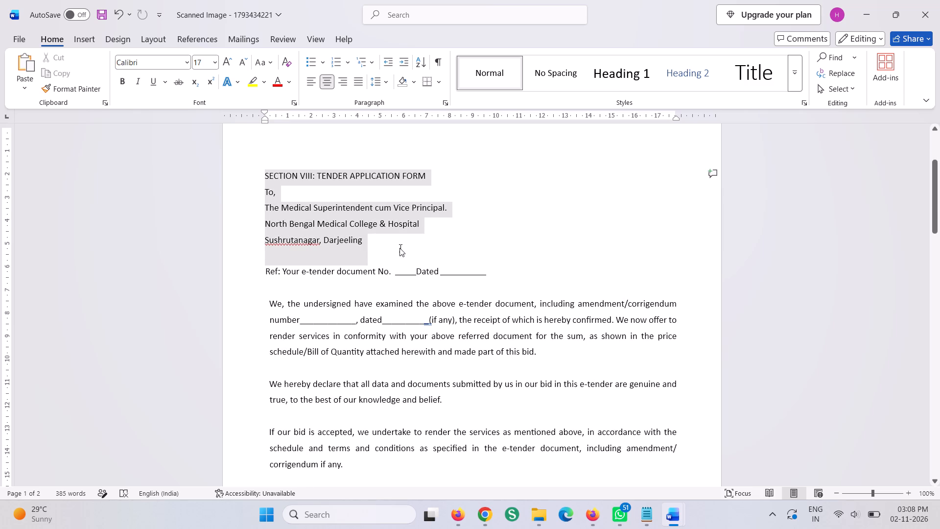
key("ctrl+b")
left_click(327, 252)
left_click_drag(258, 273, 536, 281)
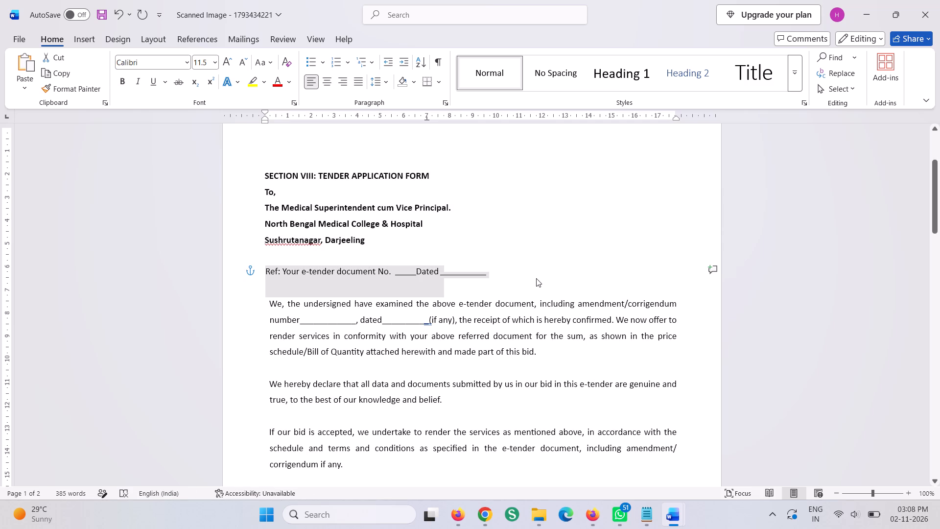
key("ctrl+b")
left_click(420, 291)
Centre the heading "SECTION VIII: TENDER APPLICATION FORM".
left_click_drag(266, 175, 437, 177)
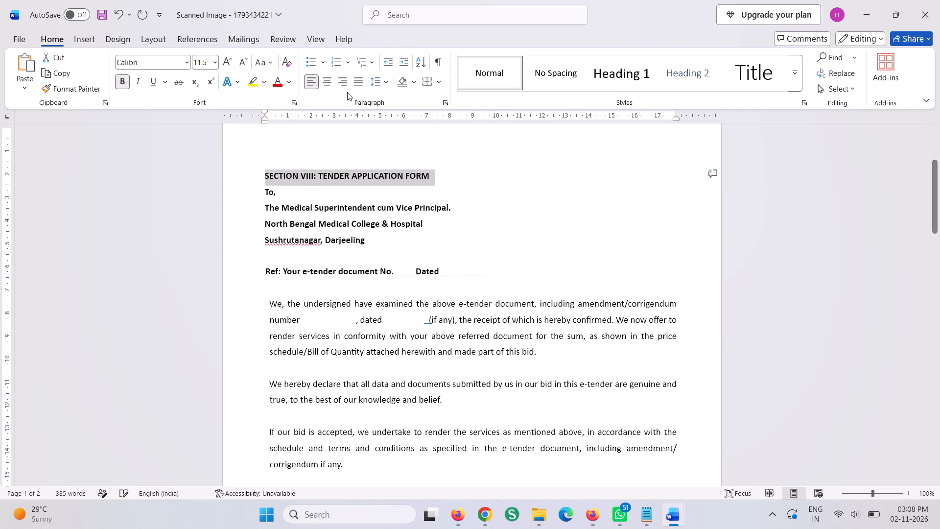
left_click(329, 81)
left_click(427, 212)
Delete the Government of West Bengal letterhead, including its emblems, at the top of the second page.
scroll(443, 285, "down", 4)
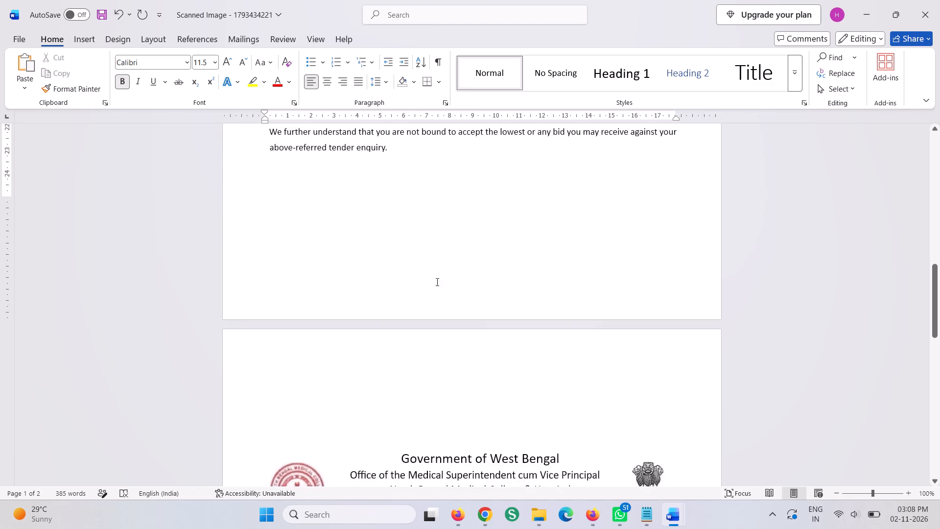
scroll(372, 263, "up", 1)
scroll(372, 263, "down", 4)
scroll(399, 271, "up", 1)
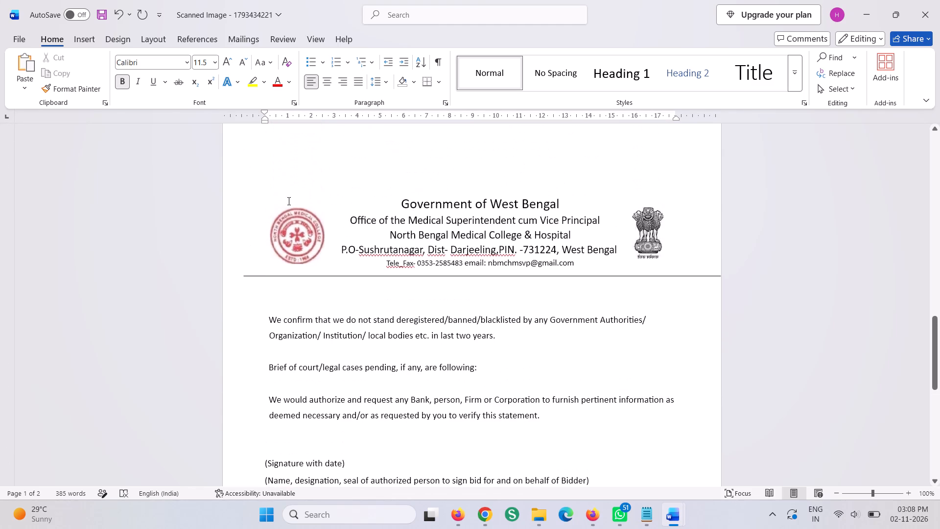
left_click_drag(276, 192, 551, 268)
key("BackSpace")
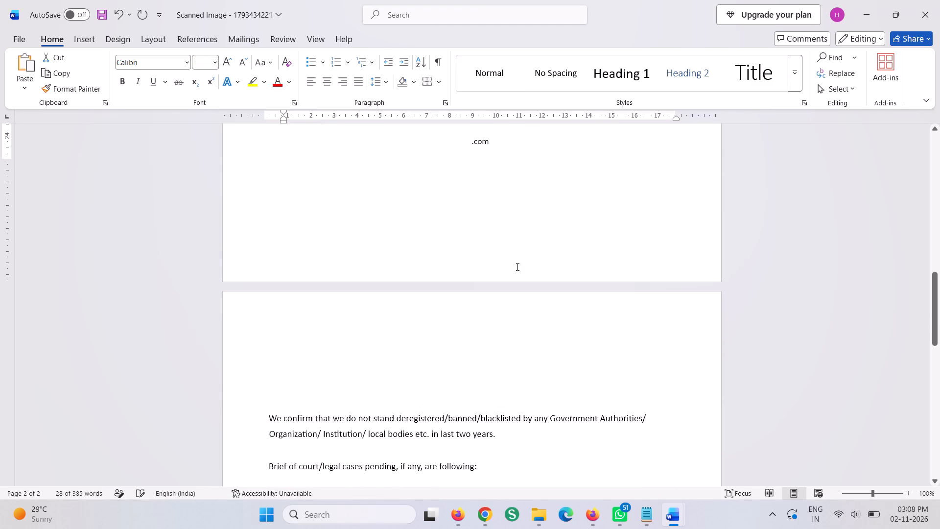
Justify the second page's paragraphs from "We confirm that we do not stand deregistered" through "to verify this statement.".
scroll(434, 290, "down", 3)
scroll(285, 197, "up", 2)
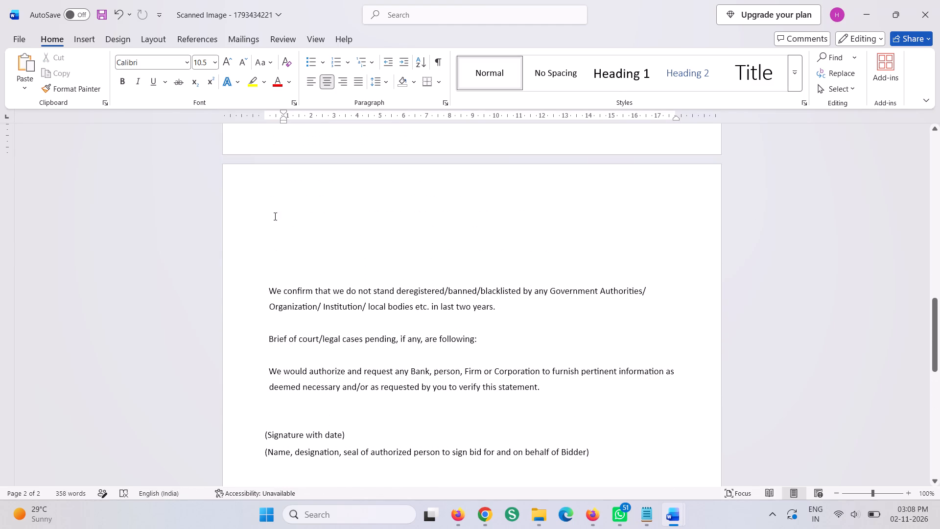
left_click_drag(258, 287, 542, 394)
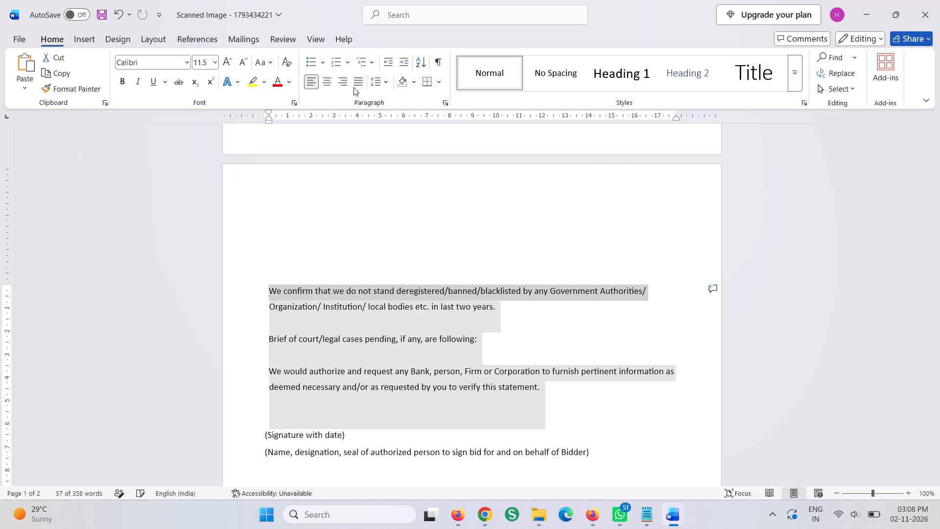
left_click(356, 81)
left_click(418, 213)
Delete the leftover ".com" text below the last paragraph of the first page.
scroll(414, 240, "up", 3)
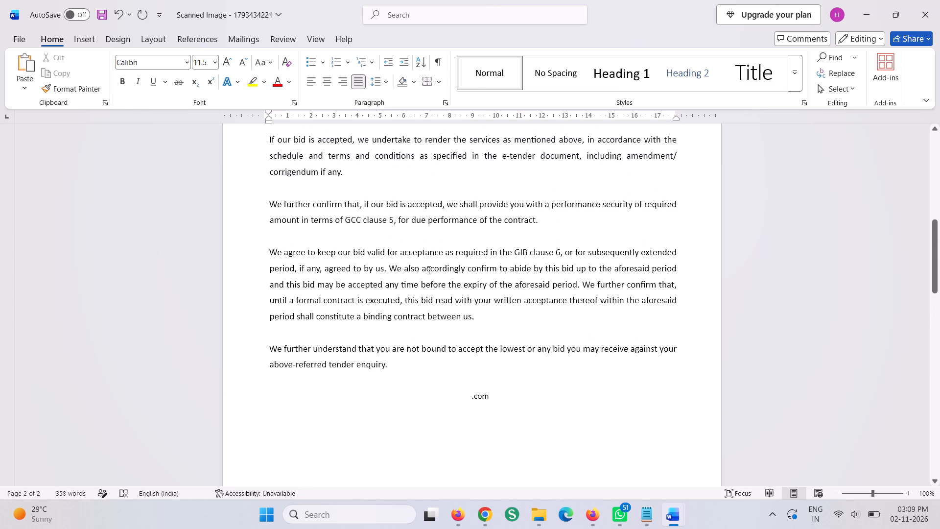
scroll(428, 270, "down", 2)
left_click_drag(463, 143, 497, 144)
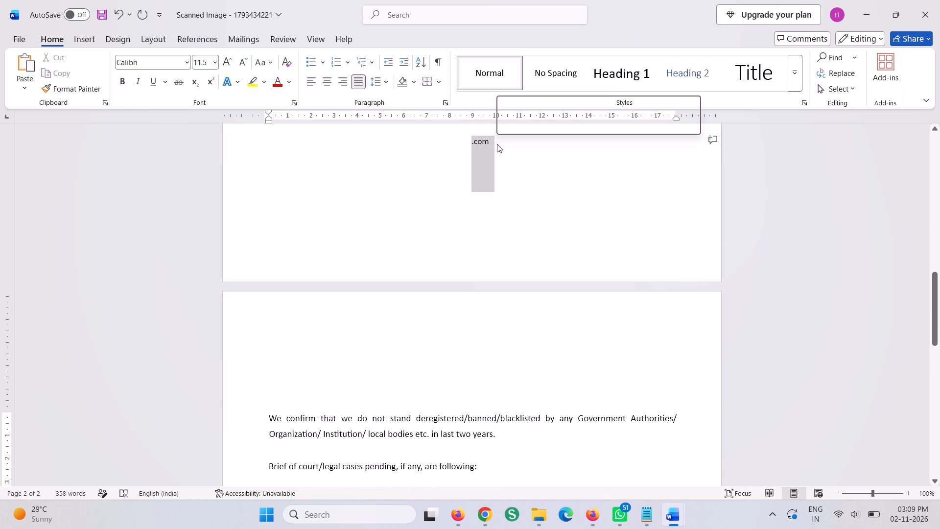
key("BackSpace")
Make the "(Signature with date)" and "(Name, designation, seal of authorized person...)" lines at the end of the form bold.
scroll(487, 203, "down", 2)
left_click_drag(256, 313, 667, 376)
key("ctrl+b")
left_click(485, 393)
scroll(485, 389, "down", 7)
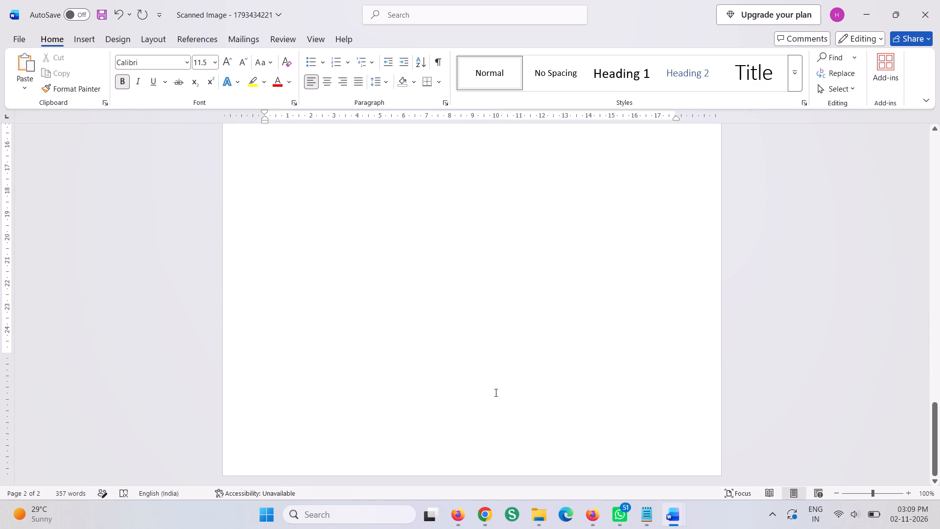
scroll(508, 423, "up", 2)
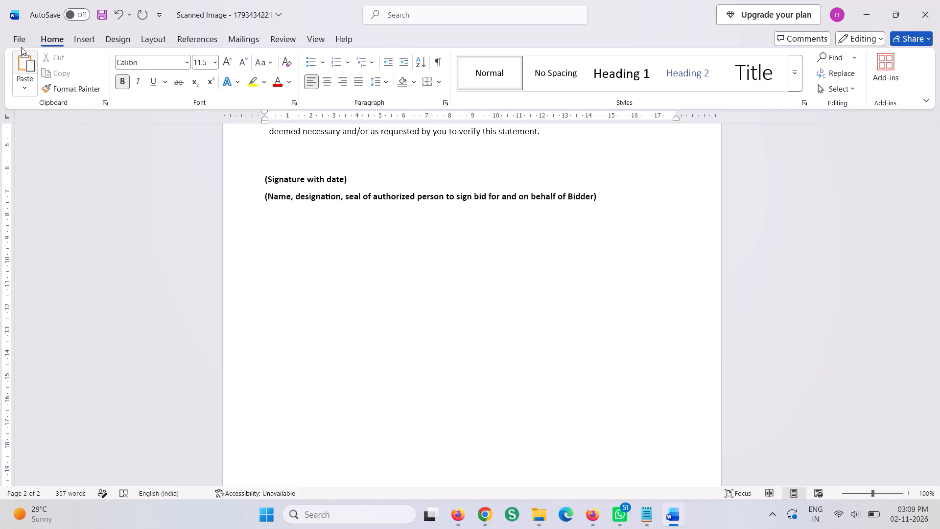
Save the document as a Word file named ANNEXURE in the GEM2026B8224598 folder under DEV1.
left_click(21, 41)
left_click(44, 226)
left_click(170, 325)
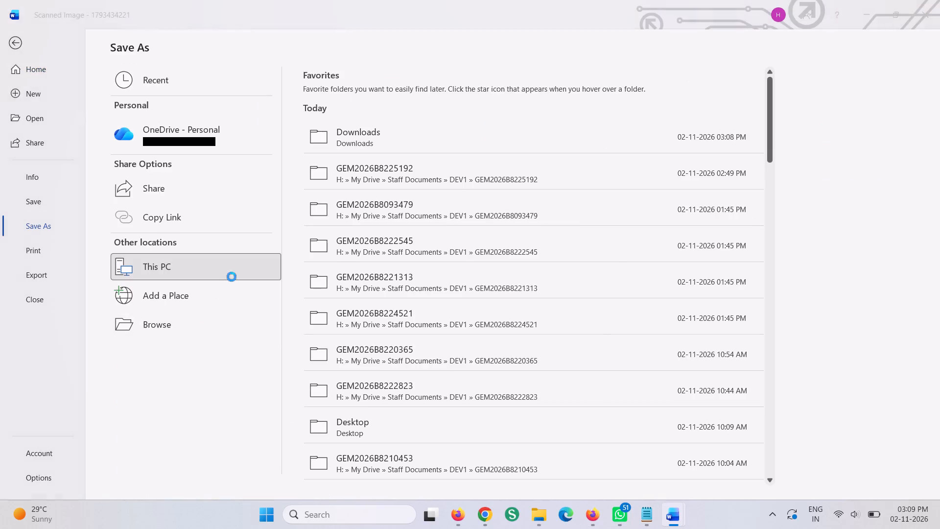
scroll(143, 186, "up", 8)
left_click(188, 242)
scroll(295, 203, "up", 3)
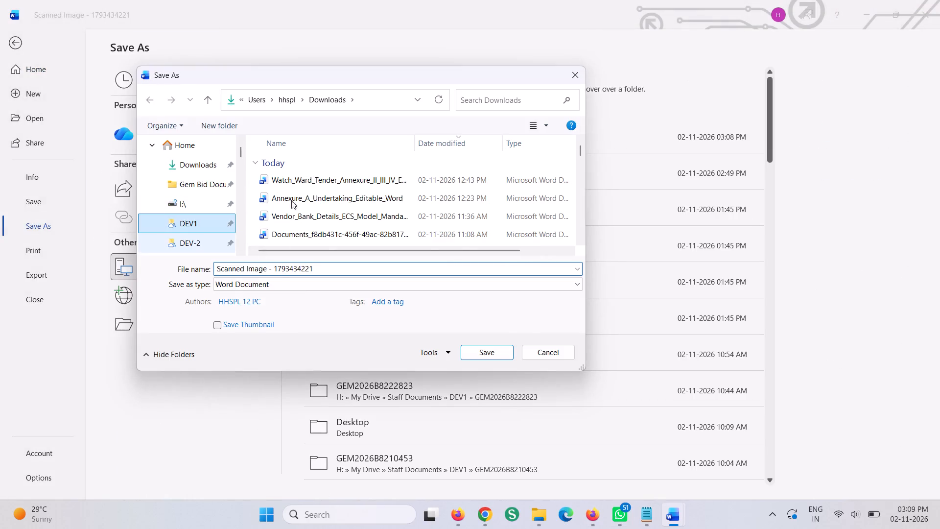
scroll(291, 200, "up", 7)
double_click(321, 164)
left_click(327, 271)
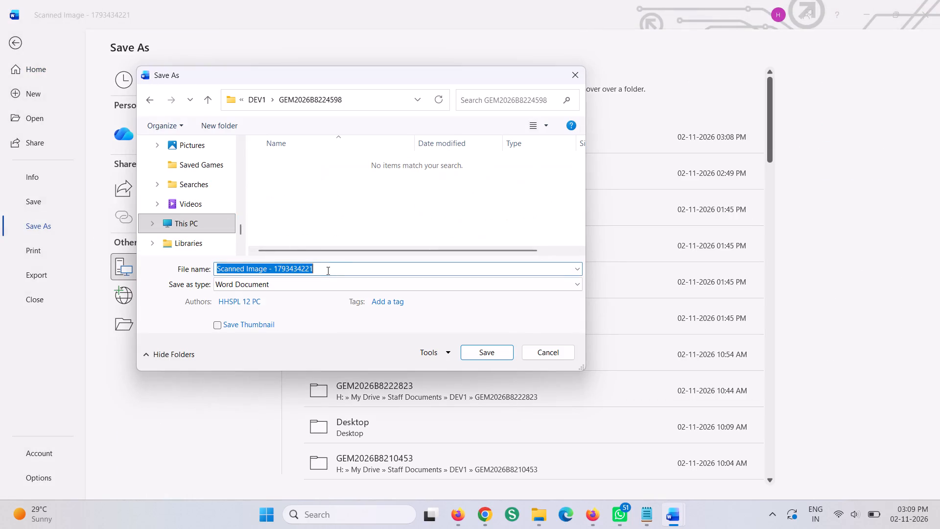
type("ANNEXURE")
key("Return")
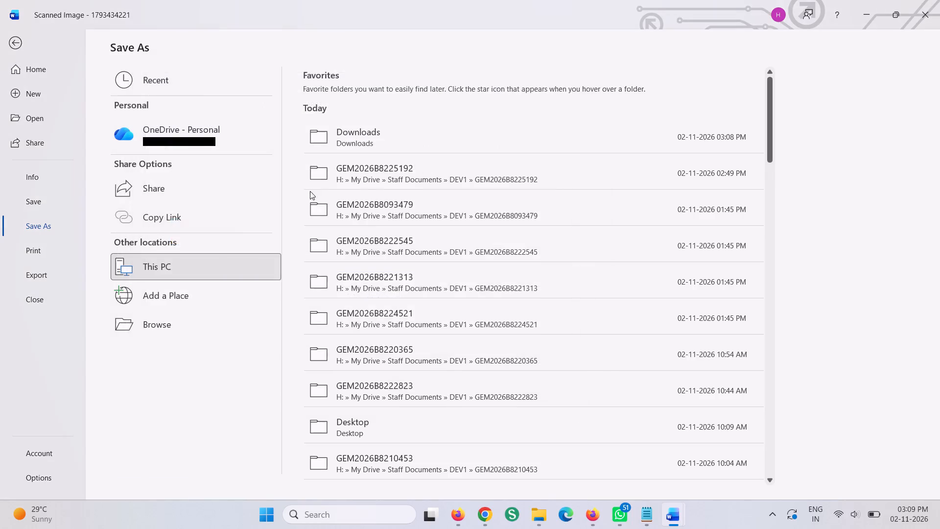
Switch to the tender PDF in Firefox and search it for "PRE-BID", checking each occurrence.
left_click(453, 517)
scroll(588, 349, "up", 4)
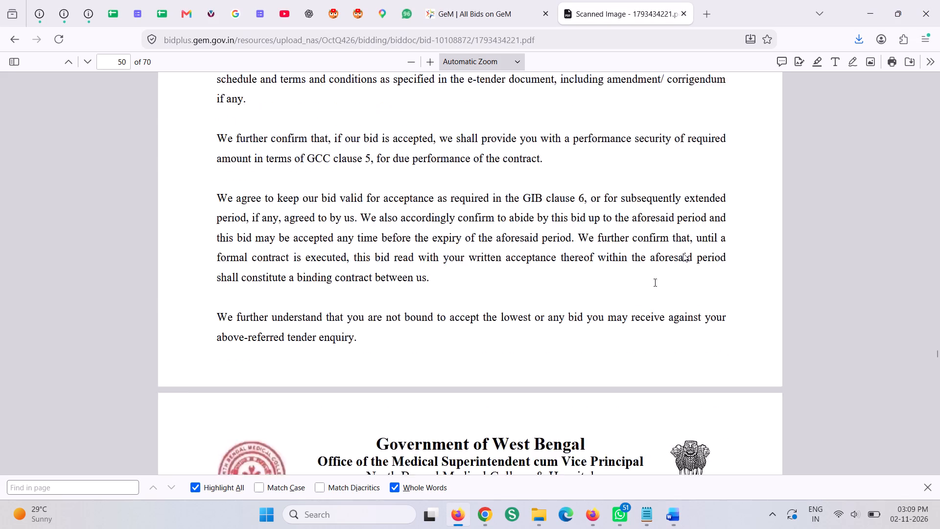
scroll(683, 253, "up", 2)
left_click(643, 0)
scroll(392, 158, "up", 3)
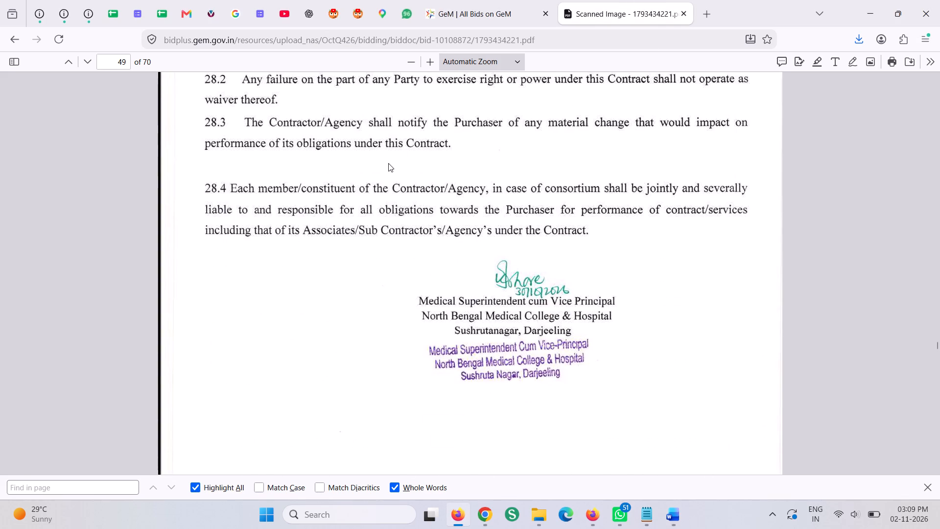
key("ctrl+f")
type("PRE-BID")
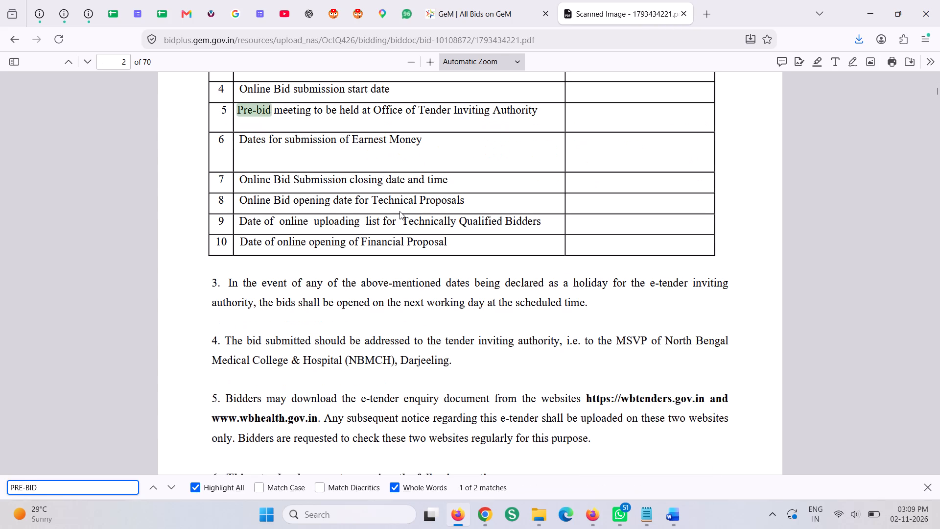
key("Return")
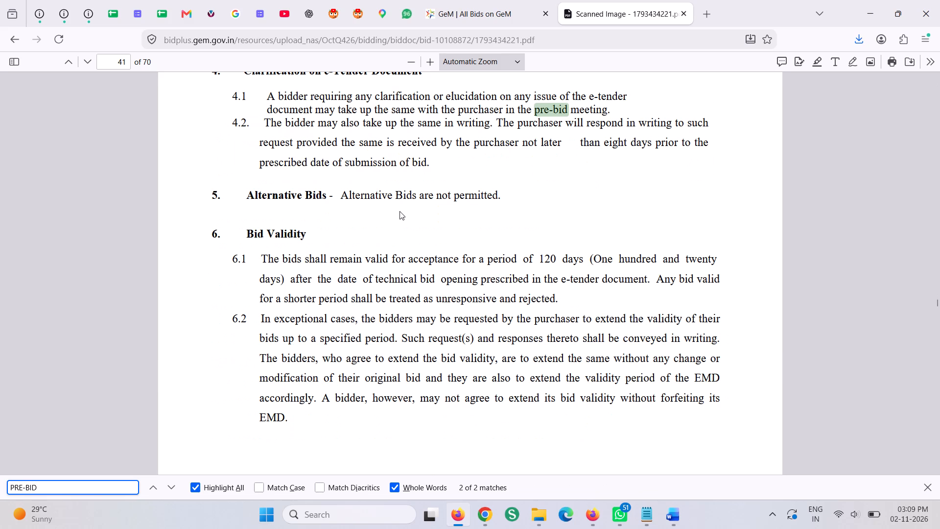
key("Return")
key("Return")
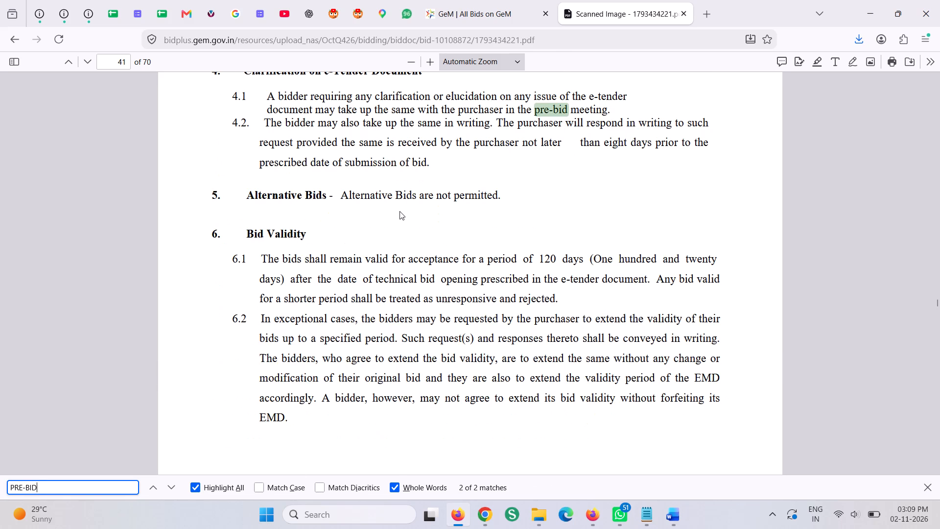
Search the tender PDF for "SITE VISIT" and check the clause that mentions it.
key("BackSpace")
key("BackSpace")
key("BackSpace")
key("BackSpace")
key("BackSpace")
key("BackSpace")
key("BackSpace")
key("BackSpace")
key("BackSpace")
type("SITE VISIT")
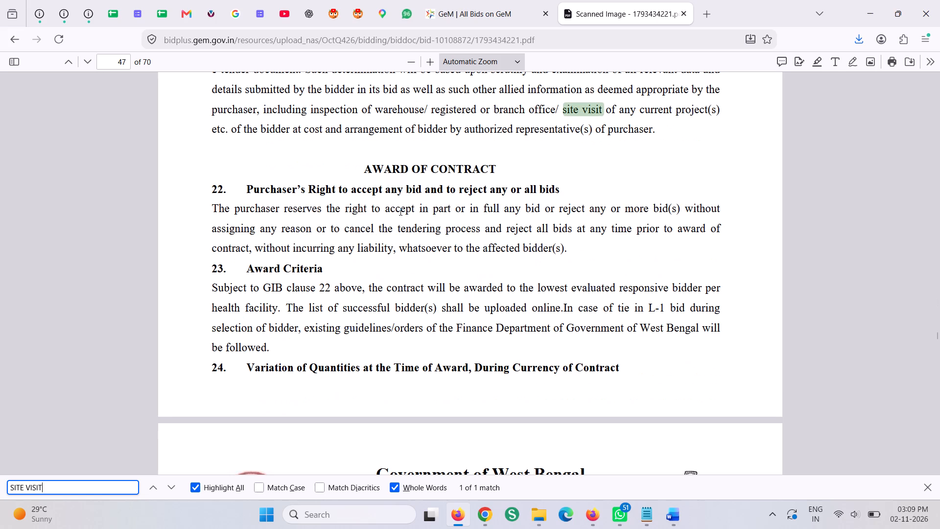
key("Return")
key("Return")
key("Return")
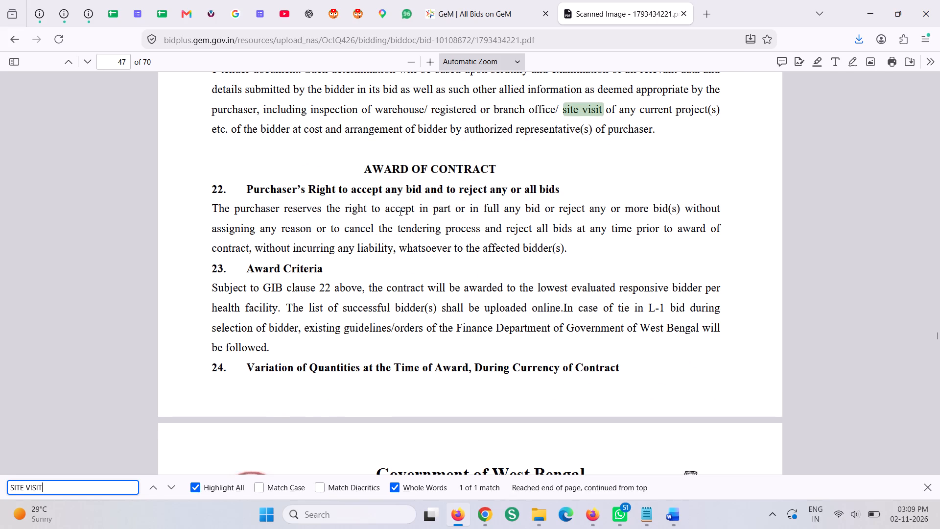
Switch to the REQUIRED DOCUMENTS checklist in Word and add a line "18.SITE VISIT" below item 17.
key("alt+Tab")
left_click(670, 522)
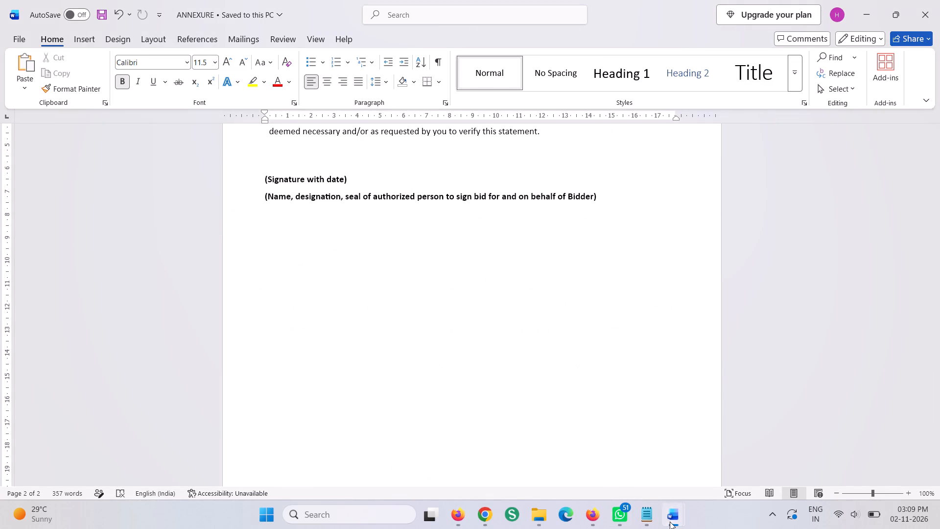
left_click(202, 471)
left_click(348, 322)
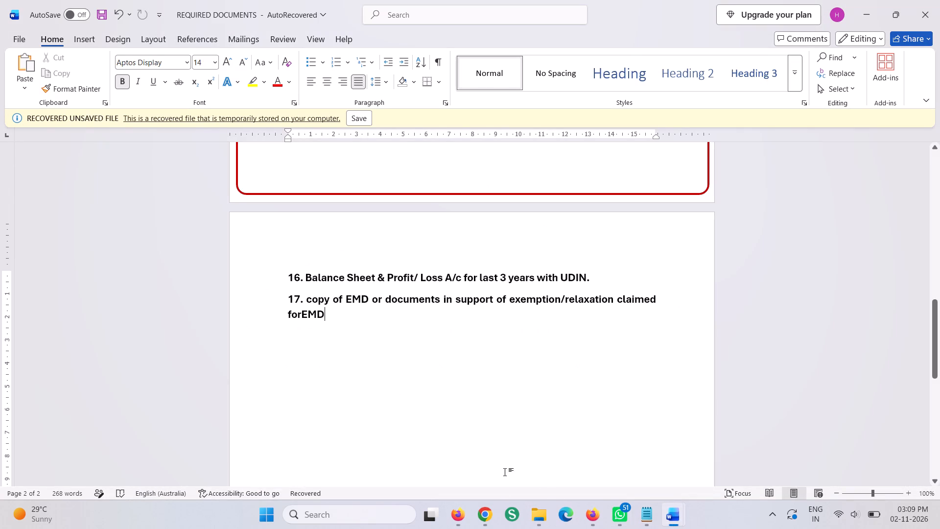
left_click(540, 518)
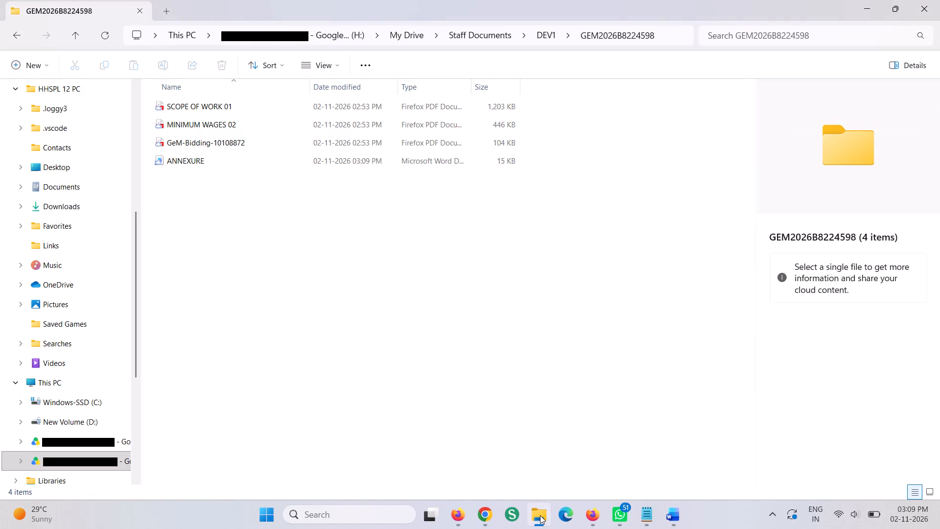
left_click(540, 515)
key("Return")
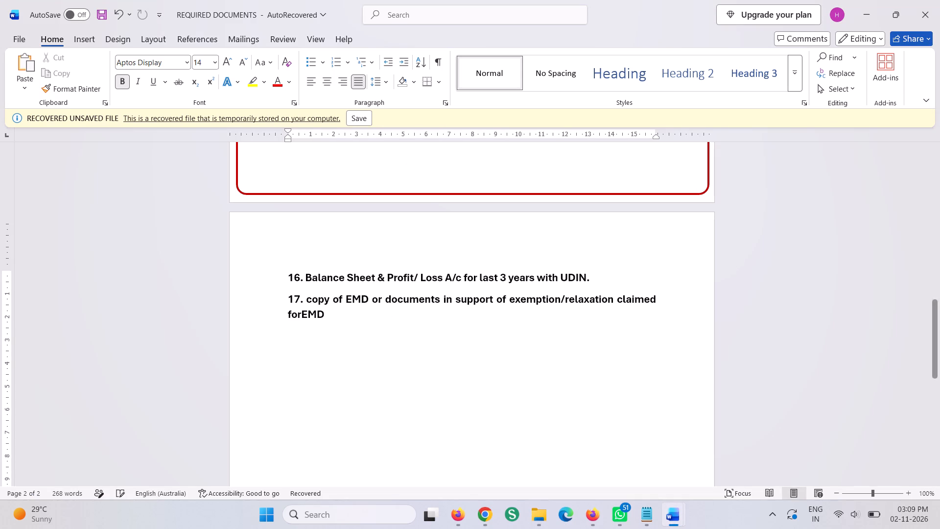
type("18.")
type("SITE VISIT")
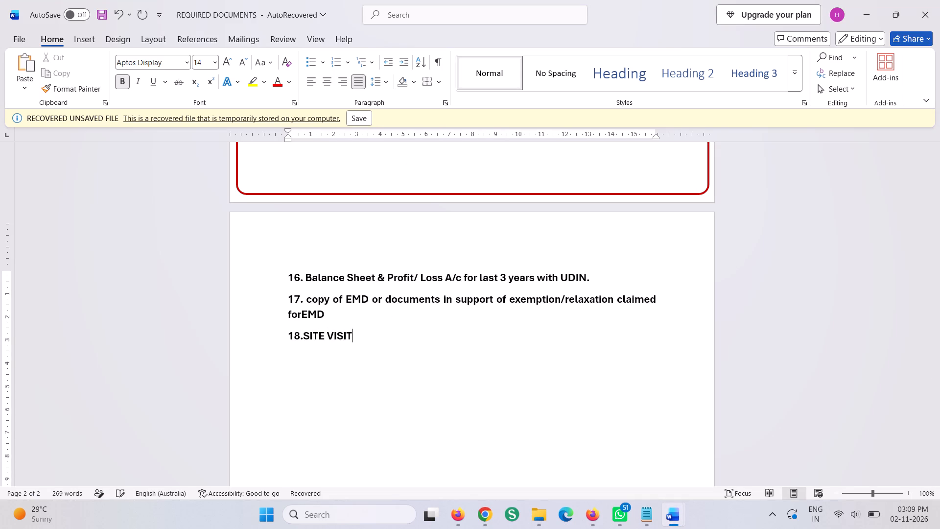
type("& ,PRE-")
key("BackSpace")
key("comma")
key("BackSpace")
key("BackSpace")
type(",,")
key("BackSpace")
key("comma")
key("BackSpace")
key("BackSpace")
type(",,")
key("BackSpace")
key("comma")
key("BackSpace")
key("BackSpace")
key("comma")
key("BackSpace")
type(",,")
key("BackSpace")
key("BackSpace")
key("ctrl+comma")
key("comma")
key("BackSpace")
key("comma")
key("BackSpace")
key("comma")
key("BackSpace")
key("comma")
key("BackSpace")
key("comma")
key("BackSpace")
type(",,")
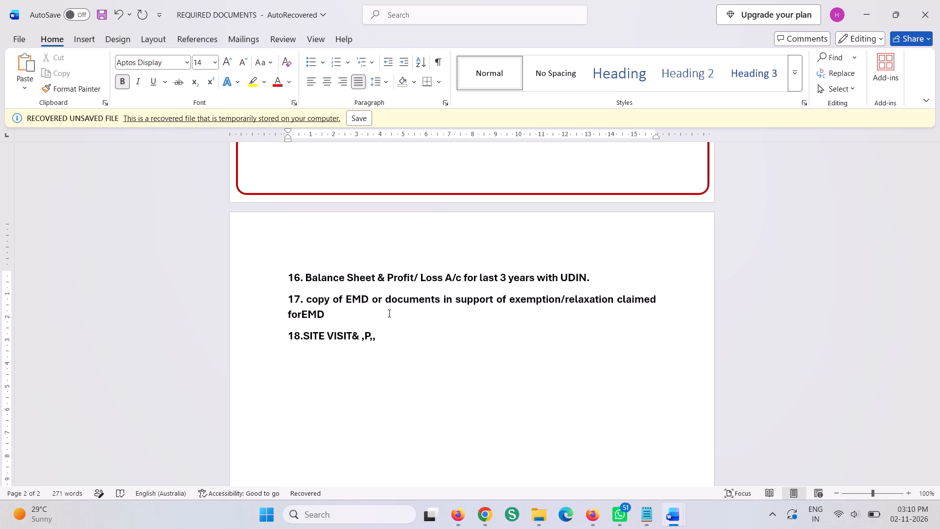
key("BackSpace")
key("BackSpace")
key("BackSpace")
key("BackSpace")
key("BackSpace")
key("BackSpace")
Complete item 18 of the checklist by adding "& PRE-BID NOT MANDATORY" after "SITE VISIT".
key("space")
type("& PRE-BID NOT MNA")
key("BackSpace")
key("BackSpace")
key("a")
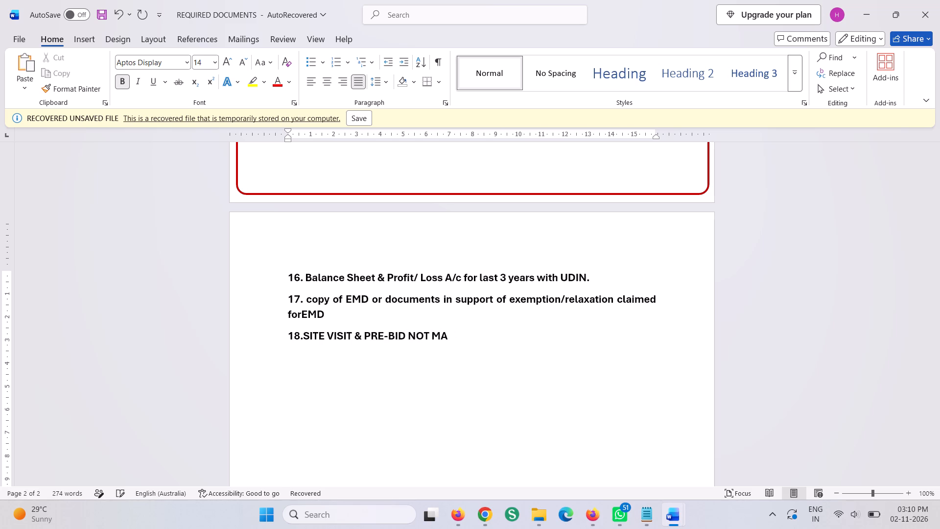
type("NDATORY")
scroll(541, 342, "up", 8)
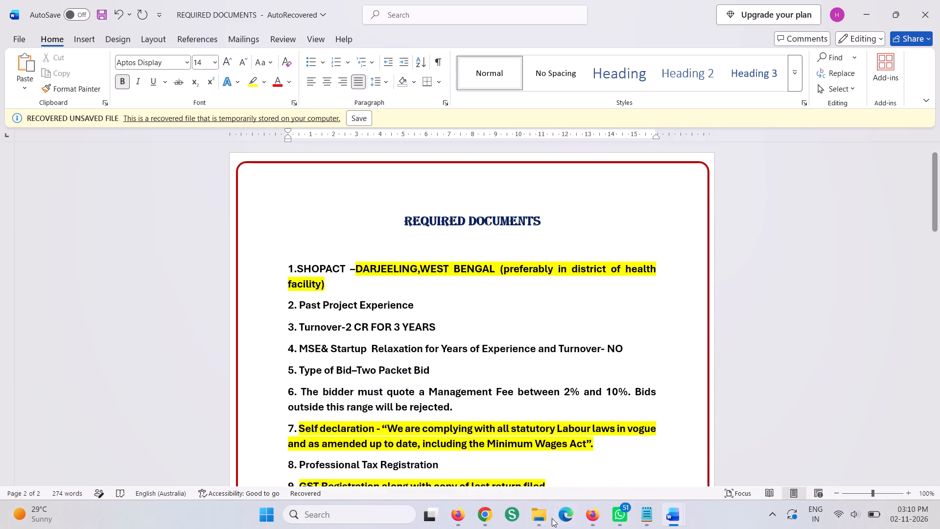
Export the checklist as a PDF named REQUIRED DOCUMENTS in the GEM2026B8224598 folder, look through the published PDF and close it.
left_click(540, 526)
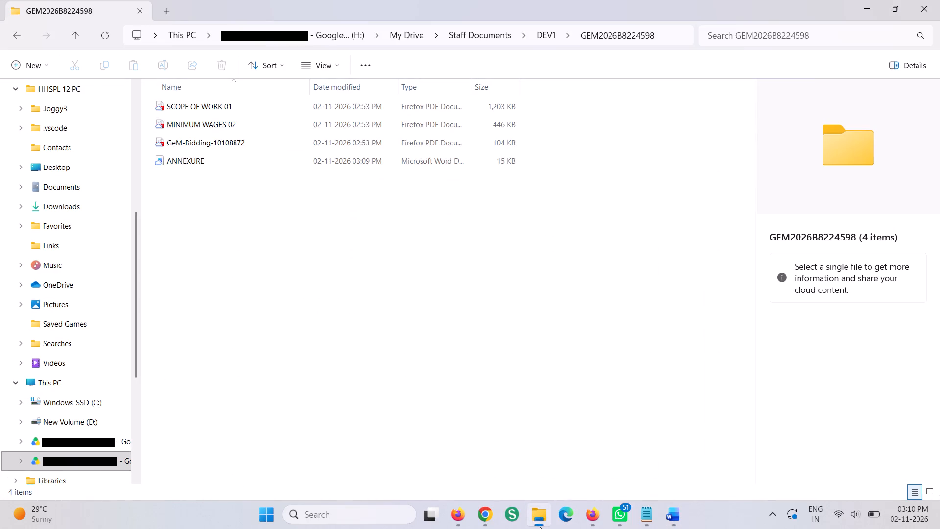
left_click(540, 526)
left_click(28, 37)
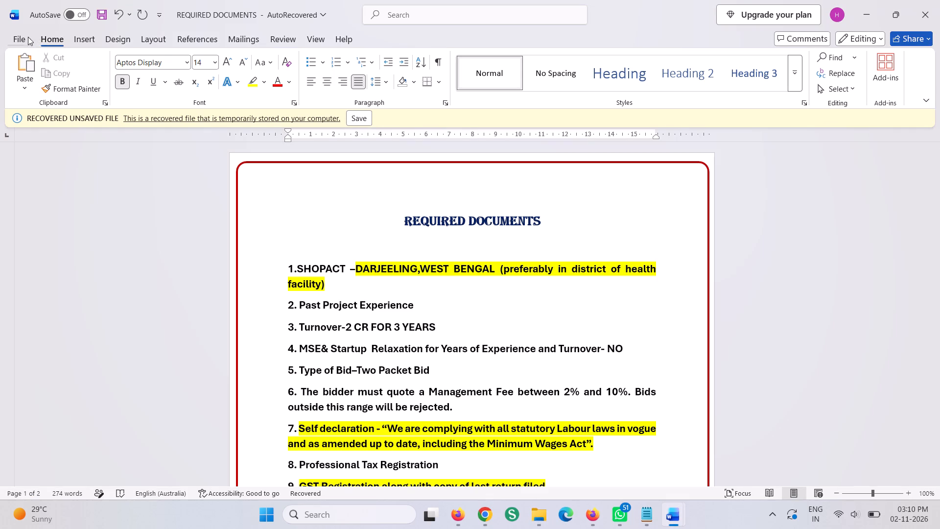
left_click(44, 272)
left_click(360, 164)
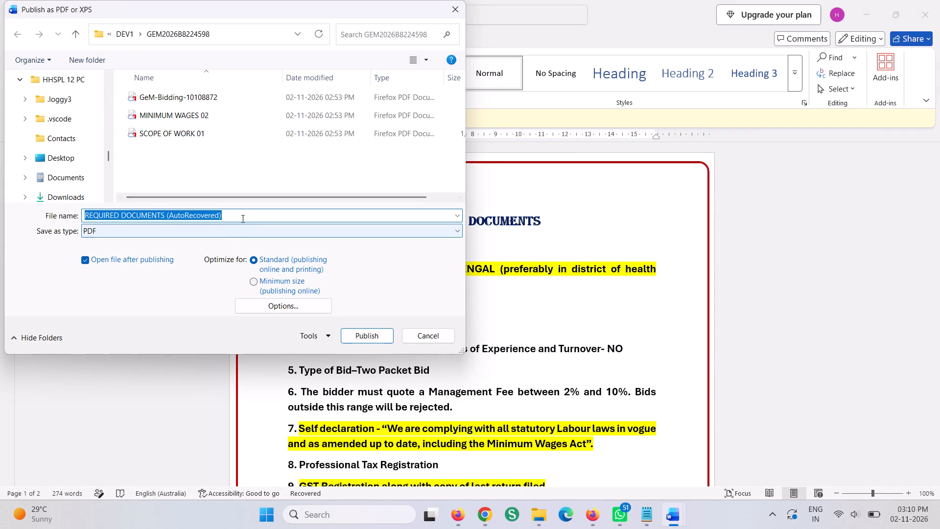
double_click(242, 218)
key("BackSpace")
key("Return")
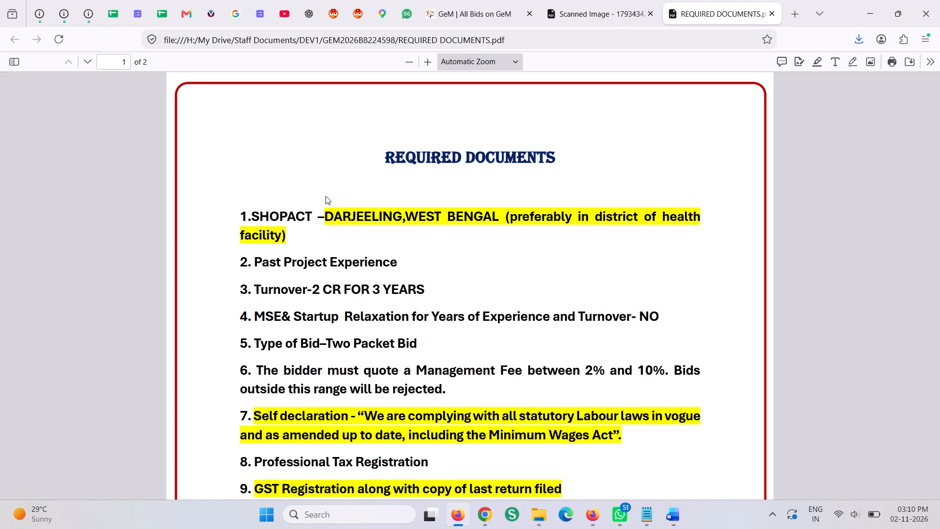
scroll(401, 236, "down", 2)
scroll(556, 220, "down", 3)
scroll(513, 212, "up", 2)
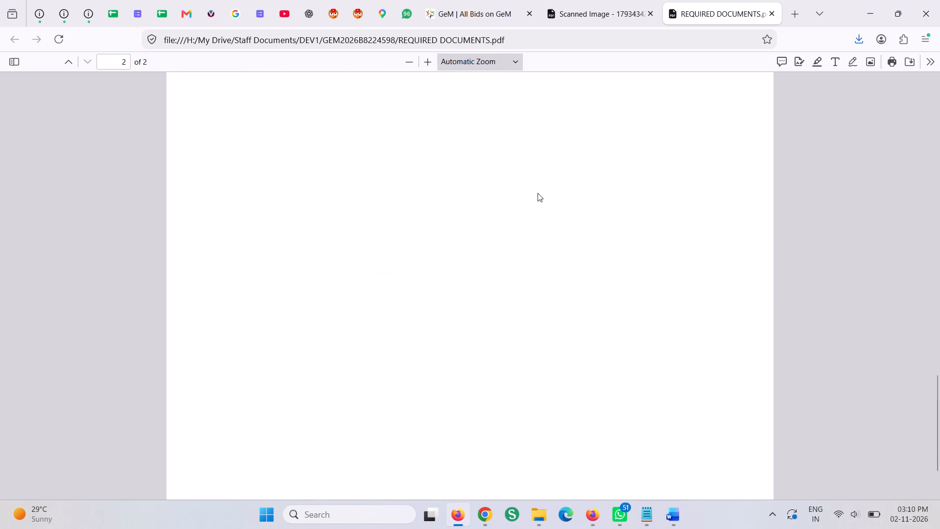
left_click(749, 0)
left_click(777, 13)
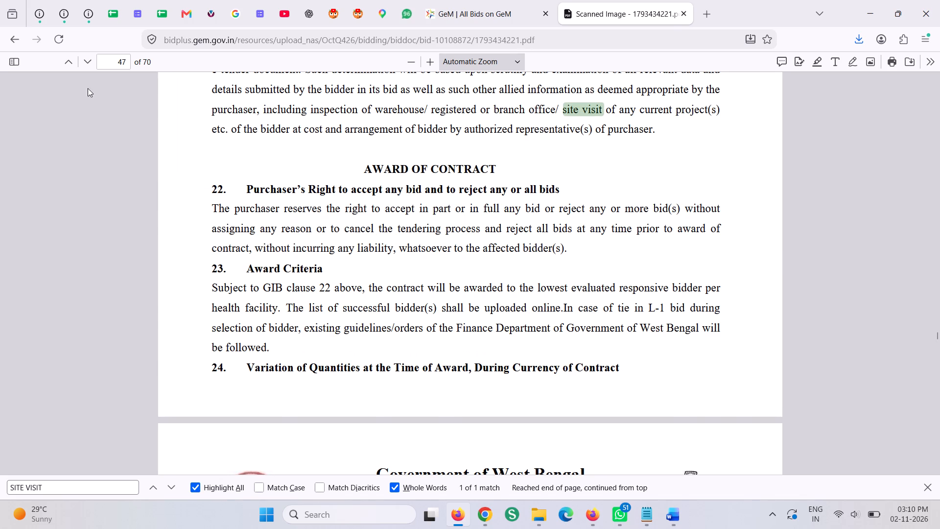
Go back to the GeM-Bidding-10108872 bid PDF in Firefox and recheck the REQUIRED DOCUMENTS checklist in Word through item 18.
left_click(9, 43)
left_click(515, 0)
left_click(595, 1)
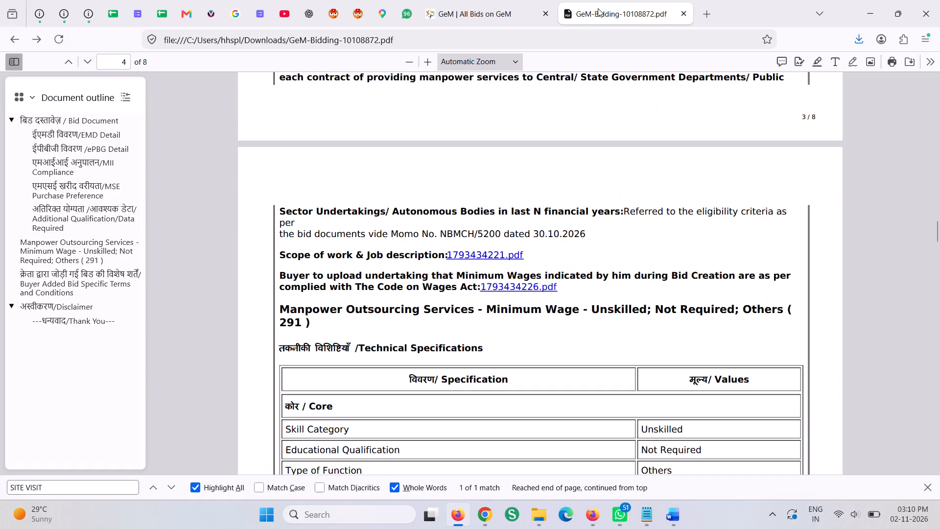
left_click(678, 511)
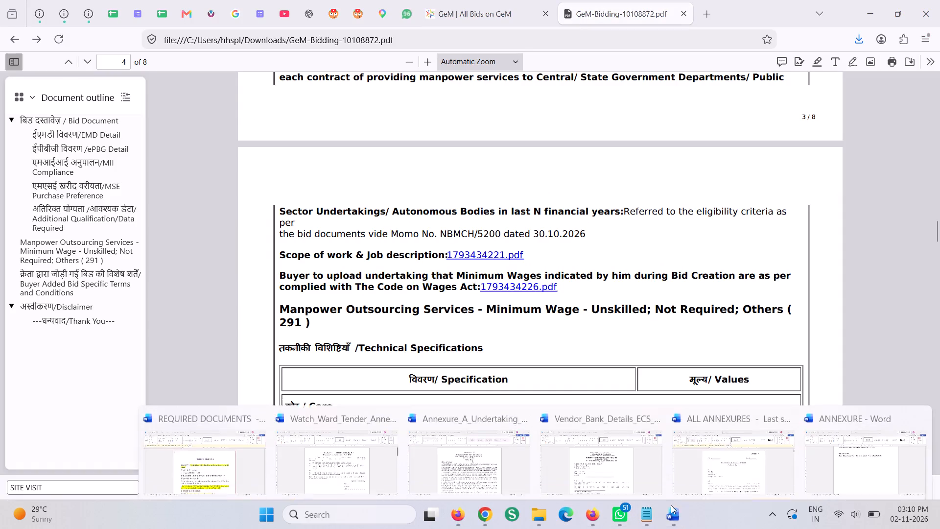
left_click(178, 460)
scroll(368, 437, "down", 3)
scroll(451, 331, "down", 2)
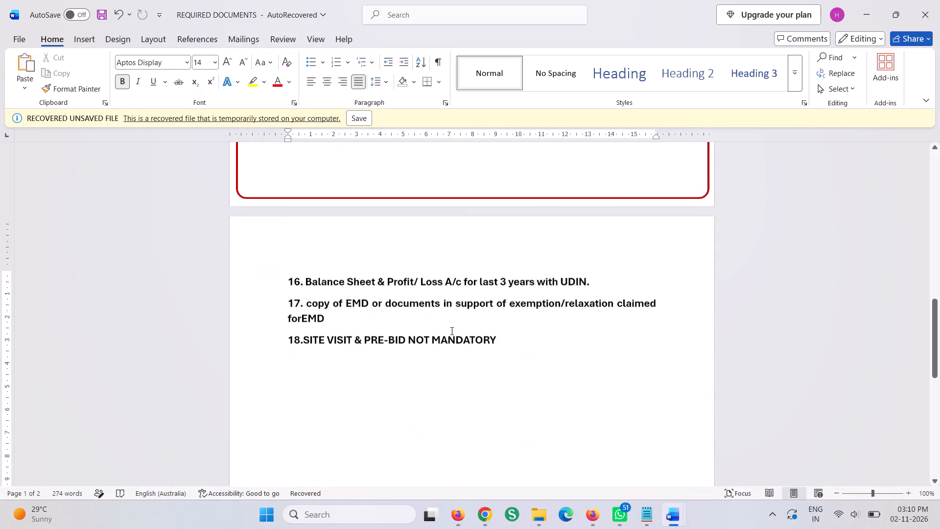
scroll(451, 331, "up", 7)
Copy the Google Drive link of the GEM2026B8224598 folder in DEV1 and paste it into Other Comment for bid GEM/2026/B/8224598 in Daily Tender Sheet 2026.
left_click(540, 515)
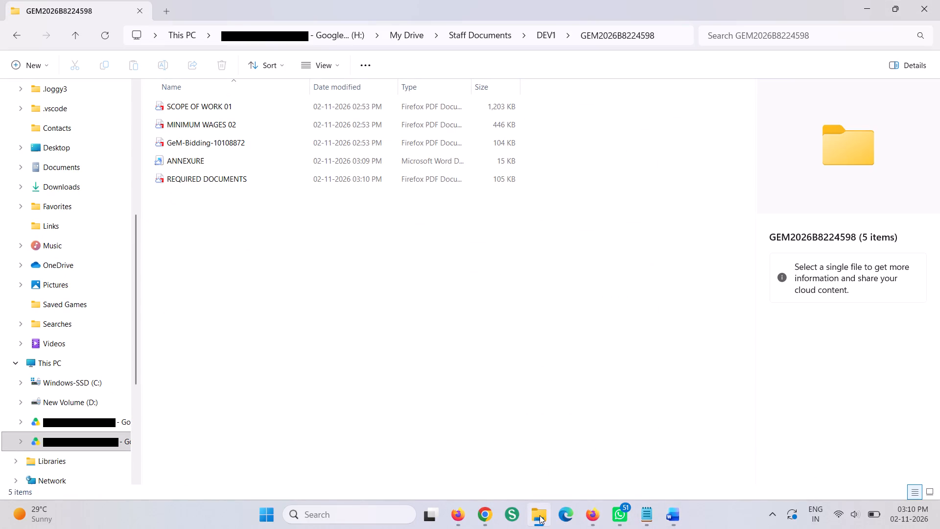
left_click(78, 38)
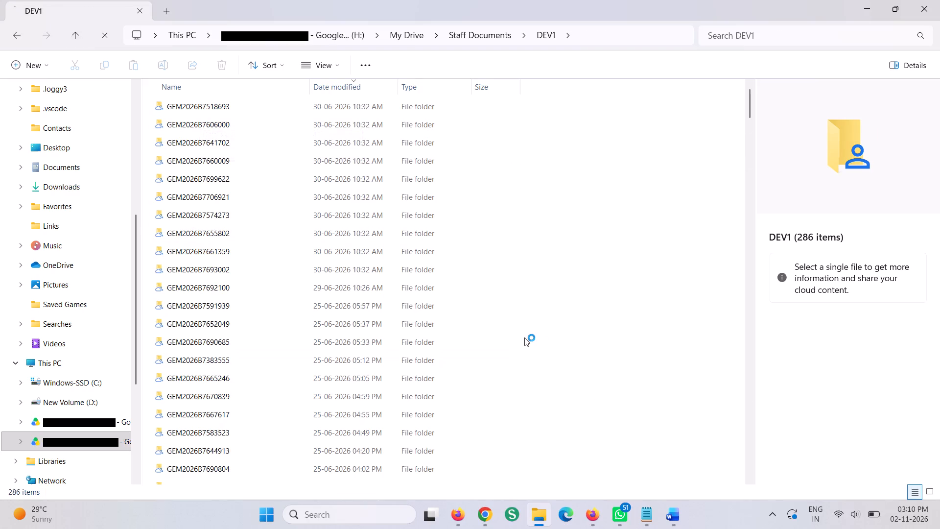
left_click(456, 516)
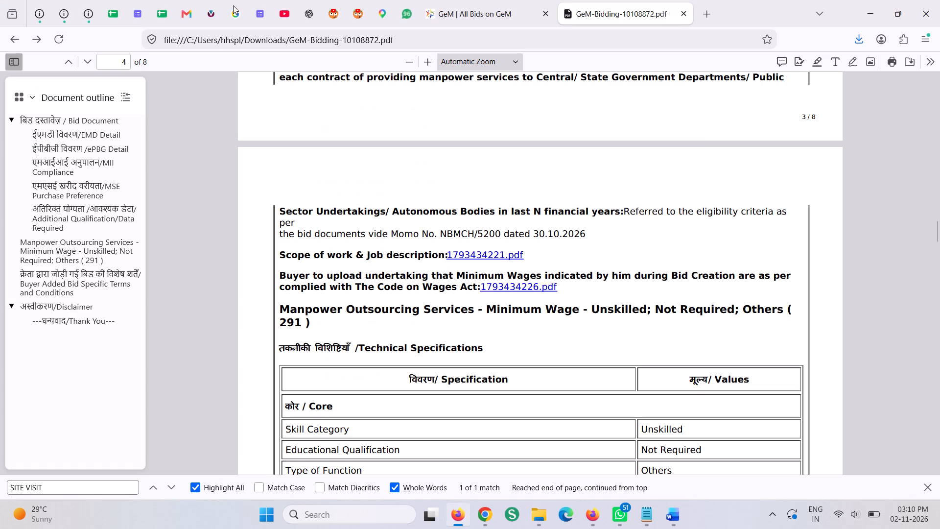
left_click(165, 16)
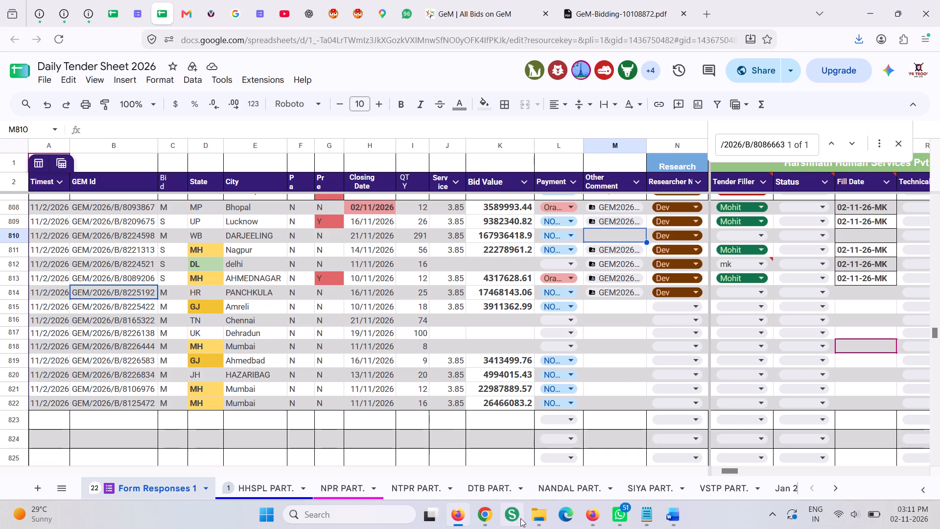
left_click(533, 521)
scroll(228, 195, "up", 2)
right_click(222, 103)
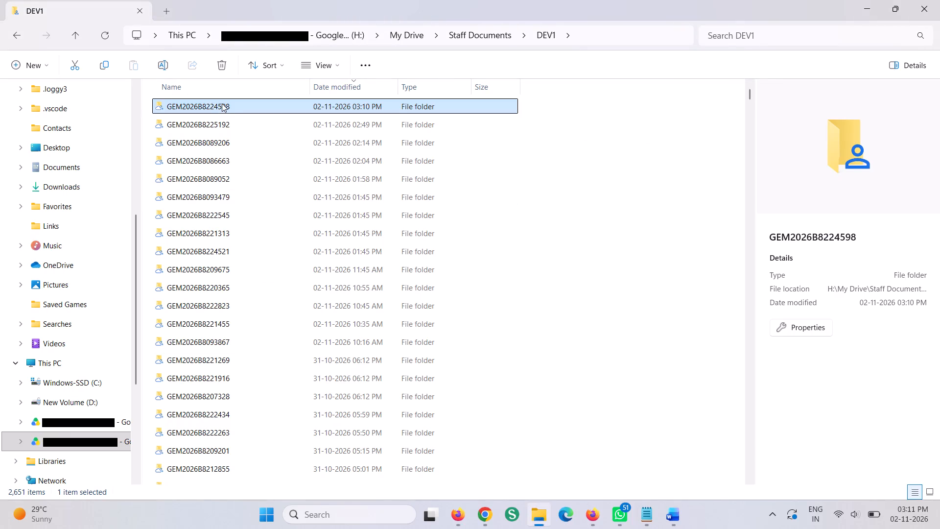
left_click(258, 342)
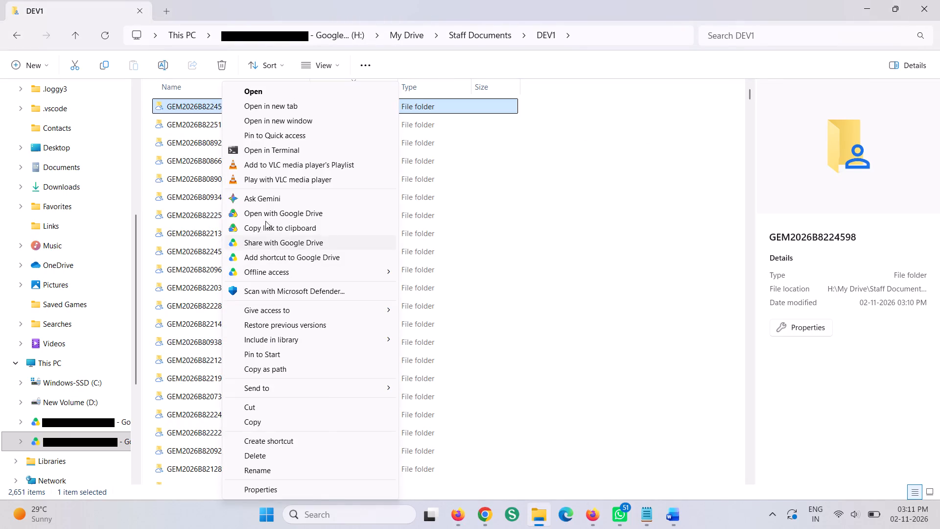
left_click(255, 227)
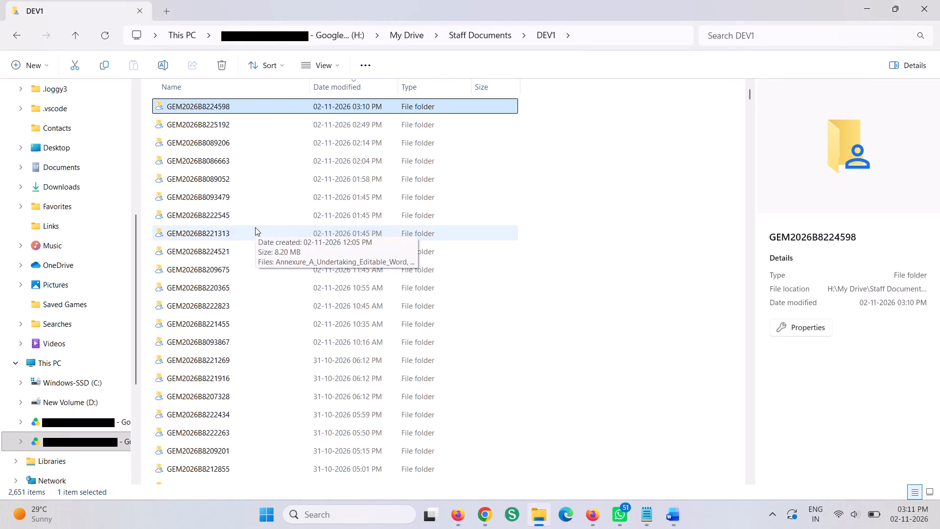
key("alt+Tab")
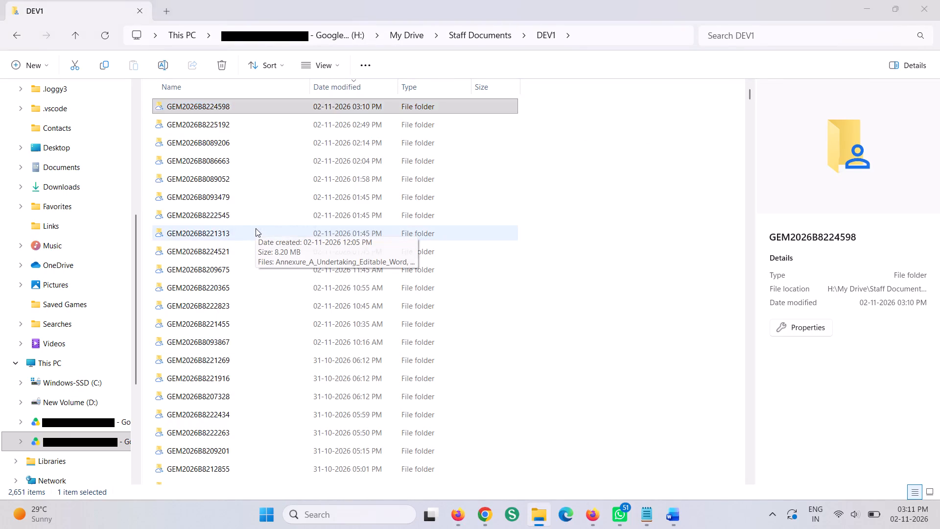
double_click(611, 231)
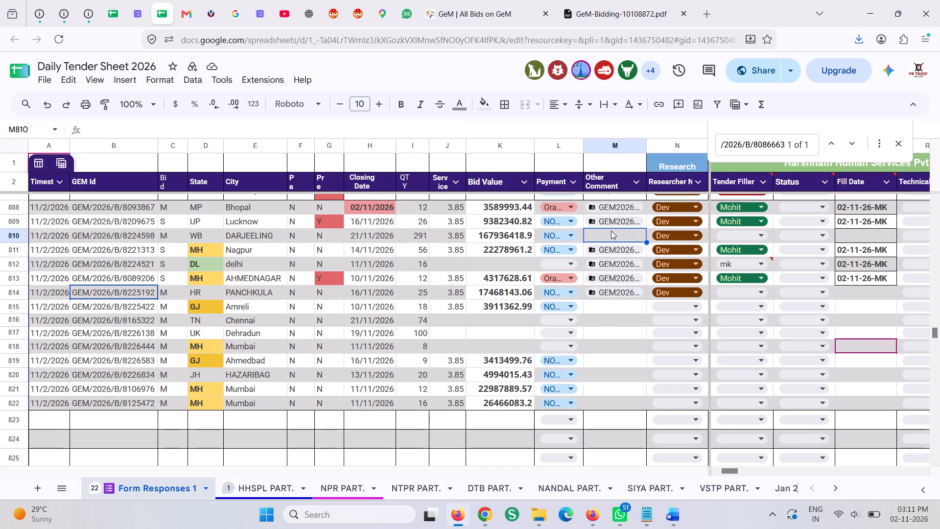
key("ctrl+v")
key("Tab")
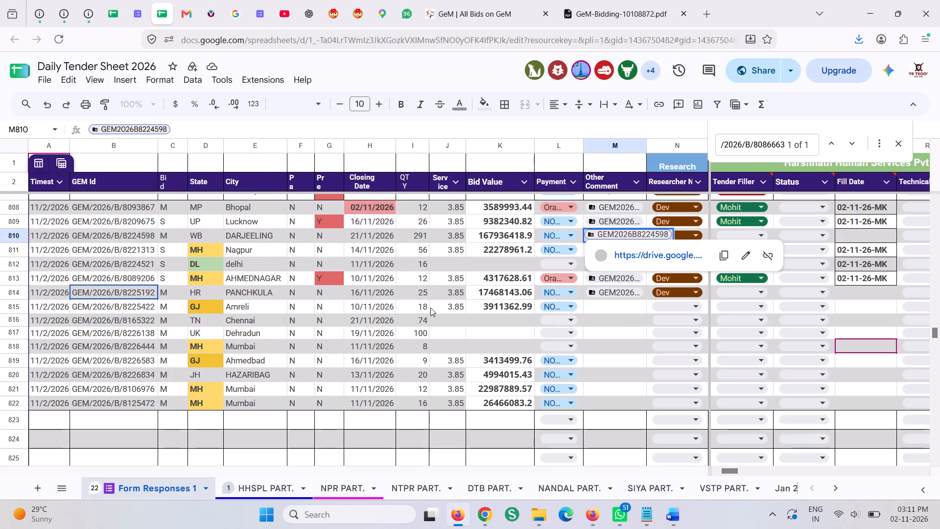
Set the Researcher for bid GEM/2026/B/8225422 in row 815 to Dev.
left_click(400, 308)
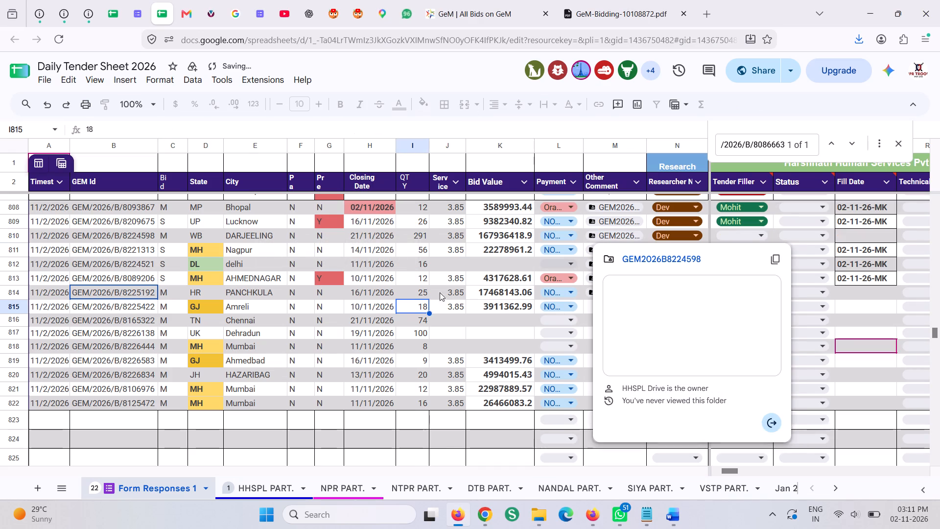
left_click(427, 295)
left_click(660, 308)
left_click(660, 324)
Select the GEM Id cell of row 815, holding GEM/2026/B/8225422.
left_click(597, 300)
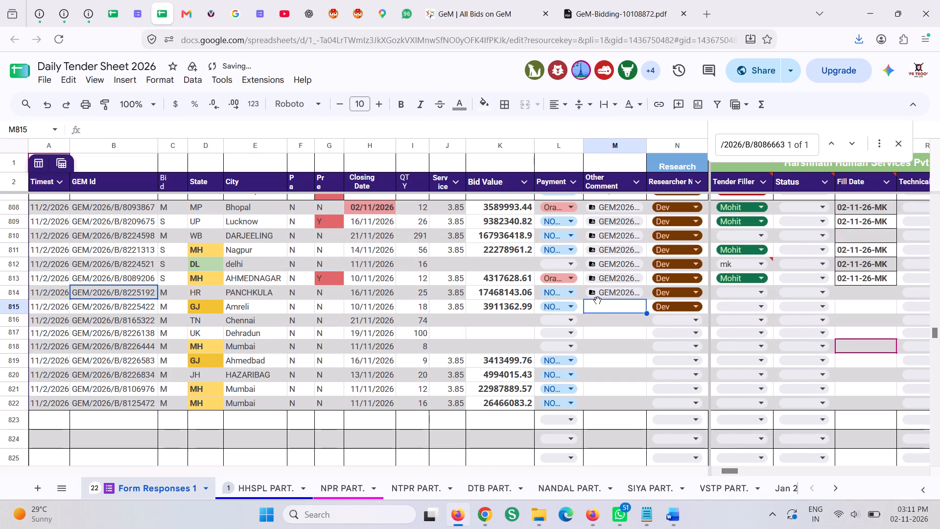
key("Left")
key("Left")
key("Left")
key("Left")
key("Left")
key("Left")
key("Left")
key("Left")
key("Left")
key("Left")
key("Left")
key("Left")
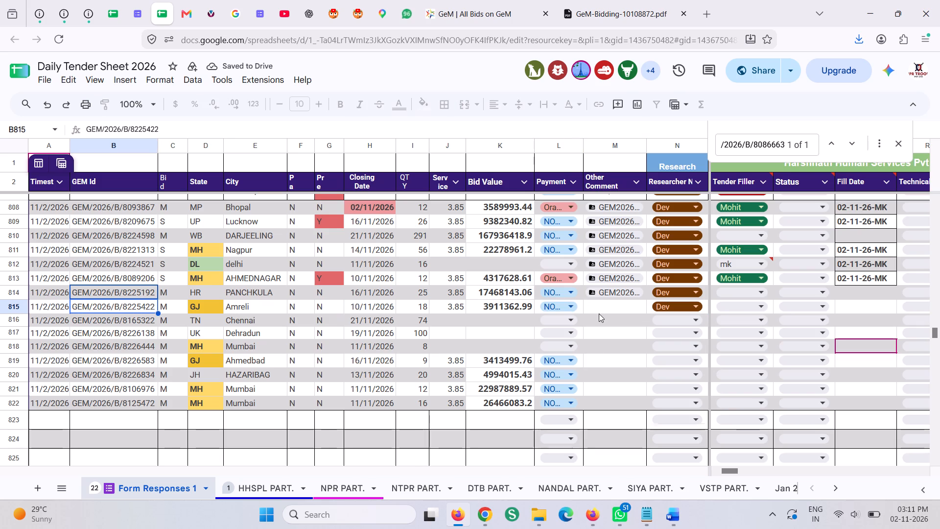
Find the Kuro app with the Windows search and launch it.
left_click(333, 513)
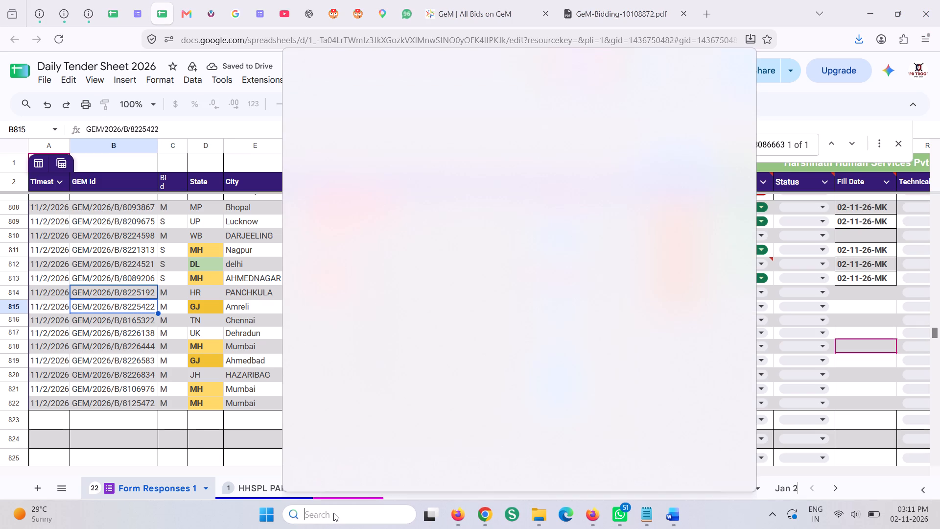
type("KURO")
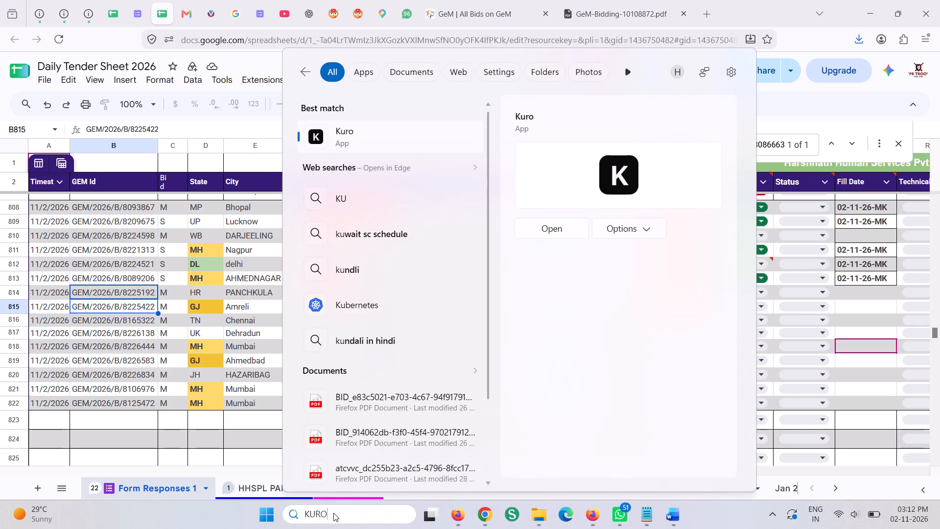
key("Return")
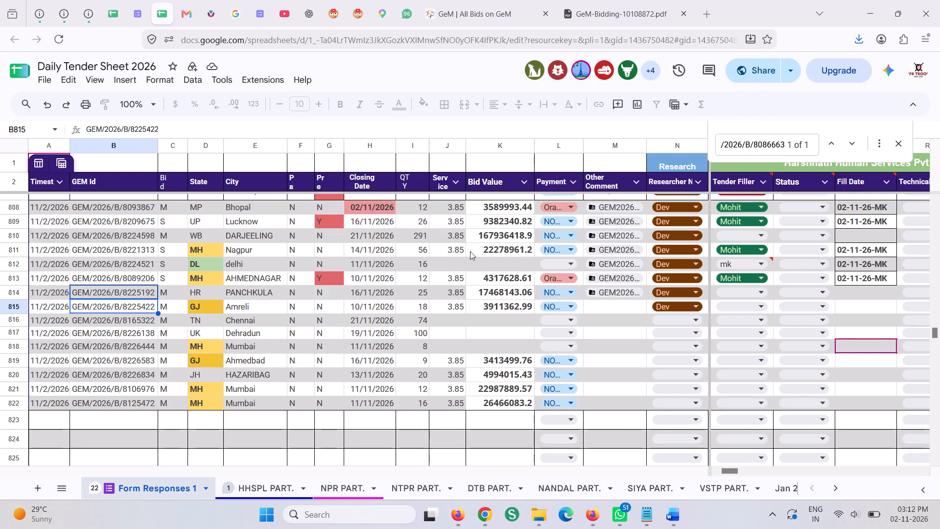
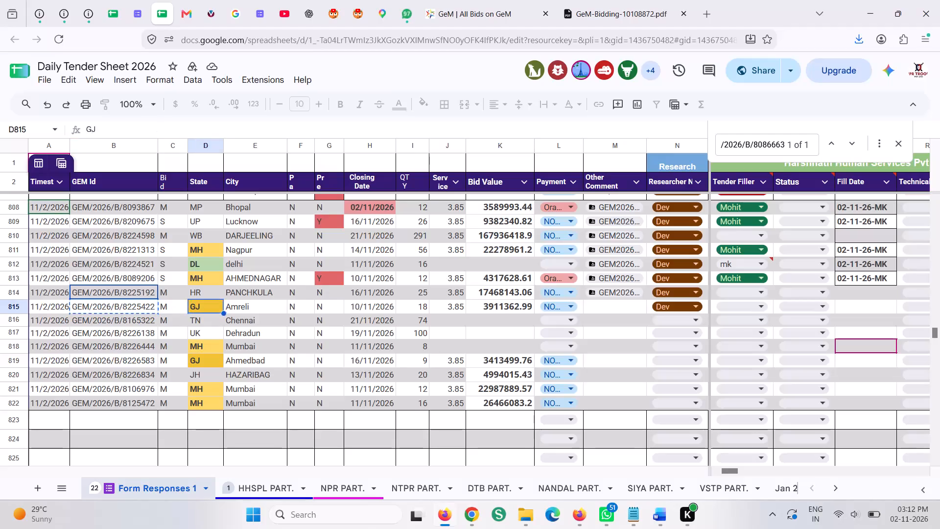
Leave the tender sheet and close the previous bid's document, GeM-Bidding-10108872.pdf.
key("Right")
key("Right")
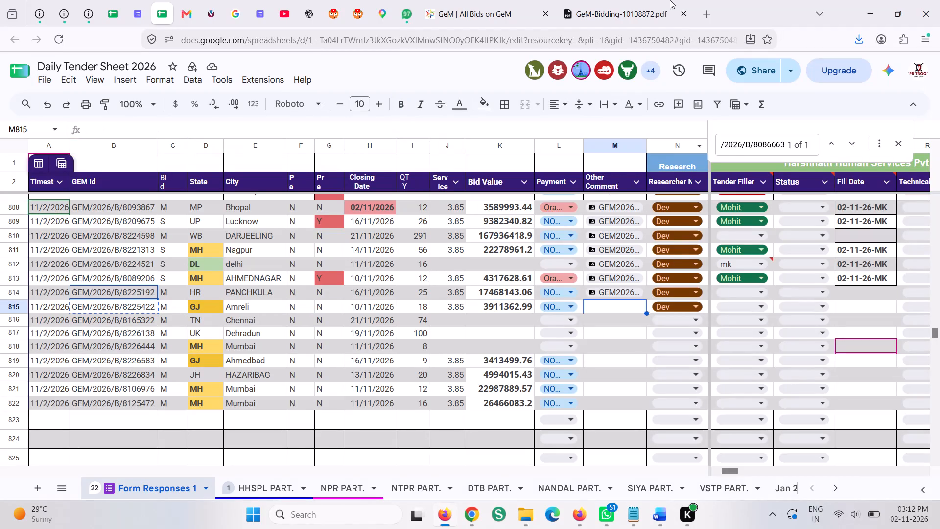
left_click(665, 0)
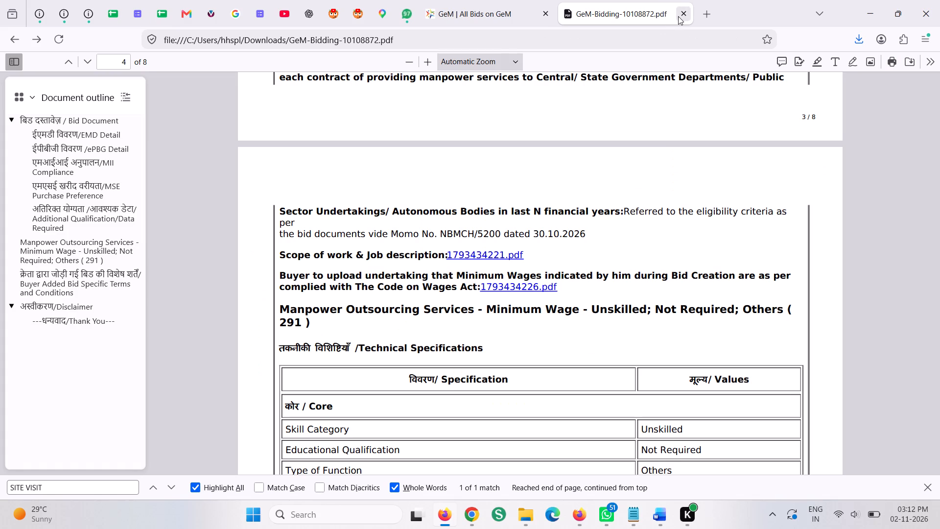
left_click(680, 17)
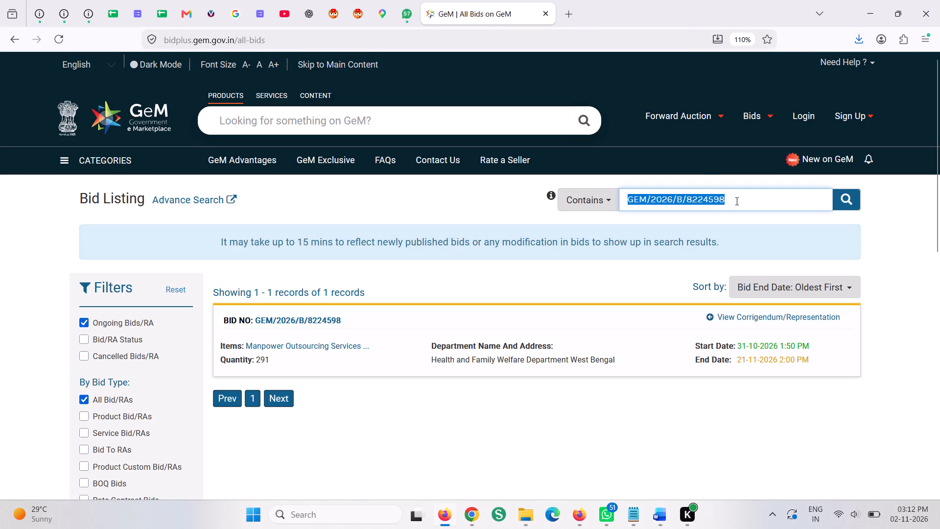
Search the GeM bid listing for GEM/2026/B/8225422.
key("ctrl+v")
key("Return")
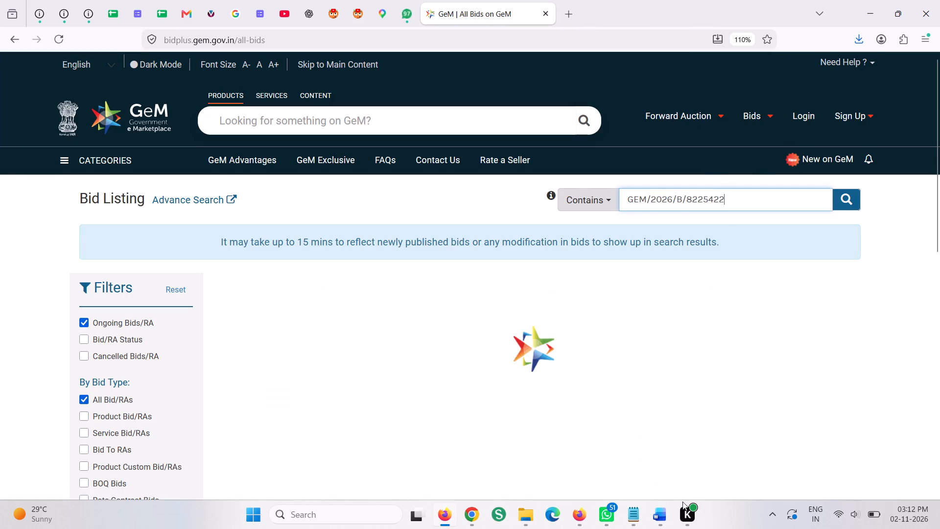
Move the Kuro app icon ahead of Firefox among the pinned taskbar apps.
left_click_drag(685, 519, 438, 521)
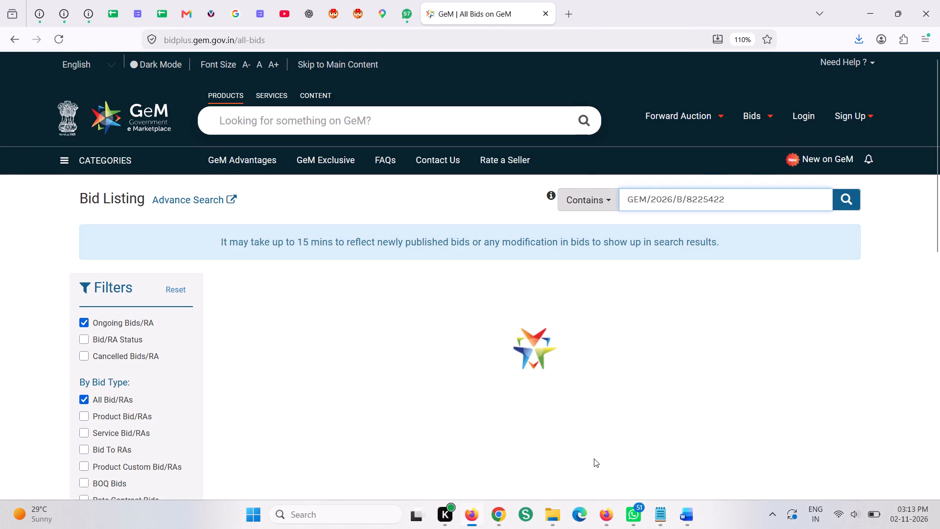
Reload the GeM bid listing, search for GEM/2026/B/8225422 and open its bid document.
left_click(57, 40)
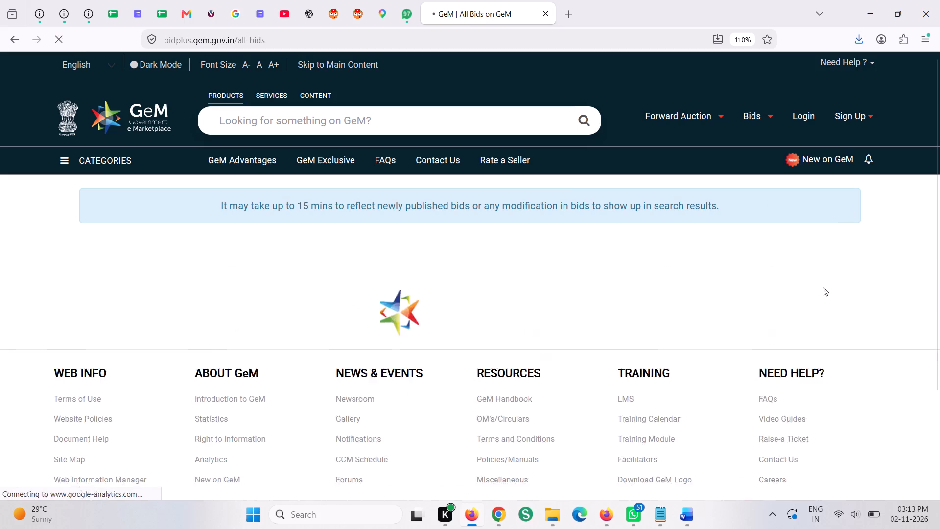
left_click(693, 201)
key("Return")
key("ctrl+v")
key("Return")
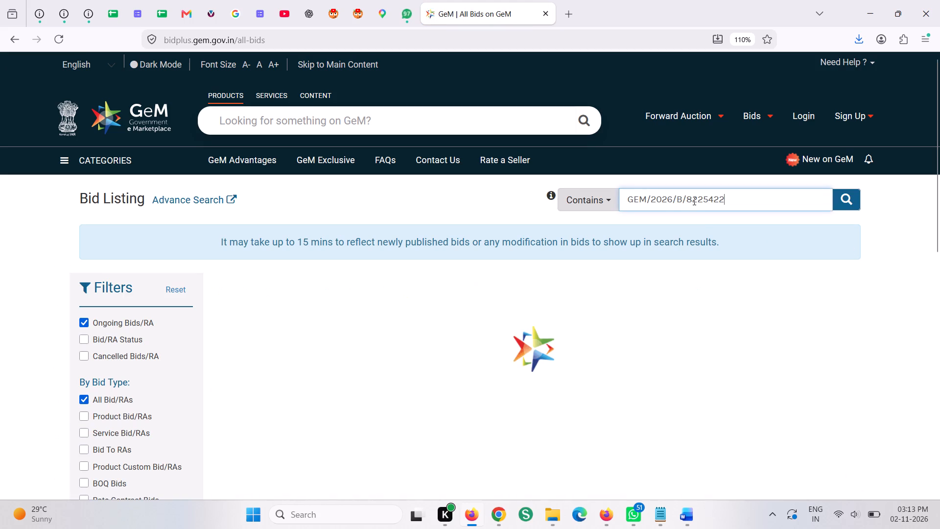
left_click(329, 320)
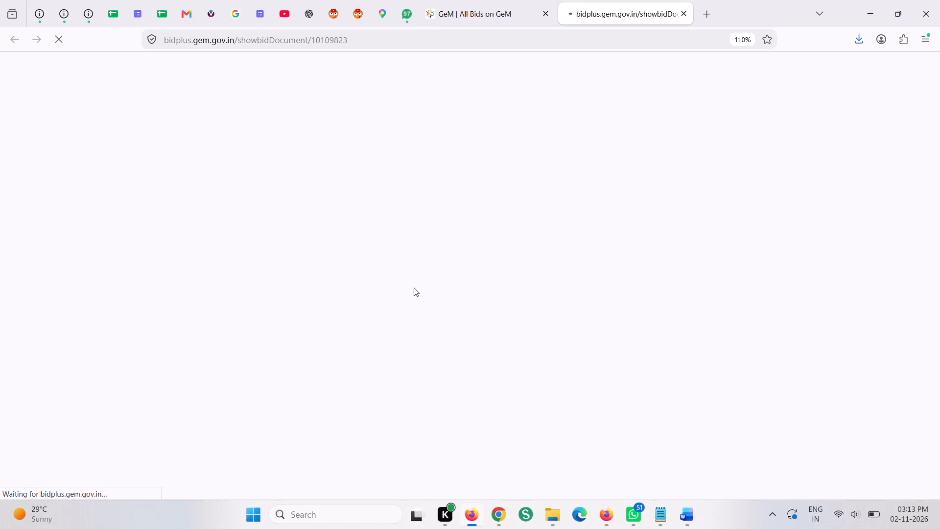
left_click(339, 258)
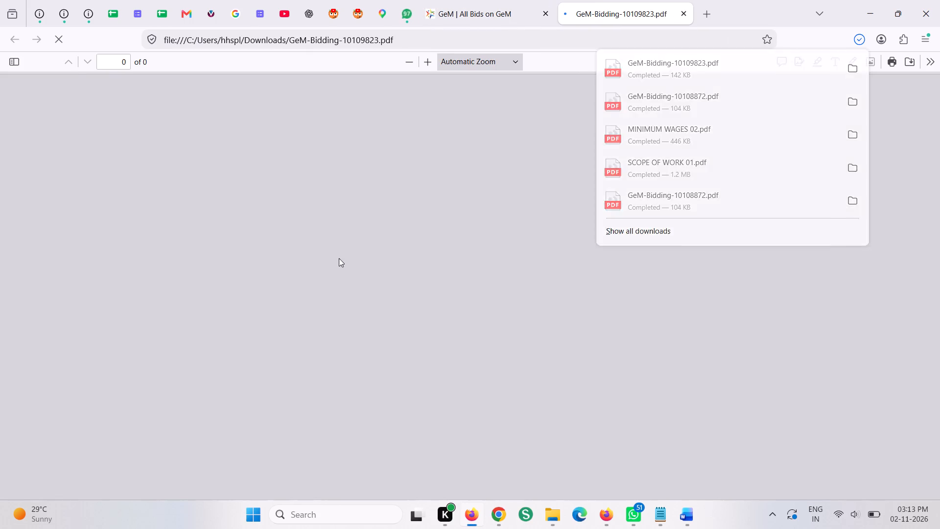
Search the bid document for the words SECURITY, WATCH and CHOWKIDAR.
scroll(565, 332, "down", 1)
left_click(599, 334)
key("ctrl+f")
type("SEC")
type("URITY")
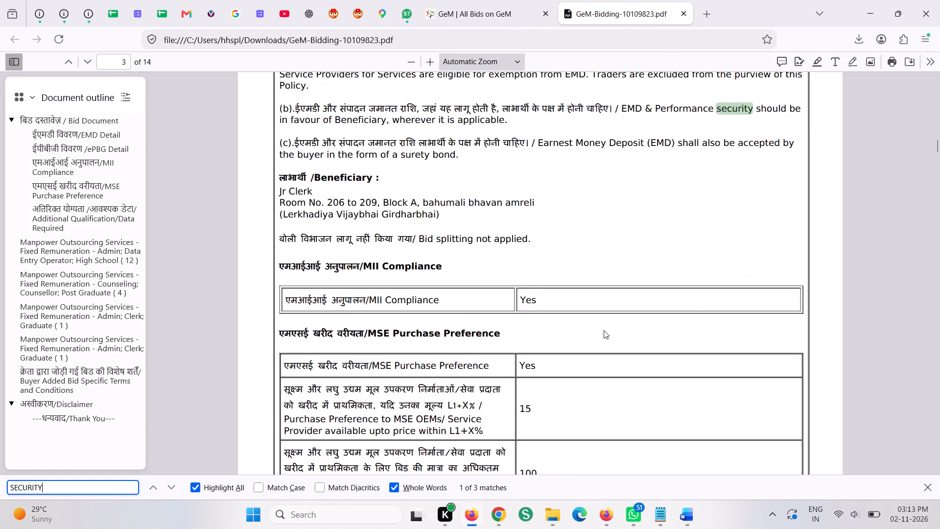
key("Return")
key("Return")
key("Return")
key("Return")
key("Return")
key("Return")
key("BackSpace")
key("BackSpace")
key("BackSpace")
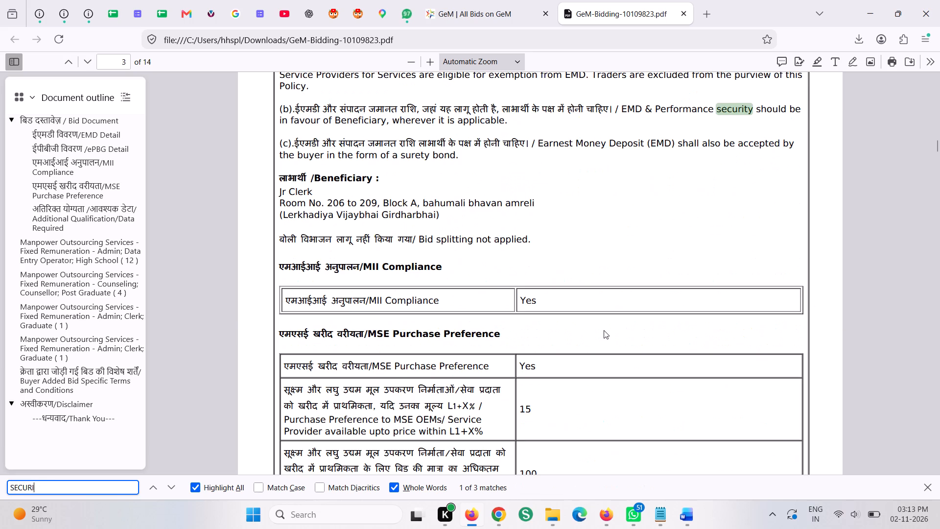
key("BackSpace")
key("BackSpace")
key("BackSpace")
key("BackSpace")
key("BackSpace")
key("BackSpace")
type("WATCH")
key("BackSpace")
key("BackSpace")
key("BackSpace")
key("BackSpace")
key("BackSpace")
key("BackSpace")
key("BackSpace")
type("CHOWKIDAR")
key("BackSpace")
key("BackSpace")
key("BackSpace")
key("BackSpace")
key("BackSpace")
key("BackSpace")
key("BackSpace")
key("BackSpace")
key("BackSpace")
key("BackSpace")
key("BackSpace")
key("BackSpace")
key("BackSpace")
key("BackSpace")
key("BackSpace")
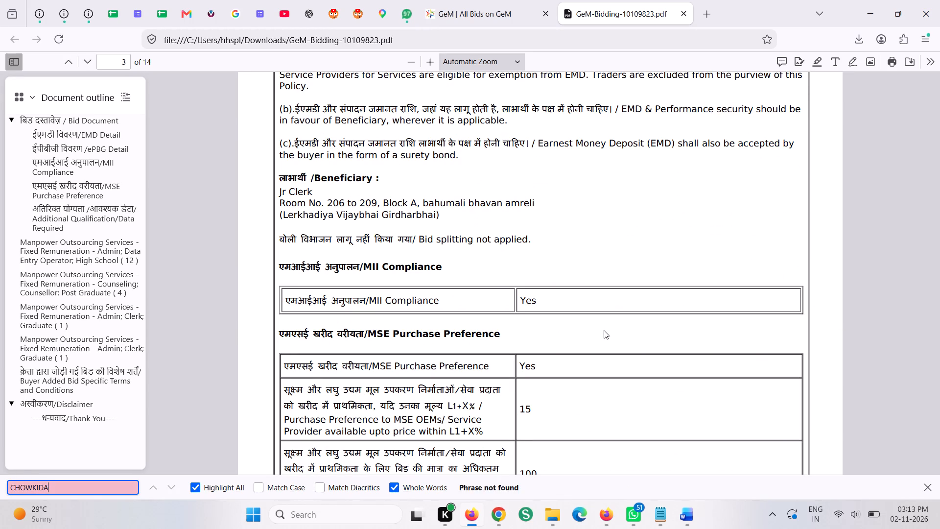
Open the Scope of work & Job Description attachment, 1793443690.pdf, from the bid document.
scroll(604, 330, "down", 2)
scroll(553, 233, "down", 1)
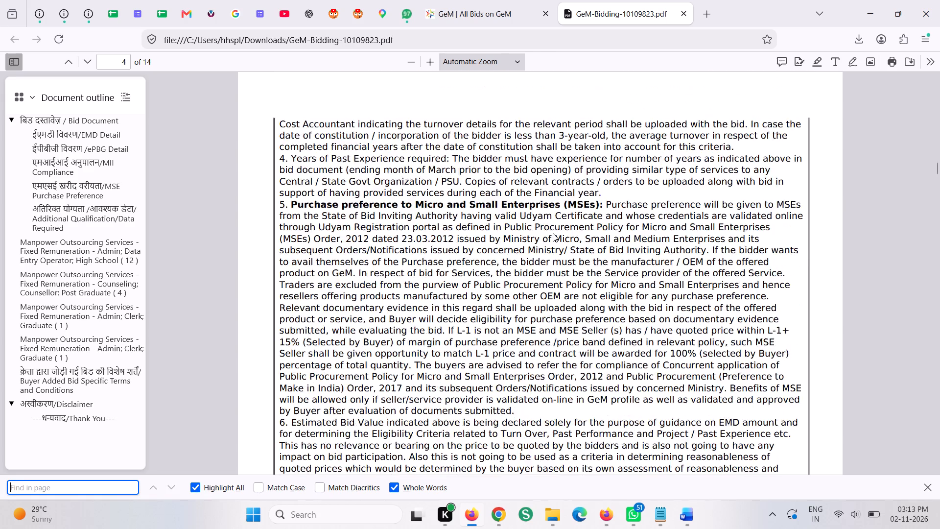
scroll(537, 242, "down", 1)
left_click(492, 213)
left_click(491, 222)
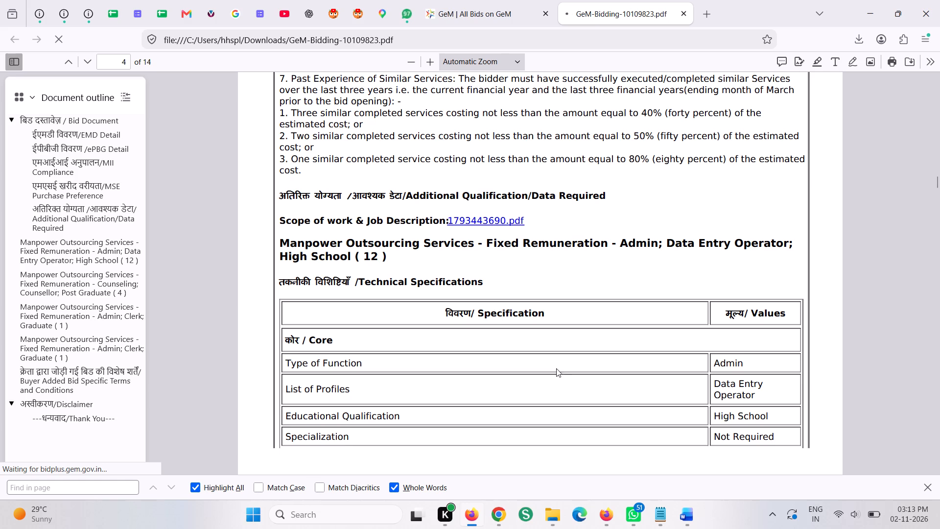
left_click(436, 257)
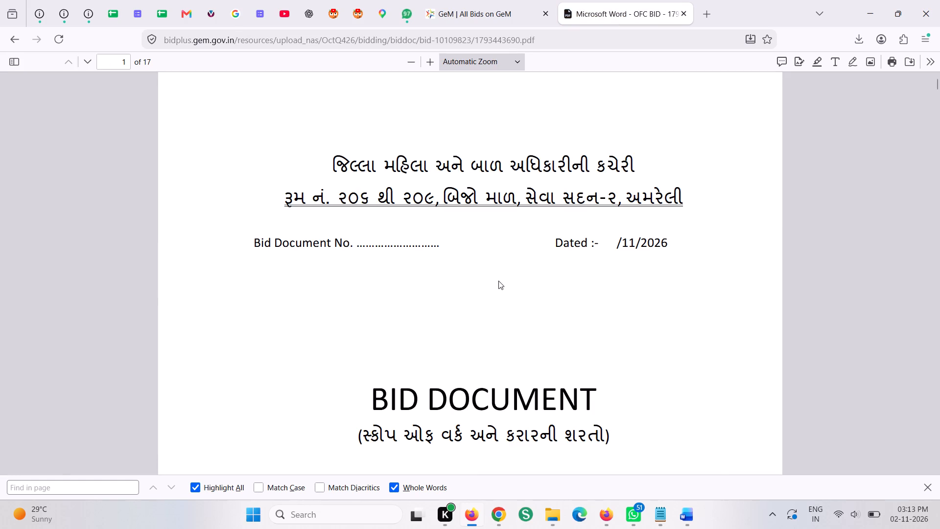
scroll(501, 282, "down", 7)
left_click_drag(498, 0, 503, 1)
left_click(624, 0)
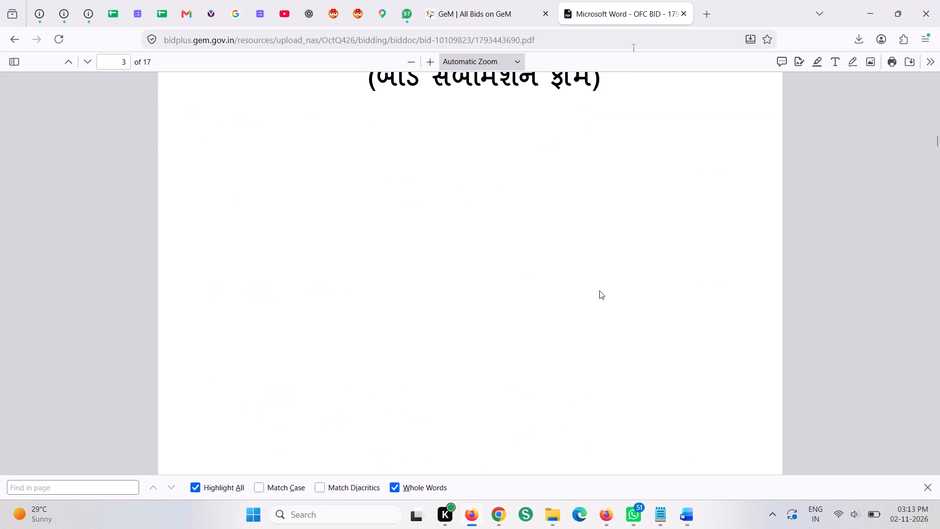
Create a folder named GEM2026B8225422 in the DEV1 folder on Google Drive.
left_click(552, 519)
right_click(559, 201)
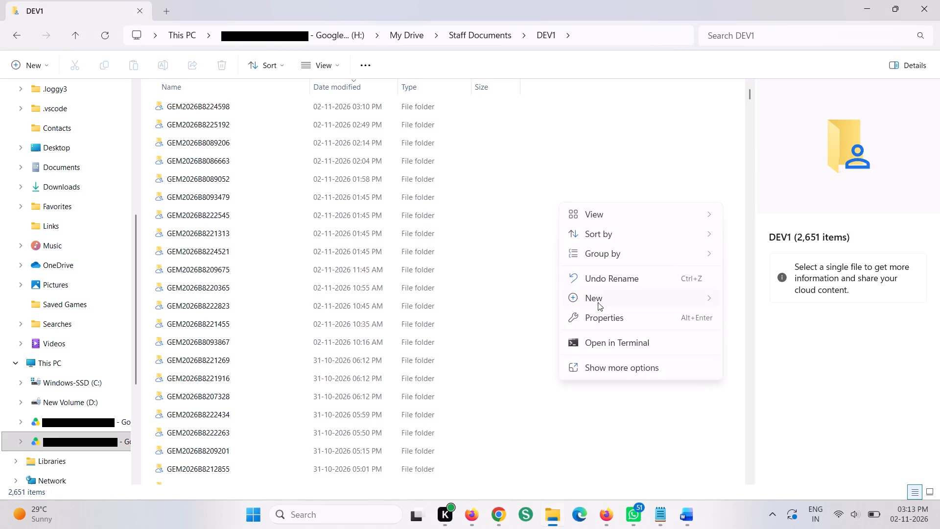
left_click(598, 302)
left_click(754, 108)
key("ctrl+v")
key("Return")
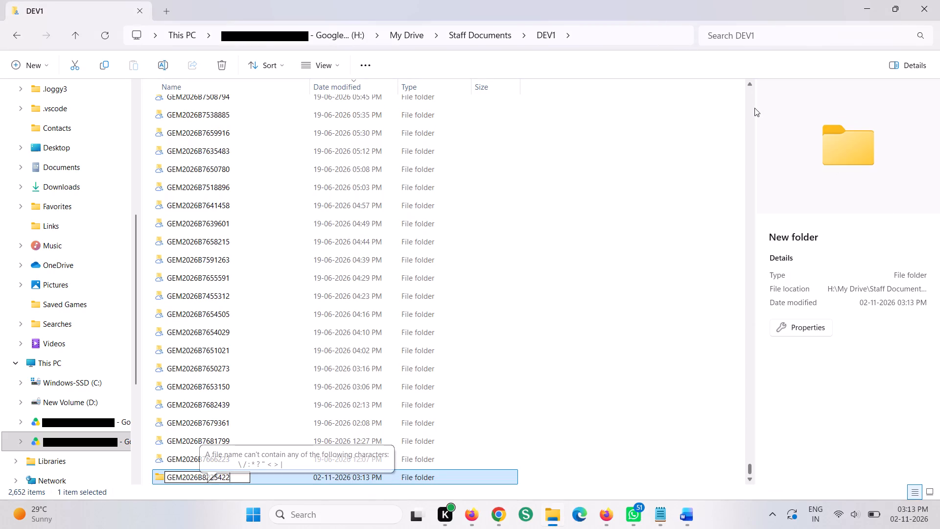
double_click(220, 476)
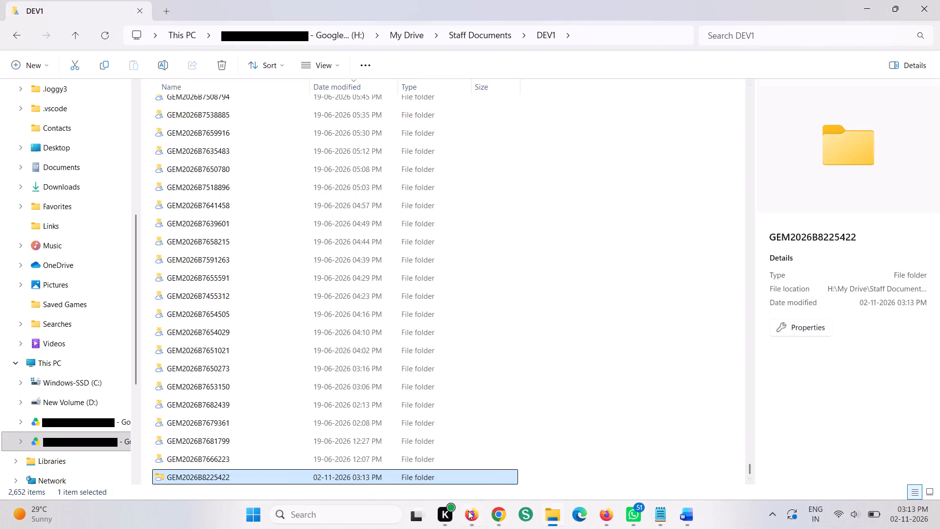
Save the scope of work PDF in the GEM2026B8225422 folder as SCOPE OF WORK 01.
left_click(469, 511)
scroll(656, 292, "up", 2)
left_click(905, 62)
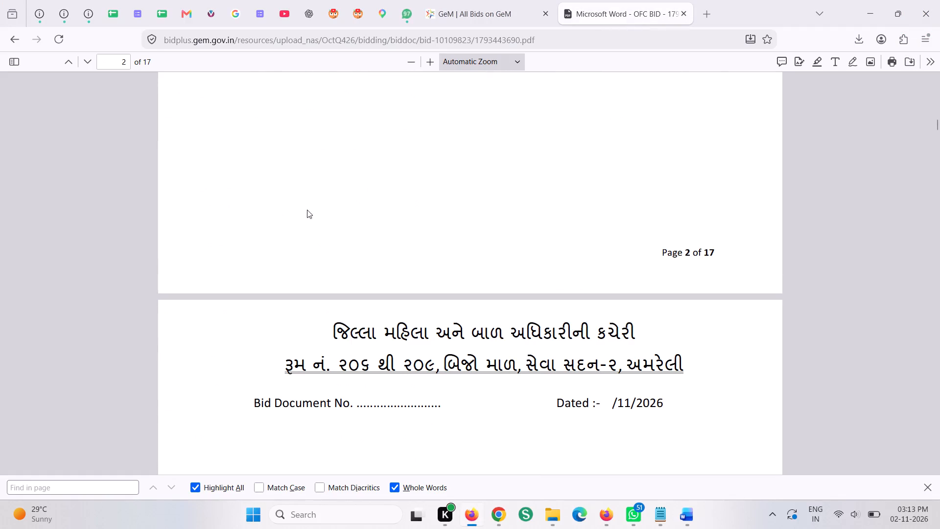
scroll(275, 191, "up", 8)
left_click(209, 65)
scroll(328, 142, "up", 5)
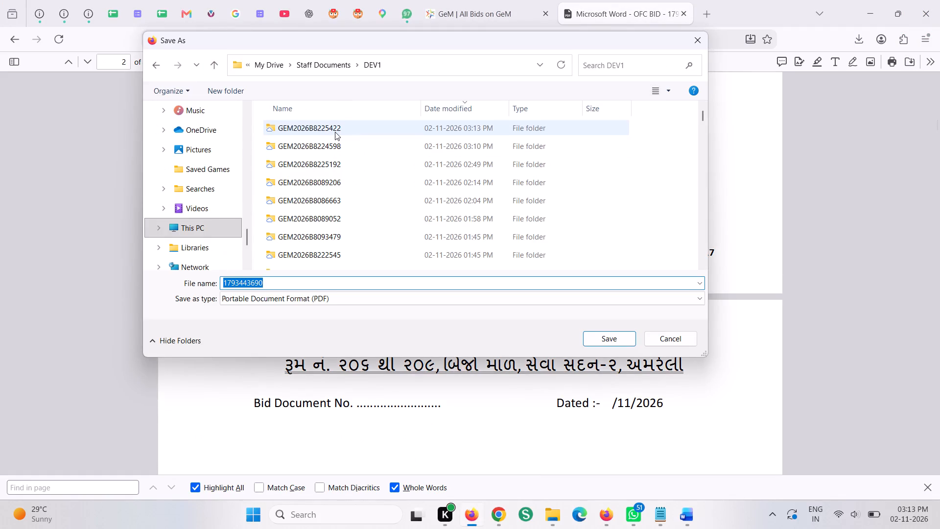
double_click(335, 132)
scroll(338, 183, "up", 1)
left_click(303, 279)
type("SCOPE OF WORK 01")
key("Return")
scroll(303, 278, "down", 10)
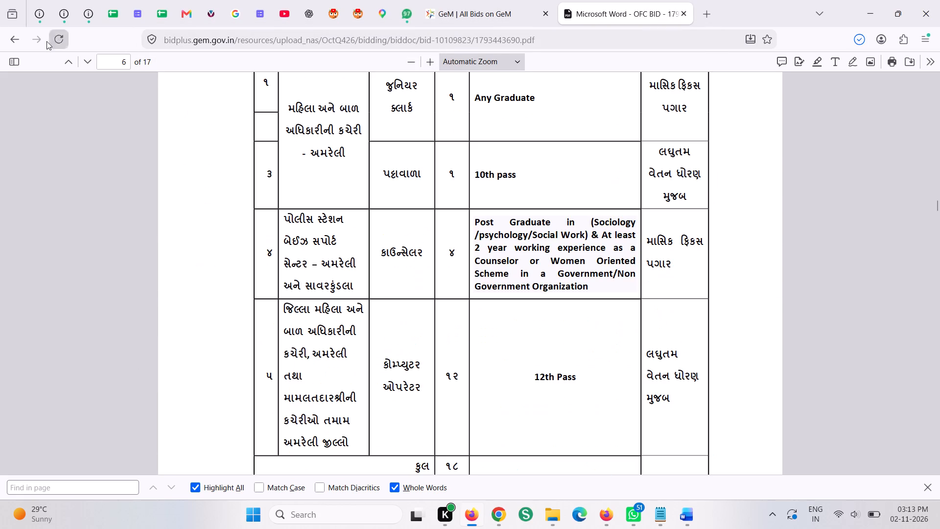
Replace everything after "1.SHOPACT –" in the REQUIRED DOCUMENTS checklist with Amreli,GJ, copying the city from the bid's consignee address.
left_click(20, 42)
scroll(518, 274, "down", 3)
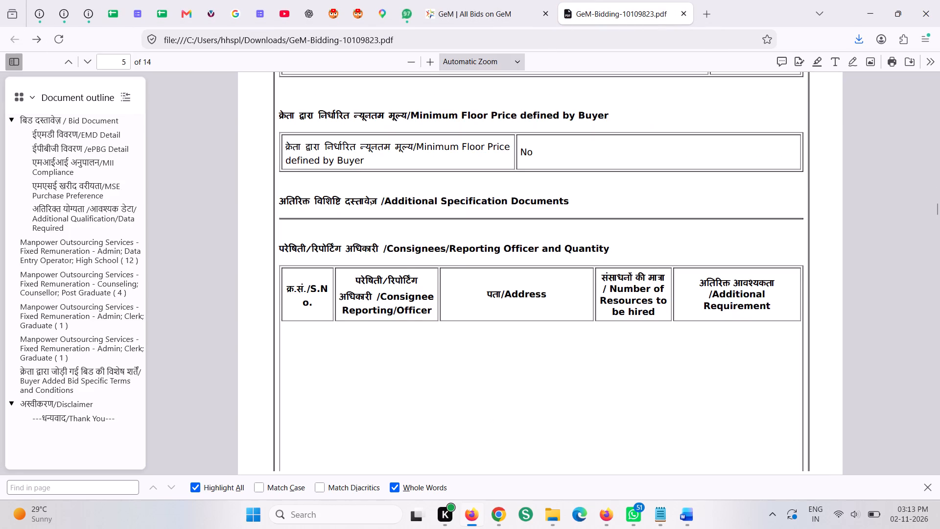
scroll(468, 244, "down", 2)
double_click(562, 325)
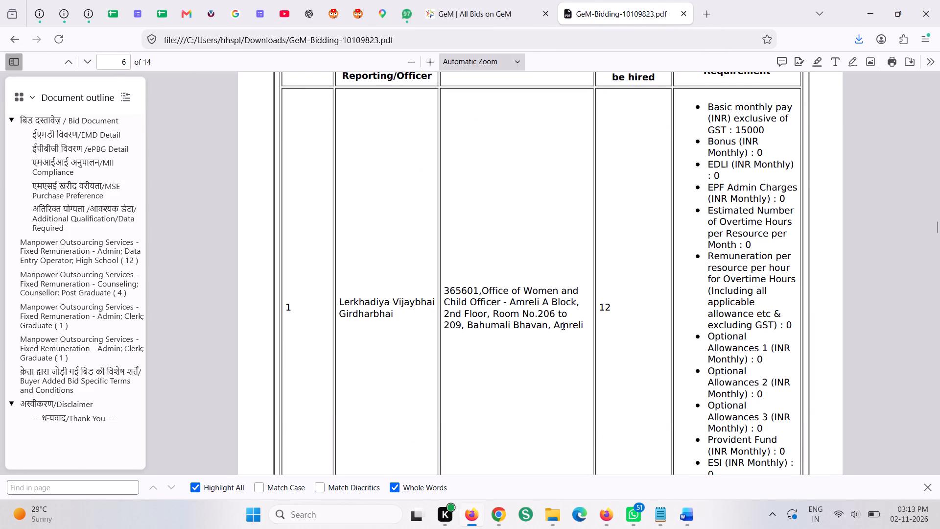
key("ctrl+c")
key("ctrl+c")
left_click(685, 517)
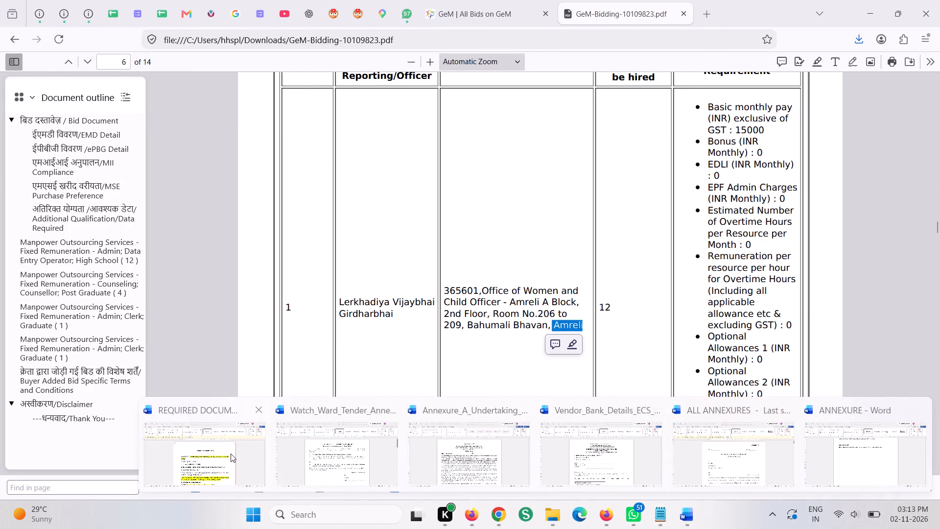
left_click(231, 454)
left_click(398, 352)
left_click_drag(358, 273, 621, 464)
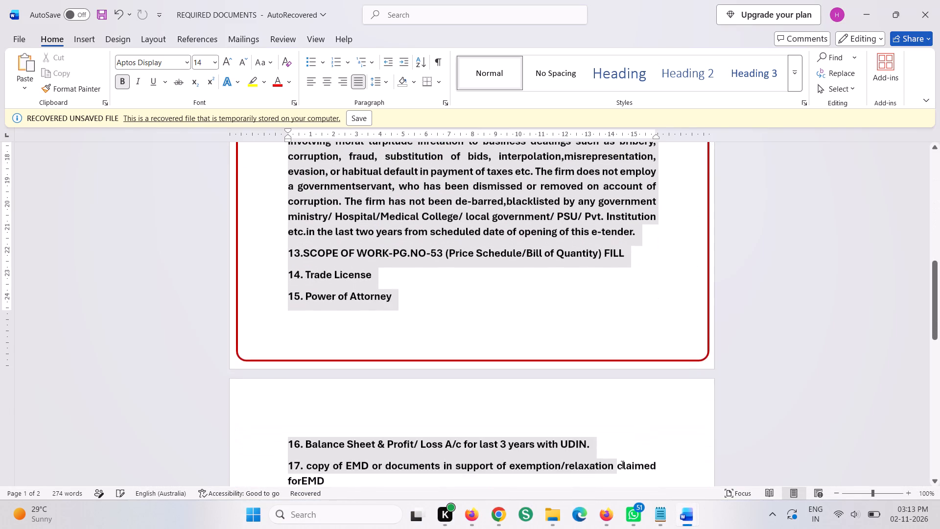
left_click_drag(621, 464, 695, 528)
key("BackSpace")
key("ctrl+v")
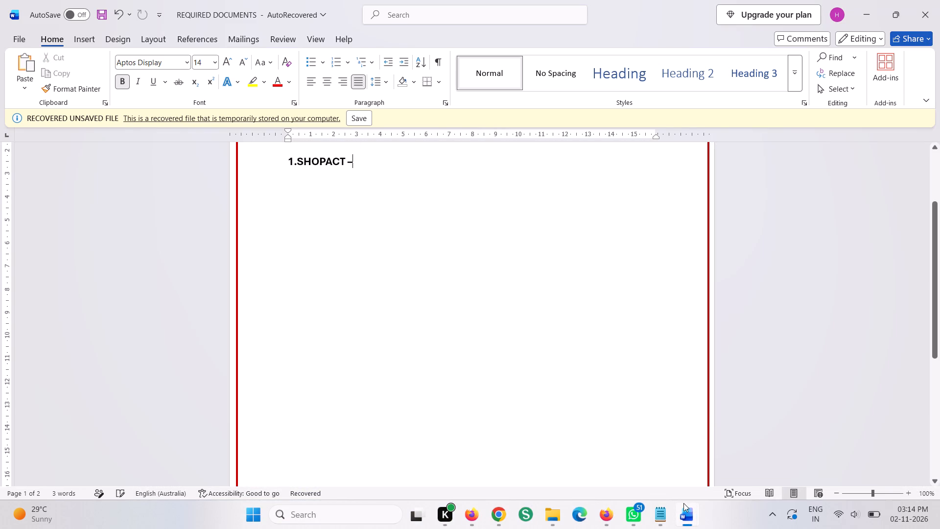
type(",GJ")
key("Return")
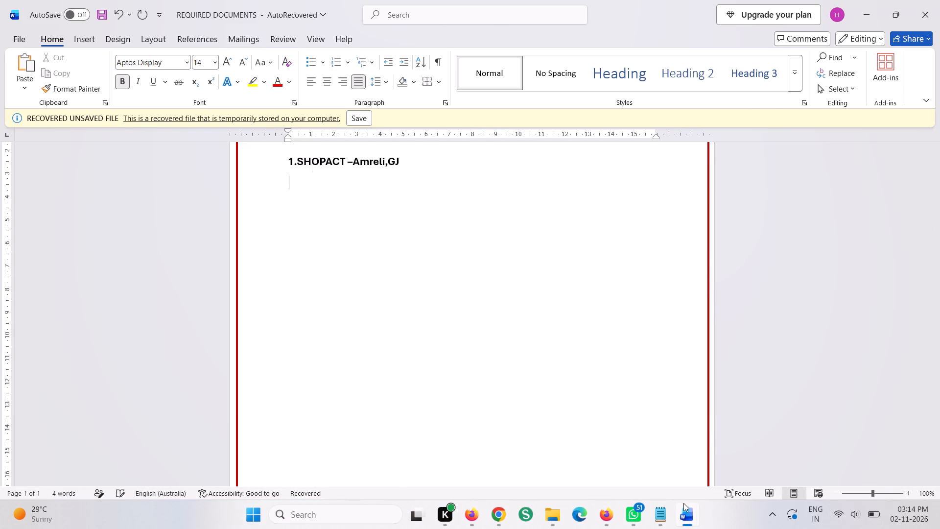
Add checklist item 2 as "Turnover-78 LAKH FOR 3 YEARS", copying the word Turnover from the bid document.
type("2.")
key("alt+Tab")
scroll(683, 503, "up", 5)
scroll(683, 381, "down", 1)
scroll(683, 375, "up", 14)
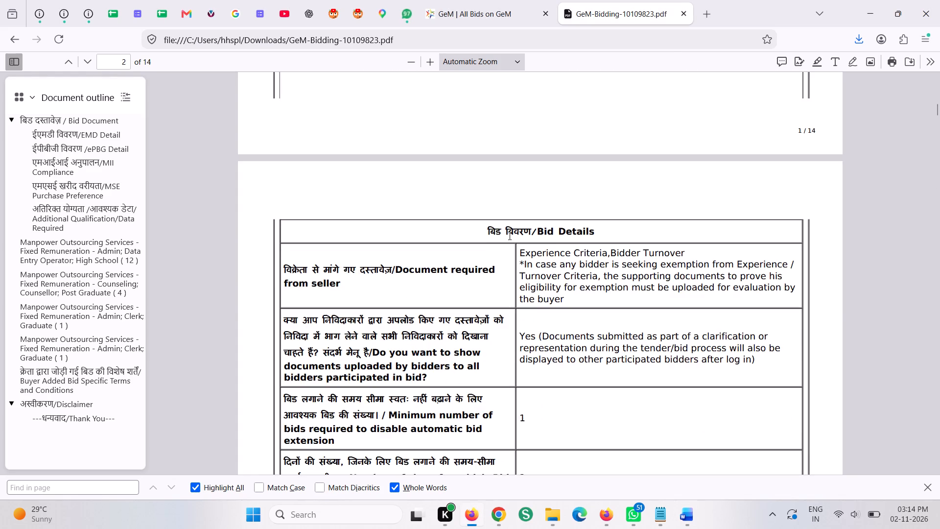
scroll(485, 237, "up", 2)
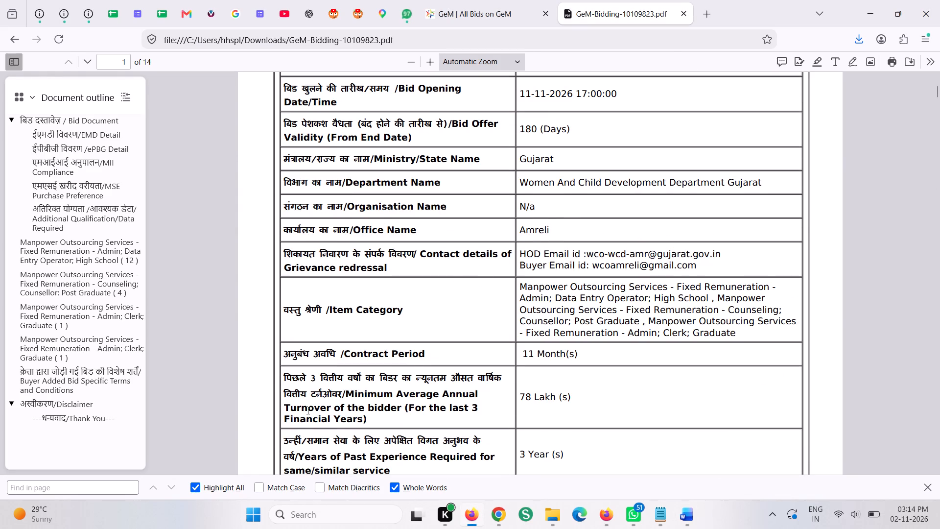
double_click(303, 409)
key("ctrl+c")
key("alt+Tab")
key("ctrl+v")
type("-75")
key("BackSpace")
type("8 LAKH FOR 3 YEARS")
key("space")
key("Return")
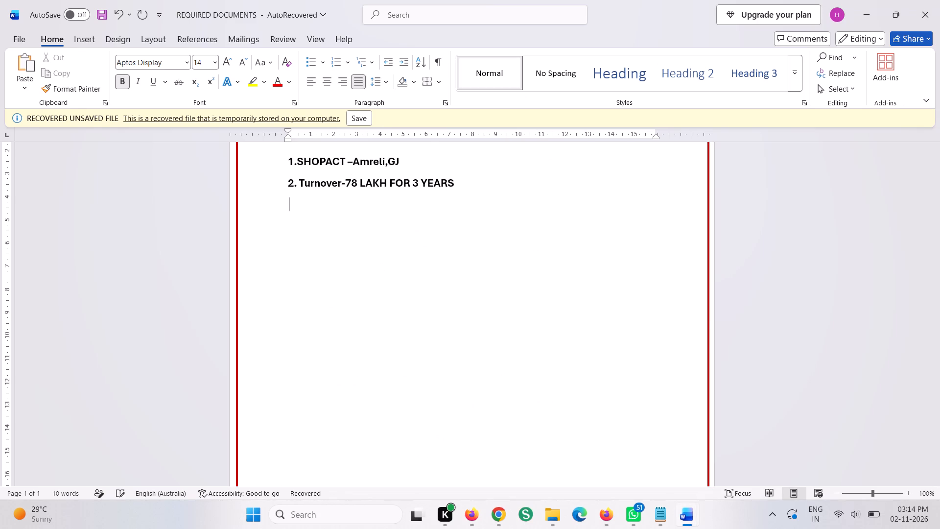
Start checklist item 3 with the label "MSE Relaxation for Turnover", copied from the bid document.
type("3.")
key("alt+Tab")
scroll(494, 347, "down", 1)
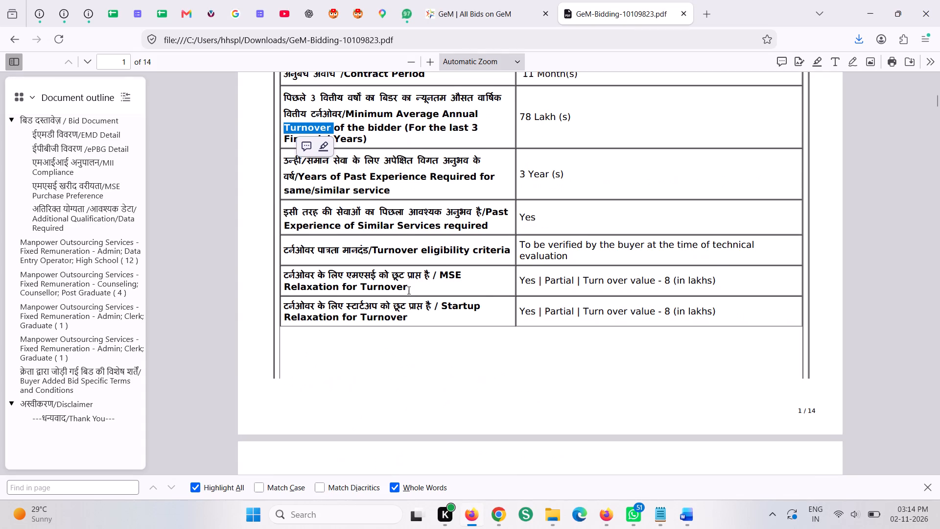
left_click(448, 274)
left_click_drag(448, 274, 403, 286)
key("ctrl+c")
key("ctrl+c")
key("alt+Tab")
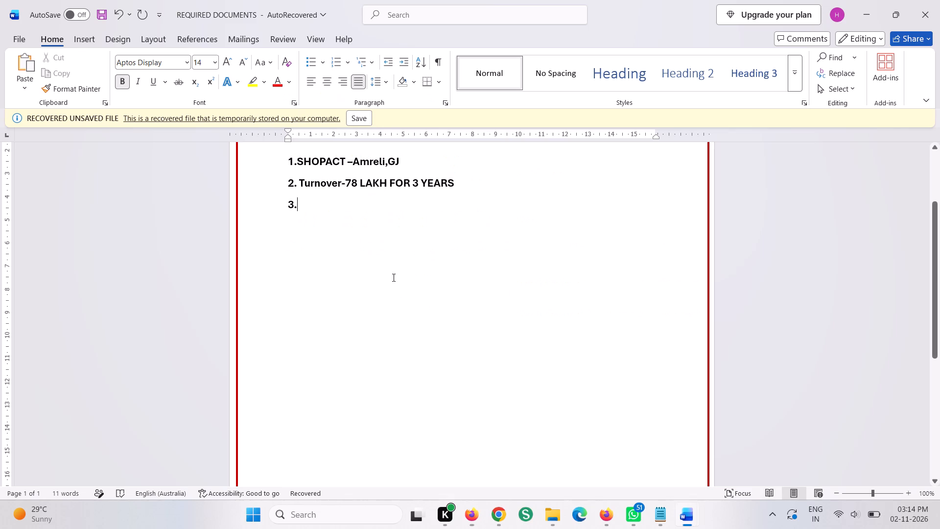
key("ctrl+v")
left_click(284, 227)
key("BackSpace")
key("space")
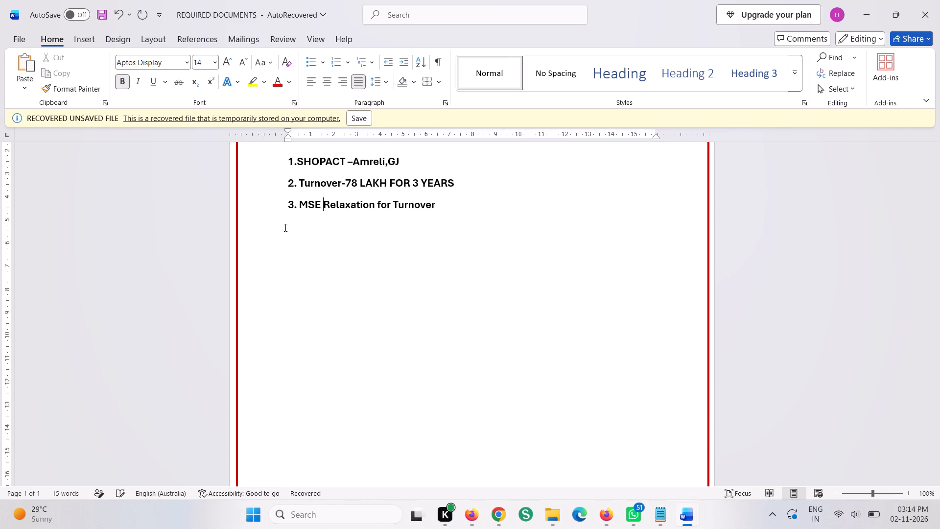
key("Tab")
Complete item 3 with a dash and the bid's MSE relaxation value, "Yes | Partial | Turn over value - 8 (in lakhs)".
key("alt+Tab")
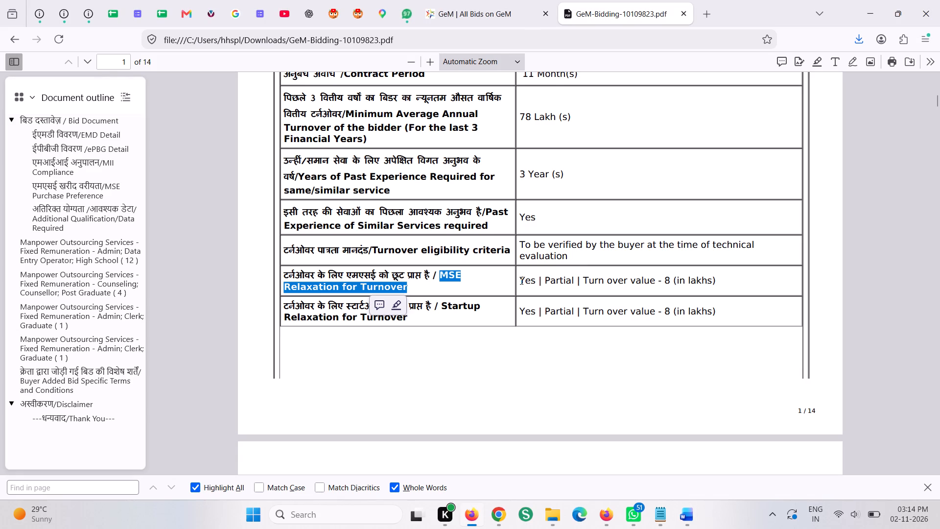
left_click(520, 280)
left_click_drag(520, 280, 727, 280)
key("ctrl+c")
key("ctrl+c")
key("ctrl+c")
key("alt+Tab")
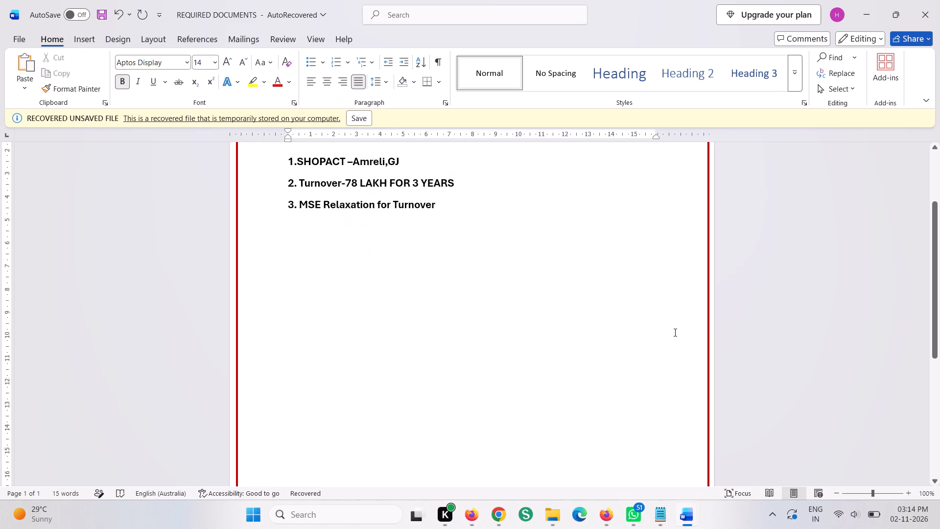
left_click(580, 234)
scroll(580, 234, "up", 1)
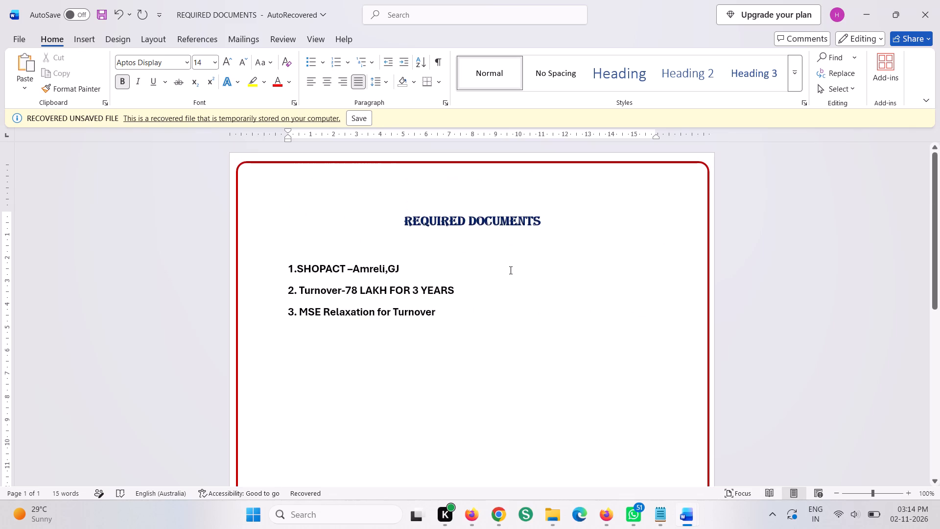
left_click(453, 311)
key("minus")
key("ctrl+v")
key("Return")
Insert "& Startup" after MSE in checklist item 3, copying the word Startup from the bid document.
key("alt+Tab")
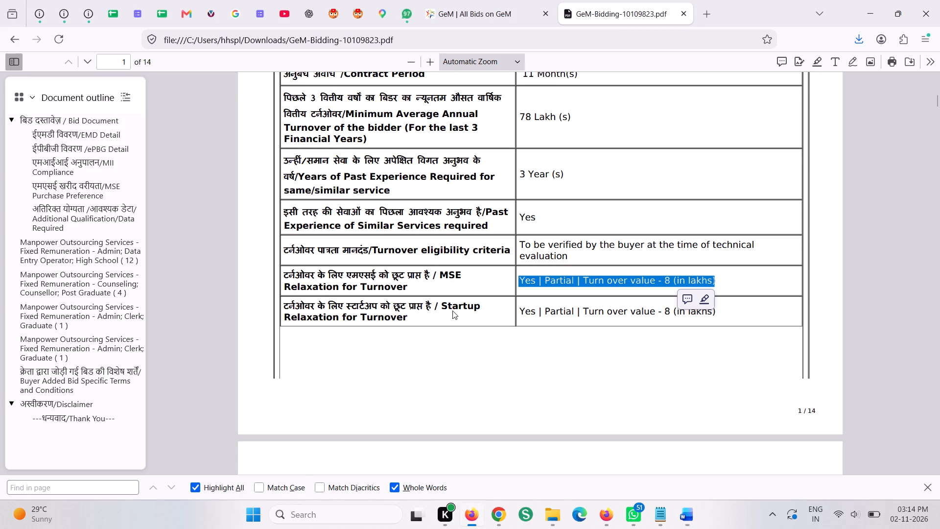
double_click(455, 304)
key("ctrl+c")
key("ctrl+c")
key("alt+Tab")
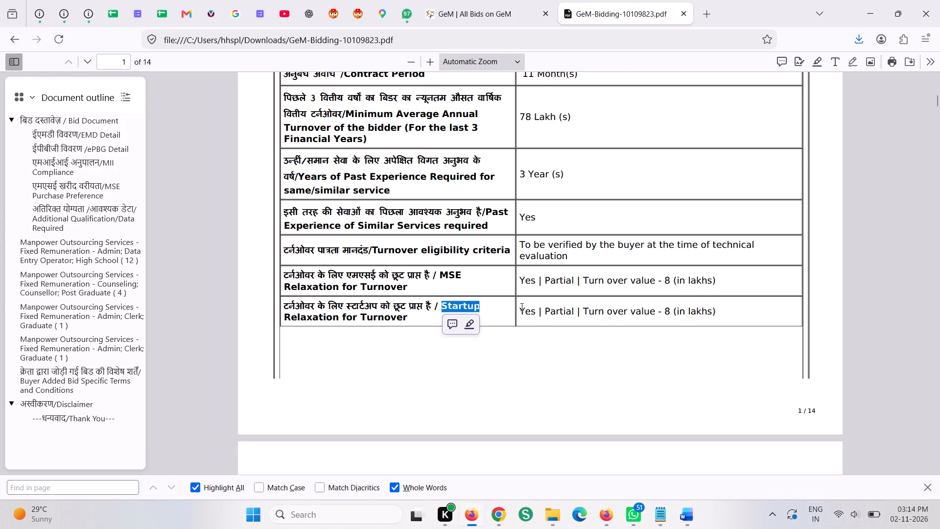
left_click(321, 310)
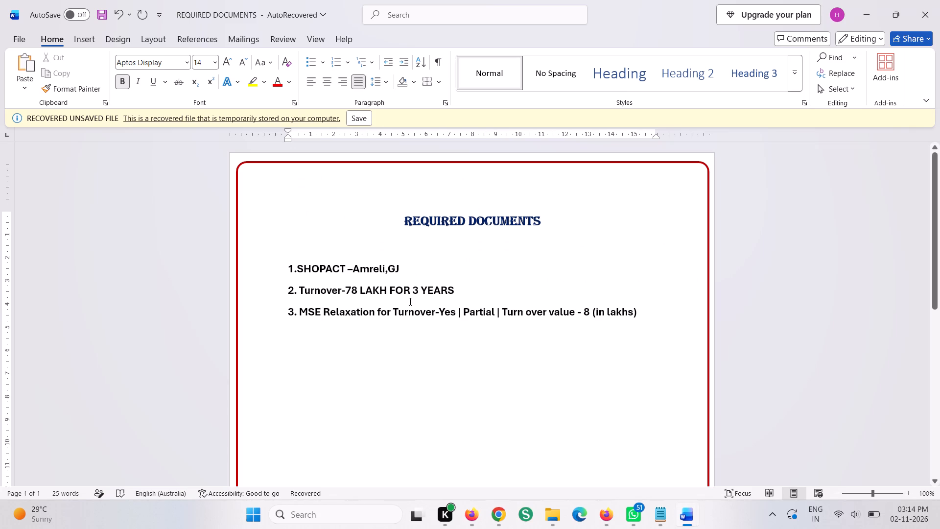
type("&")
key("space")
key("ctrl+v")
Start checklist item 4 with the label "Type of Bid-", copied from page 2 of the bid document.
key("alt+Tab")
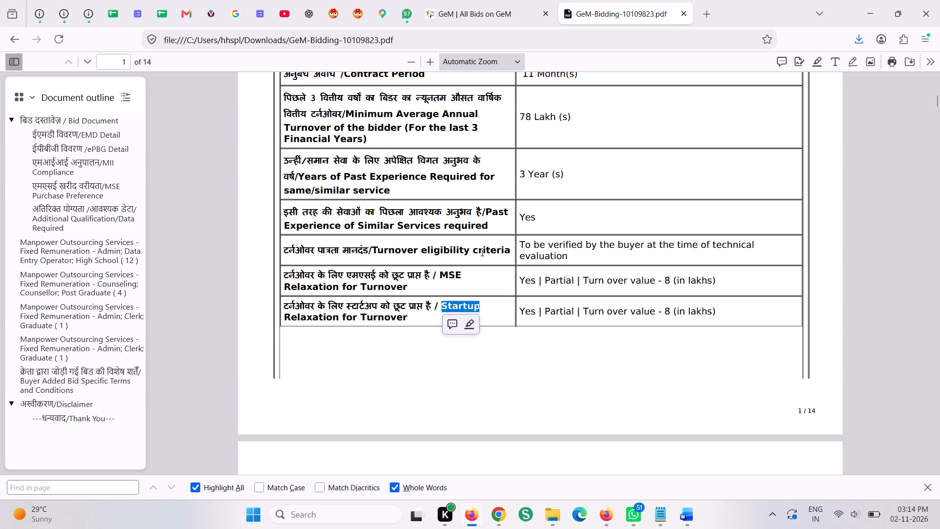
scroll(481, 252, "down", 1)
scroll(632, 189, "down", 1)
left_click(346, 301)
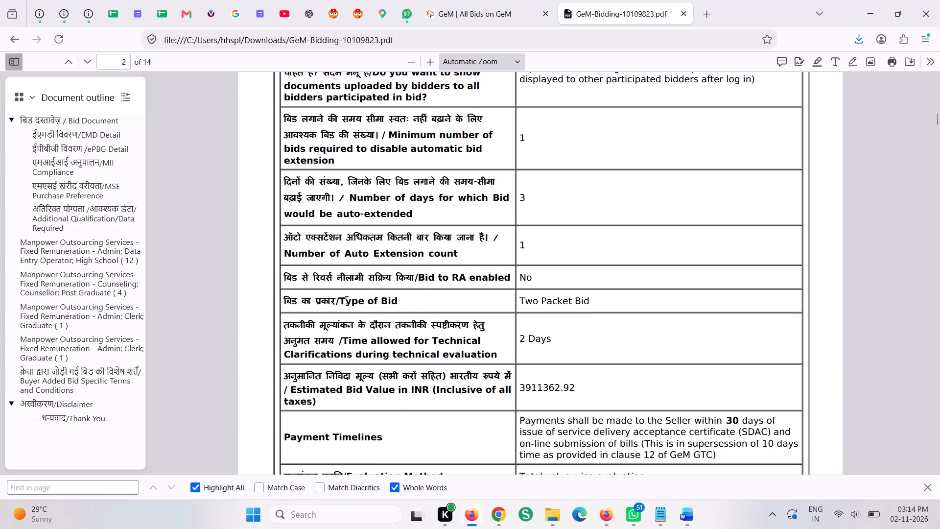
left_click_drag(346, 300, 399, 297, "ctrl")
key("ctrl+c")
key("ctrl+c")
key("alt+Tab")
left_click(321, 333)
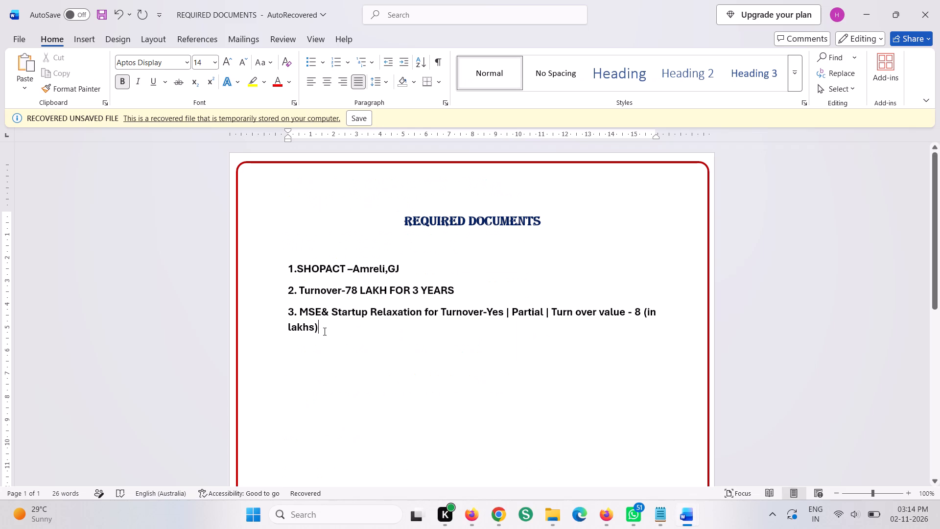
key("Return")
type("4.")
key("ctrl+v")
key("minus")
Complete item 4 with the bid type "Two Packet Bid", copied from the bid document.
key("alt+Tab")
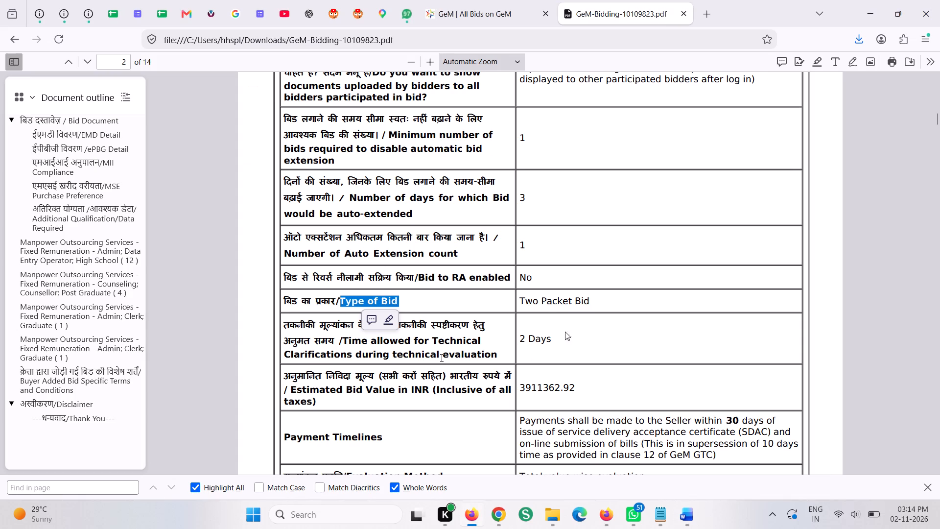
triple_click(543, 297)
key("ctrl+c")
key("ctrl+c")
key("alt+Tab")
key("ctrl+v")
key("Return")
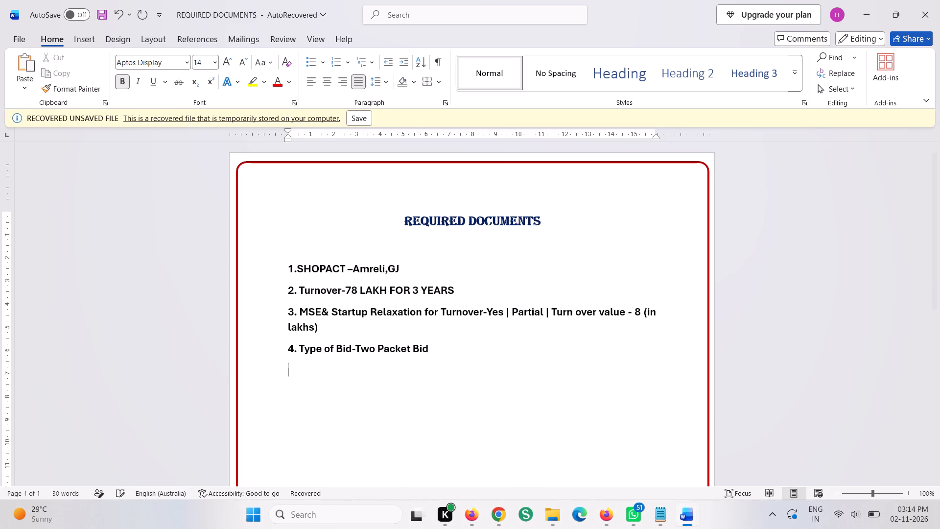
Start checklist item 5 with the label "Estimated Bid Value-", copied from the bid document.
type("5.")
key("alt+Tab")
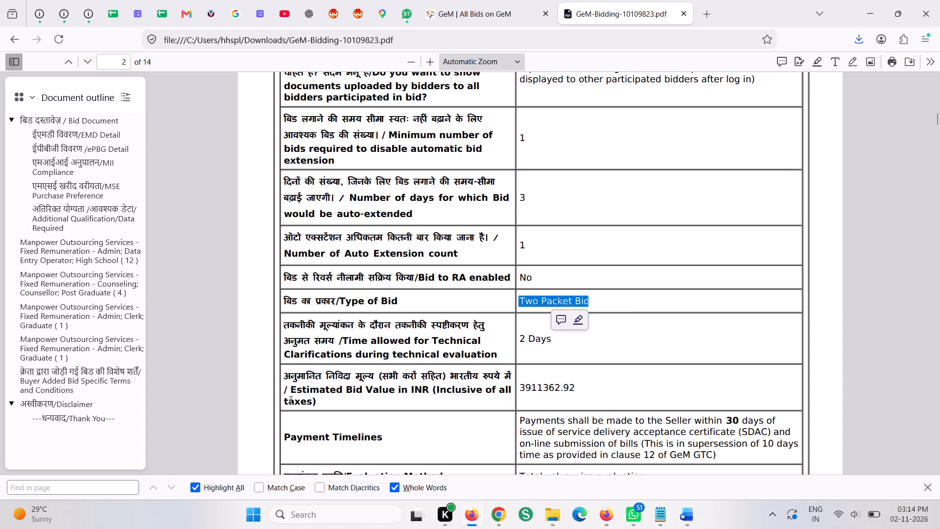
left_click(296, 393)
left_click_drag(296, 393, 384, 388)
key("ctrl+c")
key("ctrl+c")
key("alt+Tab")
key("ctrl+v")
key("minus")
Complete item 5 with the estimated bid value 3911362.92, copied from the bid document.
key("alt+Tab")
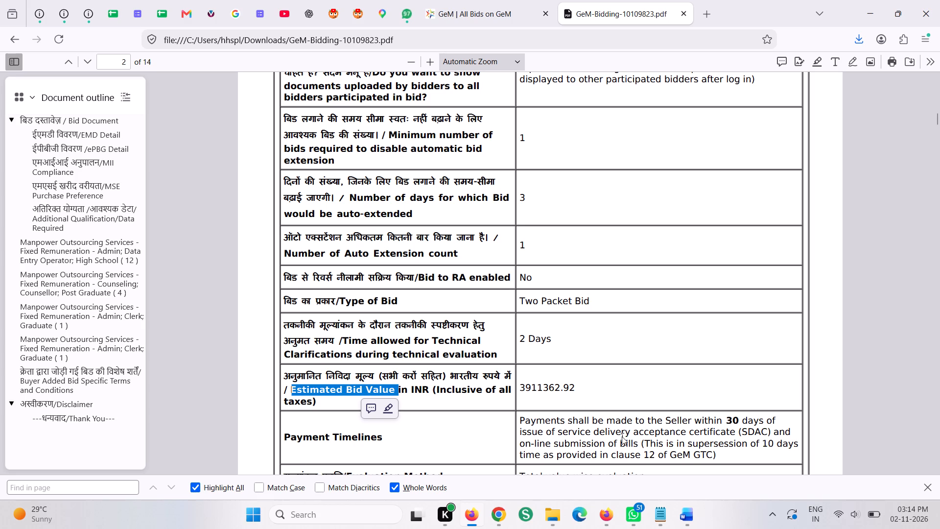
triple_click(526, 388)
key("ctrl+c")
key("ctrl+c")
triple_click(526, 386, "ctrl")
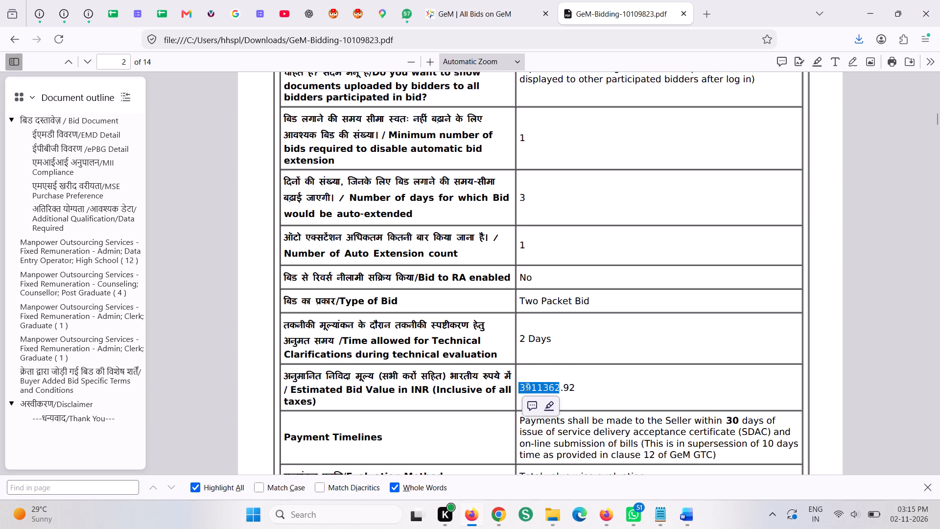
triple_click(529, 386)
key("ctrl+c")
key("ctrl+c")
key("alt+Tab")
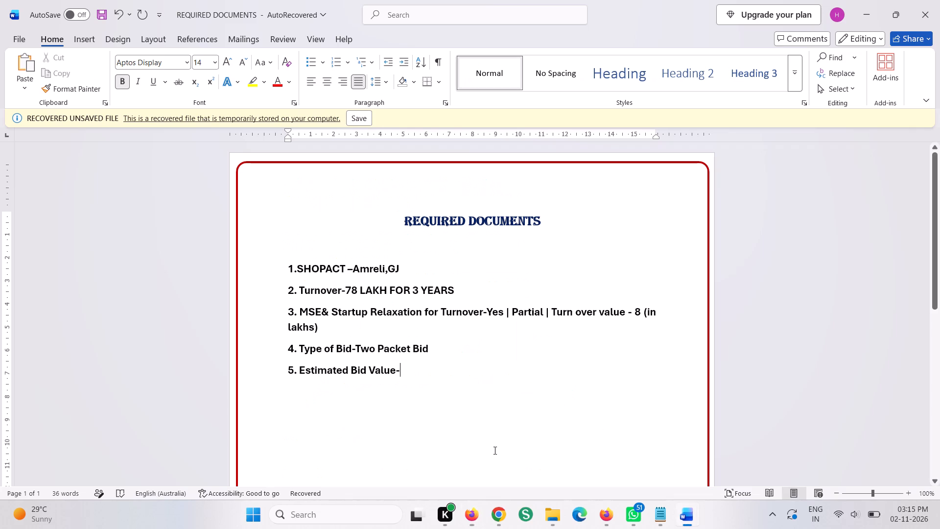
key("ctrl+v")
key("Return")
Begin a new checklist line numbered "6." below the estimated bid value.
key("6")
key("alt+Tab")
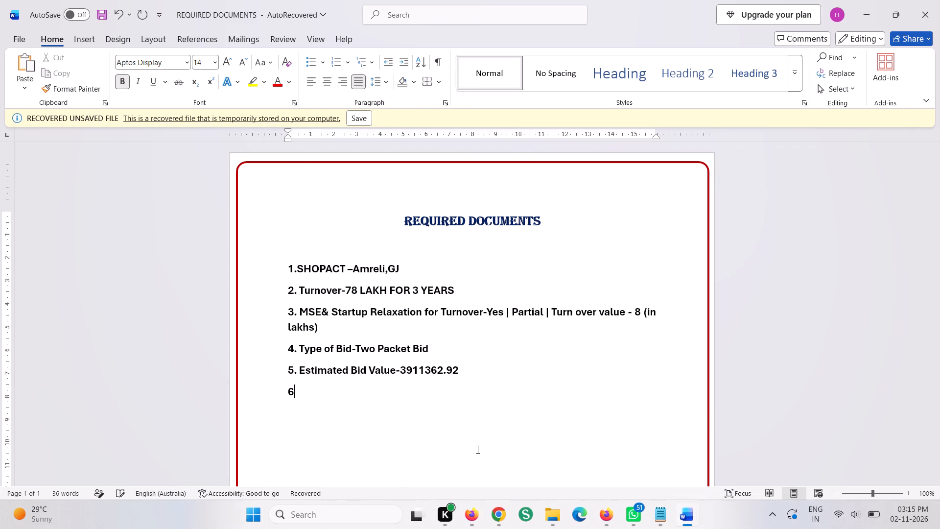
key("alt+Tab")
key("period")
Look through the remaining pages of the bid document for further requirements and the buyer-added bid-specific terms.
key("alt+Tab")
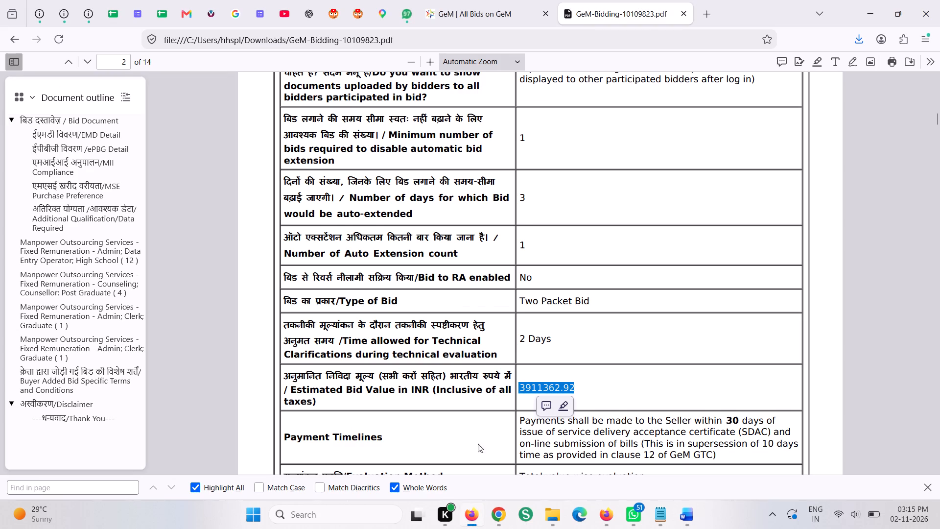
scroll(510, 340, "down", 3)
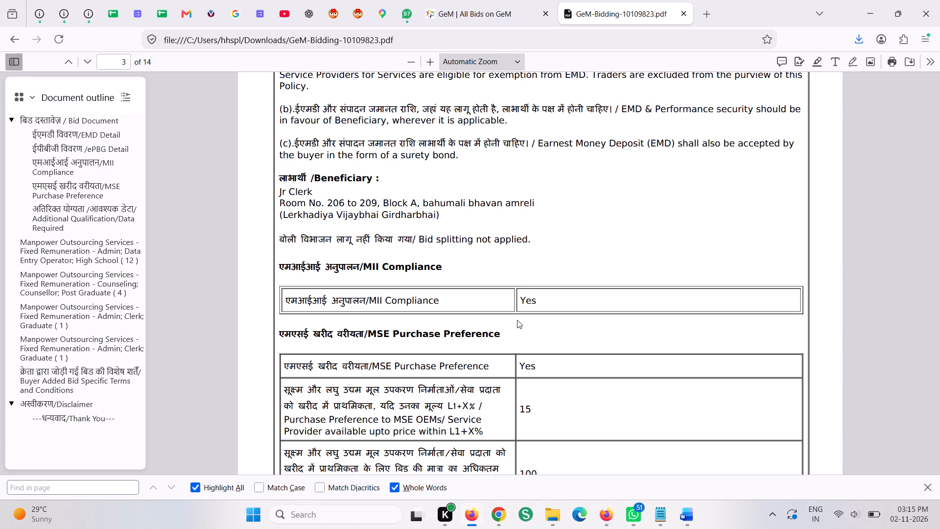
scroll(517, 320, "down", 3)
scroll(616, 265, "down", 2)
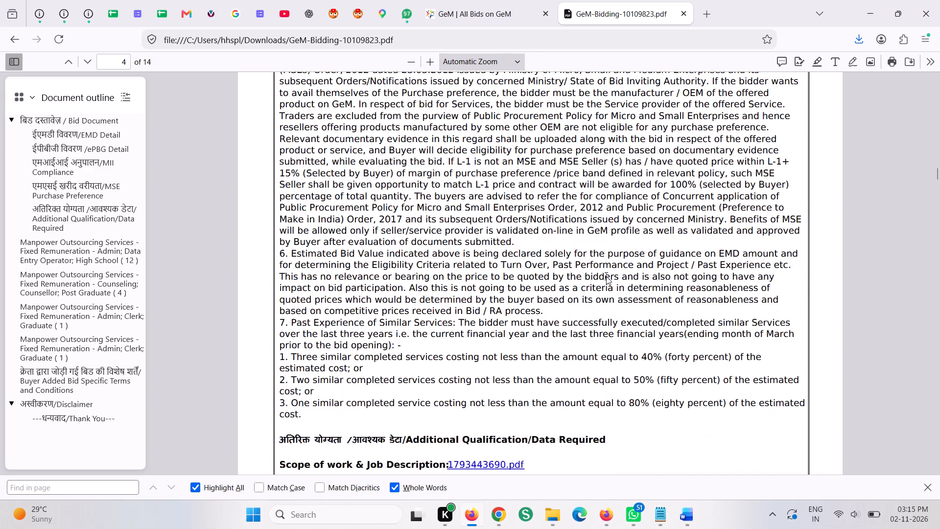
scroll(510, 255, "up", 1)
scroll(515, 264, "down", 3)
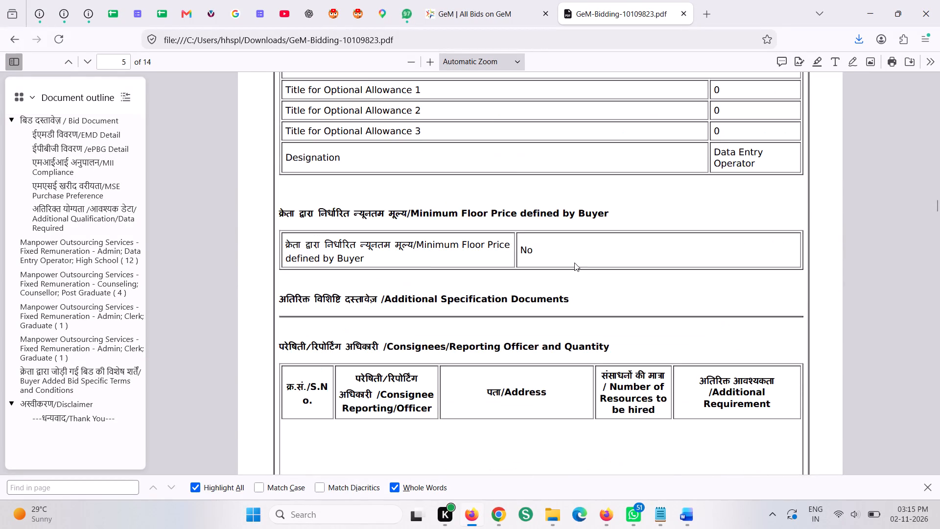
scroll(574, 263, "down", 12)
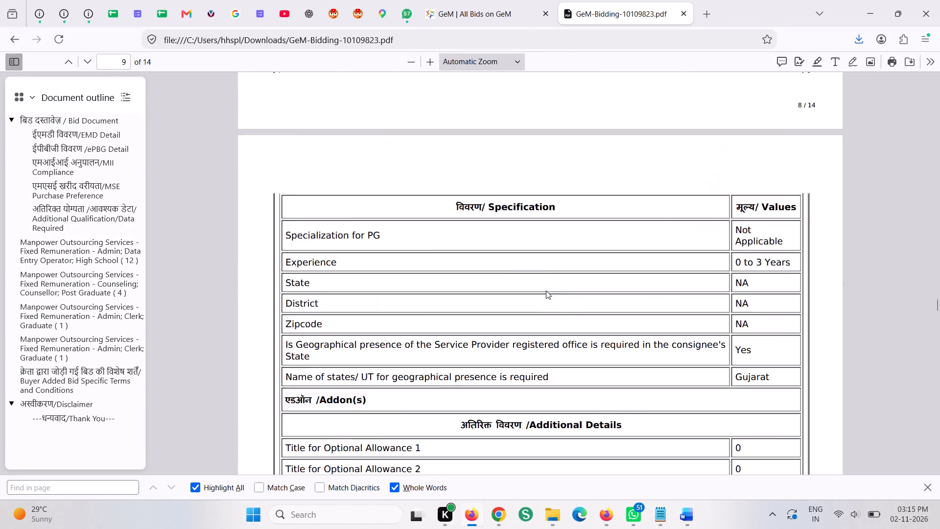
scroll(546, 290, "down", 14)
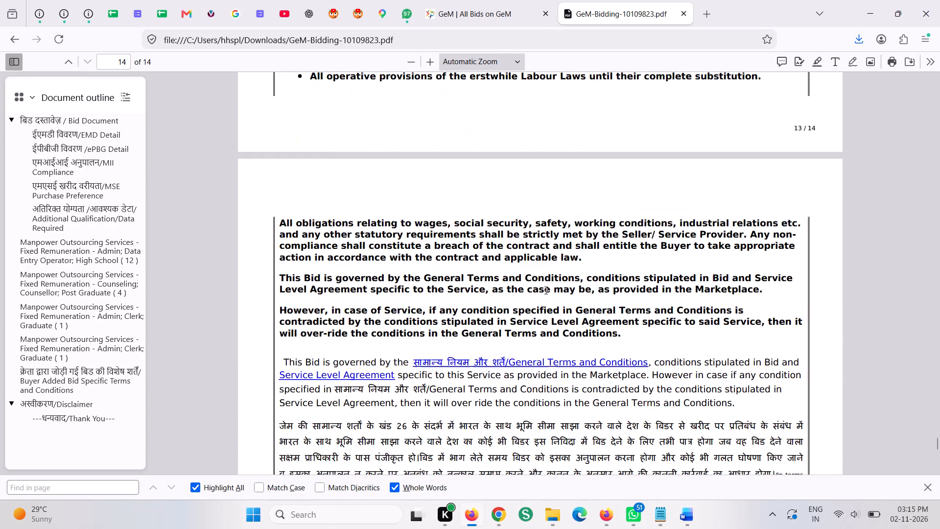
scroll(545, 290, "up", 4)
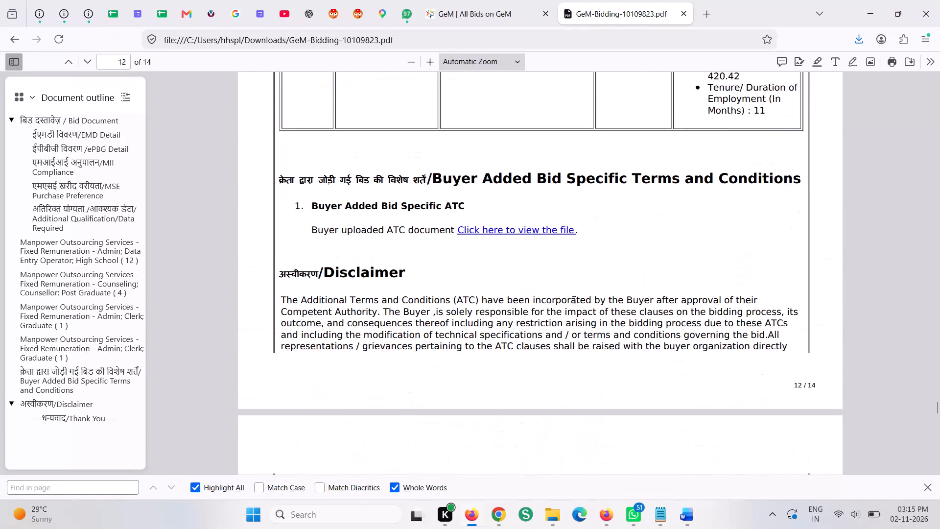
Open the buyer uploaded ATC document linked under Buyer Added Bid Specific ATC.
left_click(479, 225)
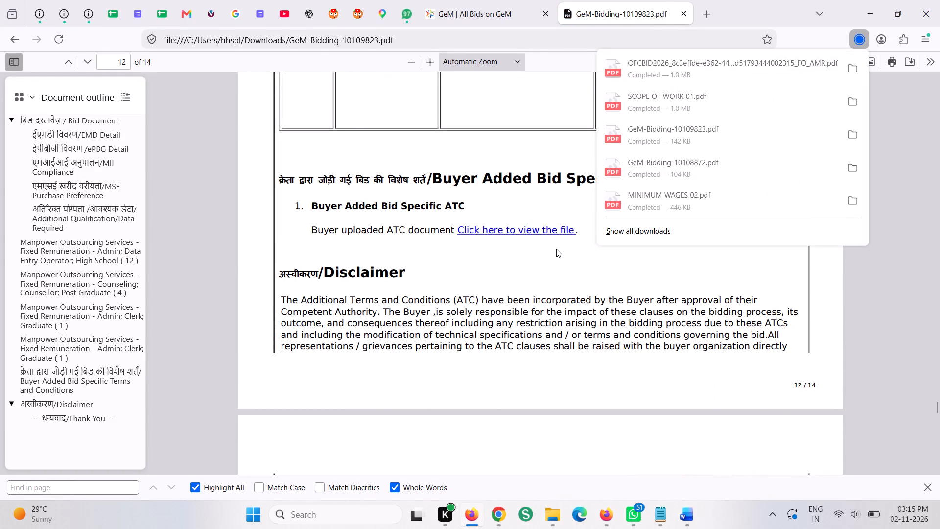
left_click(409, 243)
Examine the ATC document's annexure list, bid submission form, staffing and wage tables, and general conditions for bidder requirements.
scroll(543, 224, "down", 3)
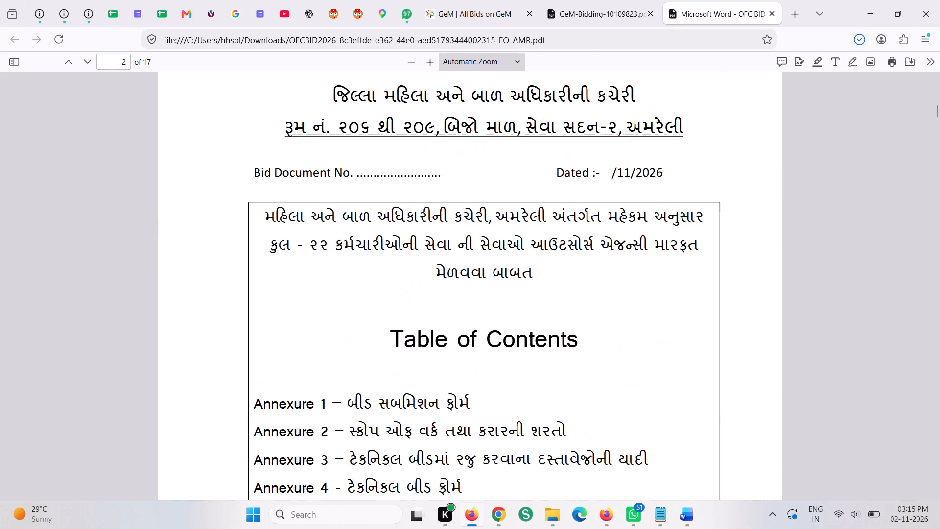
scroll(498, 221, "down", 1)
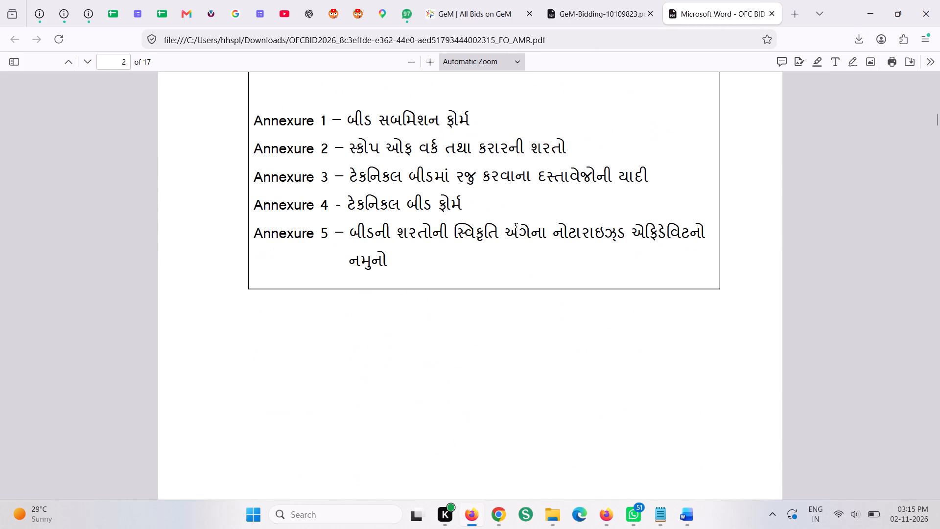
scroll(518, 229, "down", 3)
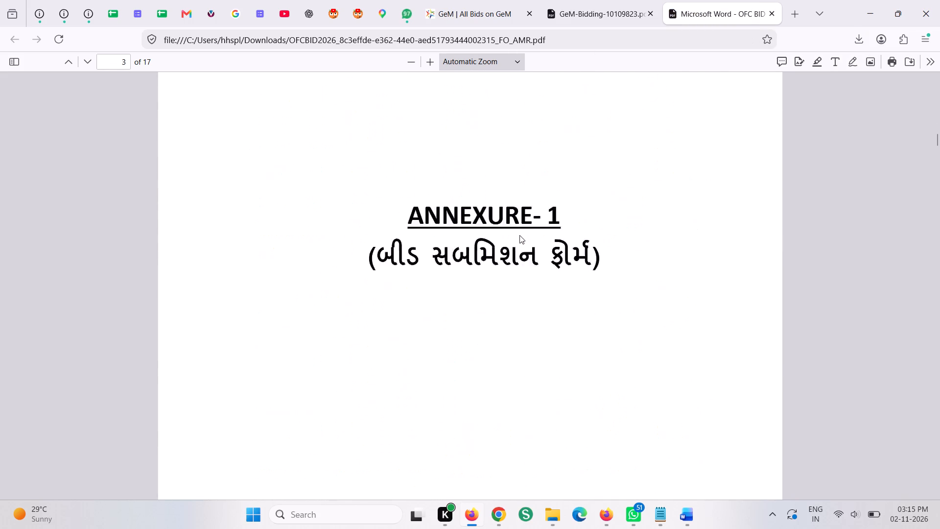
scroll(717, 288, "down", 3)
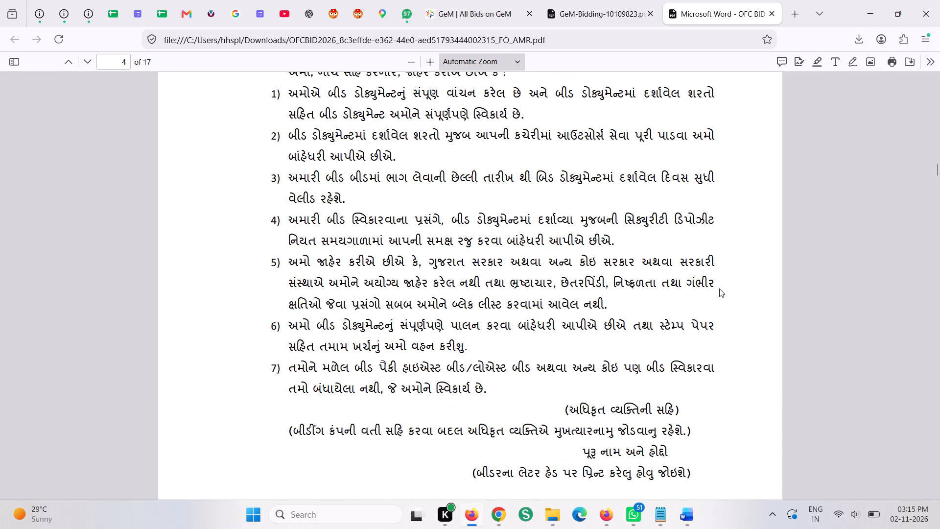
scroll(727, 289, "up", 2)
scroll(732, 287, "down", 4)
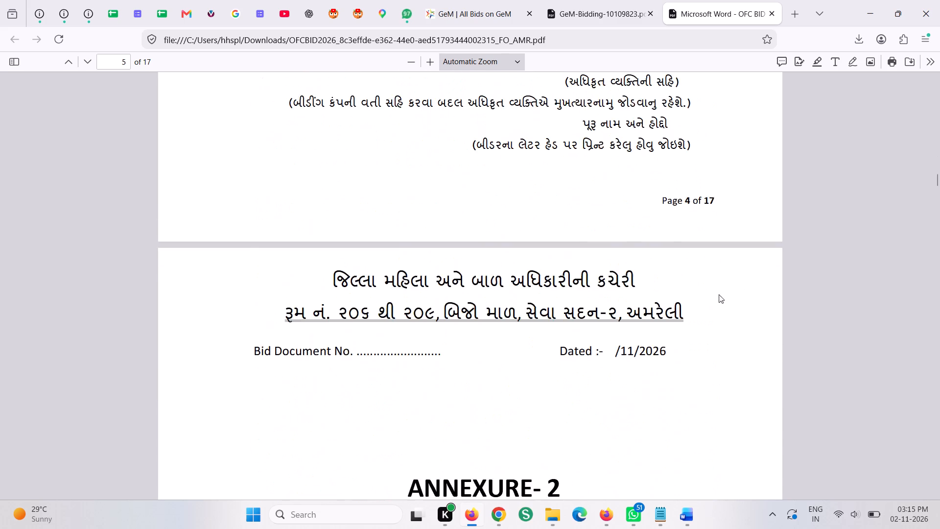
scroll(632, 292, "down", 2)
scroll(504, 290, "down", 2)
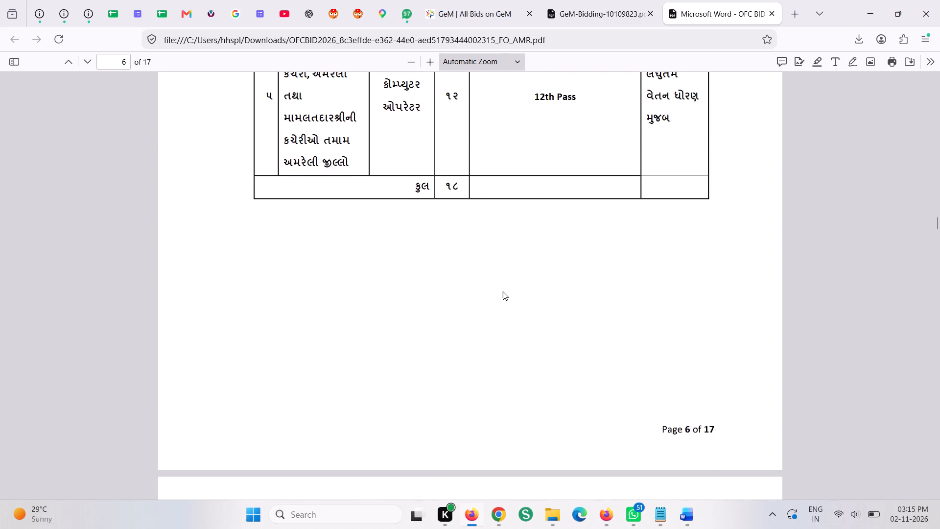
scroll(500, 296, "down", 5)
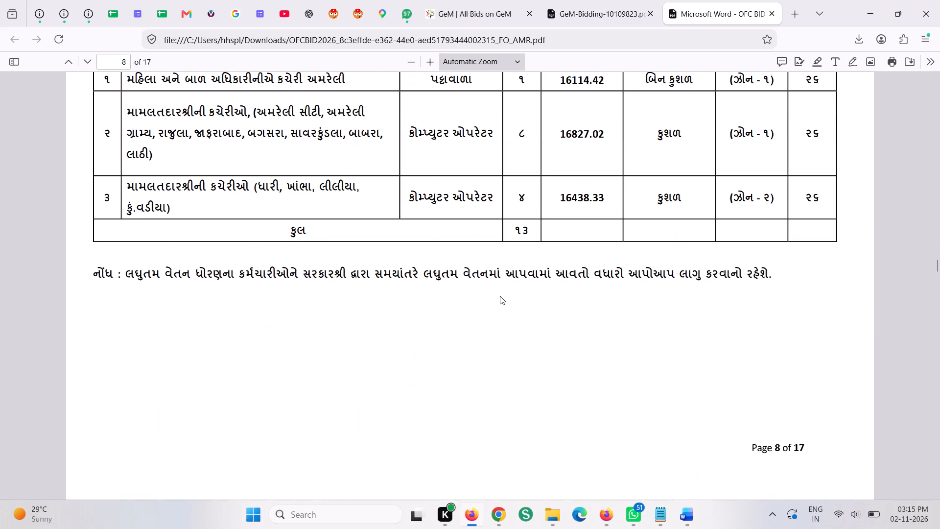
scroll(500, 296, "down", 4)
scroll(500, 296, "up", 2)
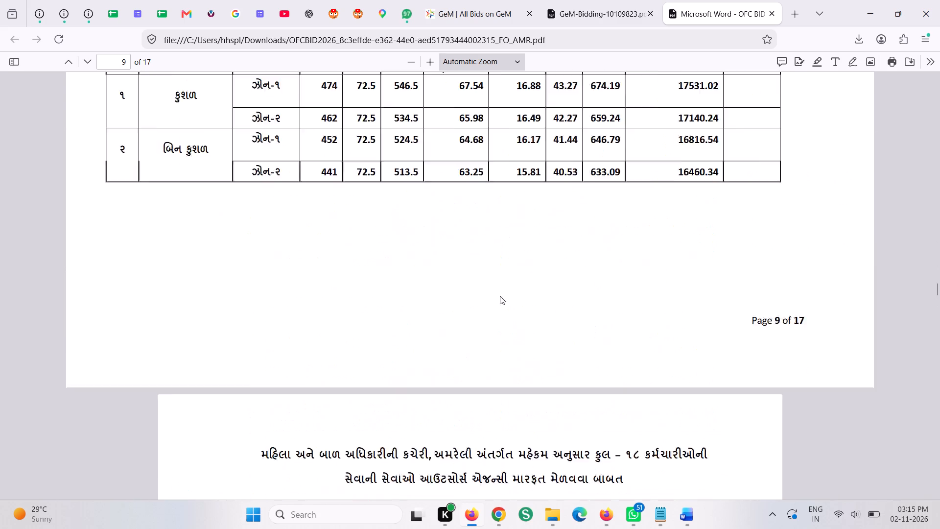
scroll(500, 296, "down", 2)
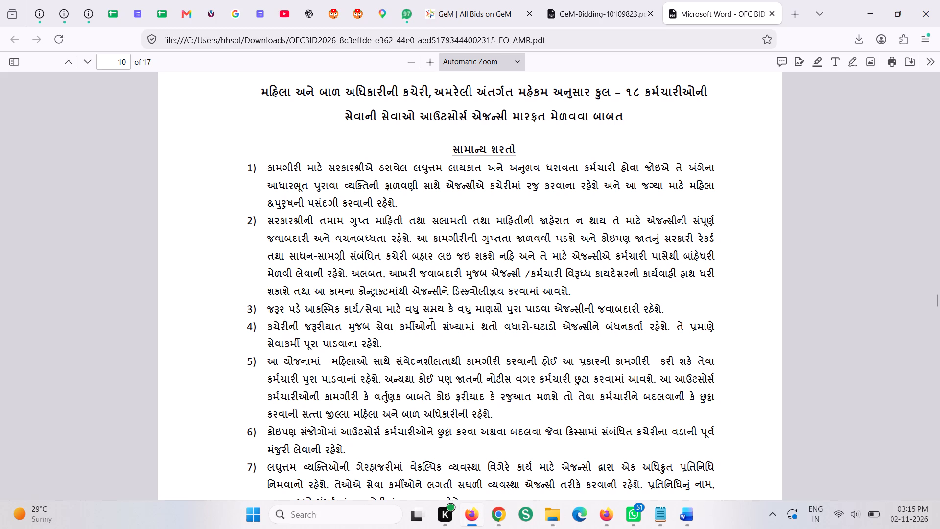
scroll(483, 302, "down", 2)
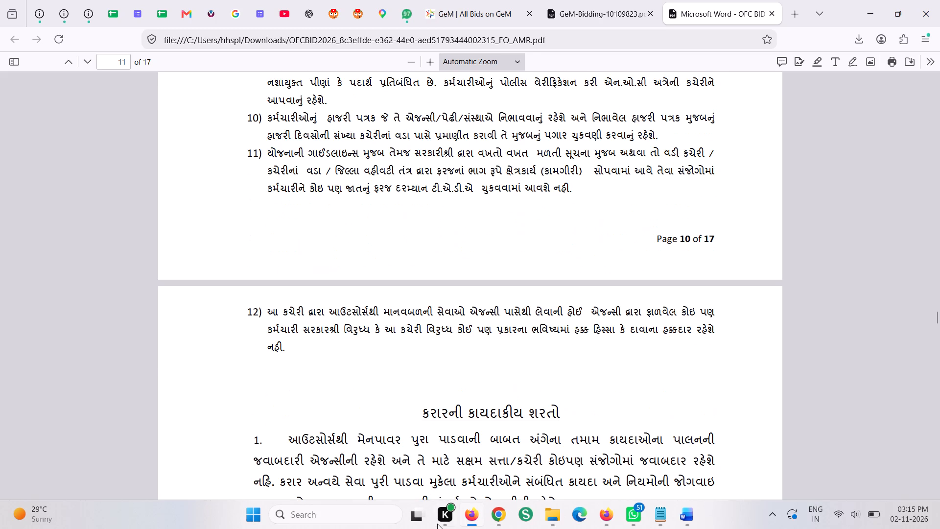
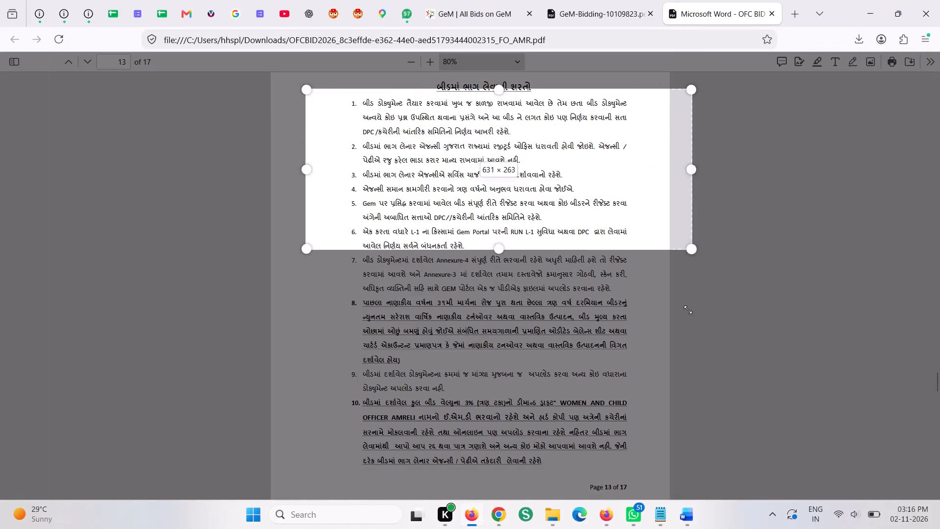
Translate a screenshot of the page 13 bid participation conditions from Gujarati to English with Google image search and review the terms.
left_click(585, 459)
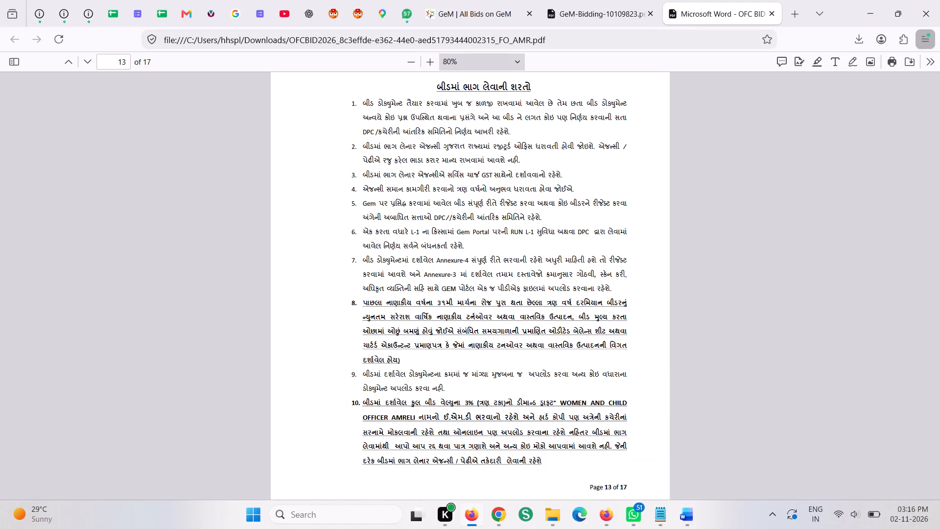
left_click(232, 17)
scroll(470, 111, "up", 5)
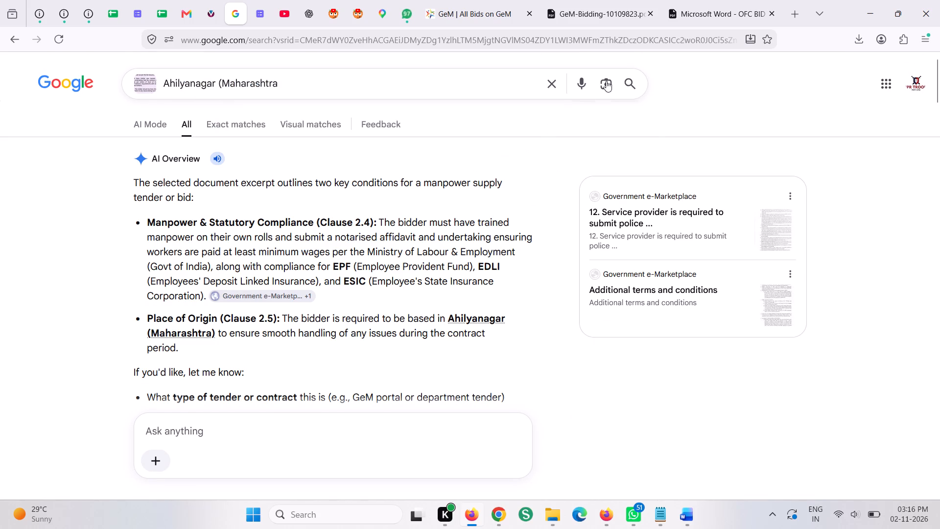
left_click(606, 81)
left_click(433, 245)
key("ctrl+v")
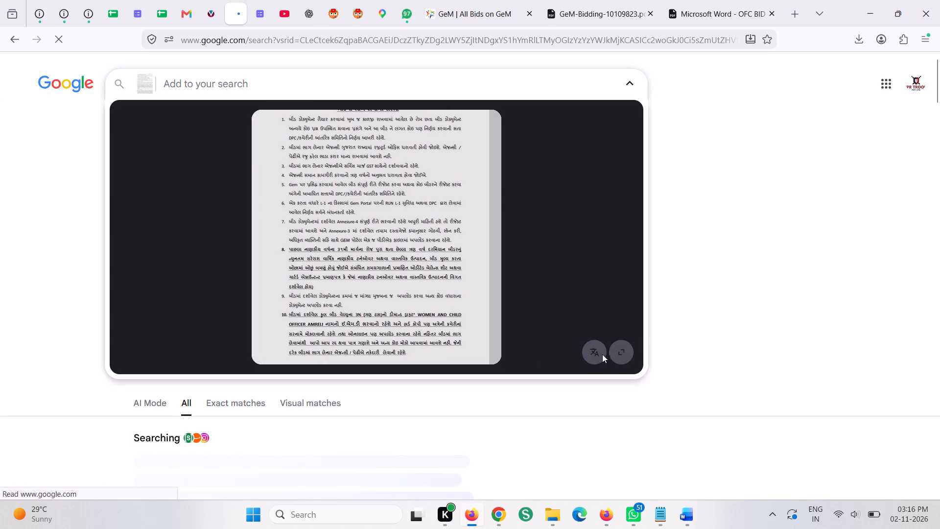
left_click(588, 349)
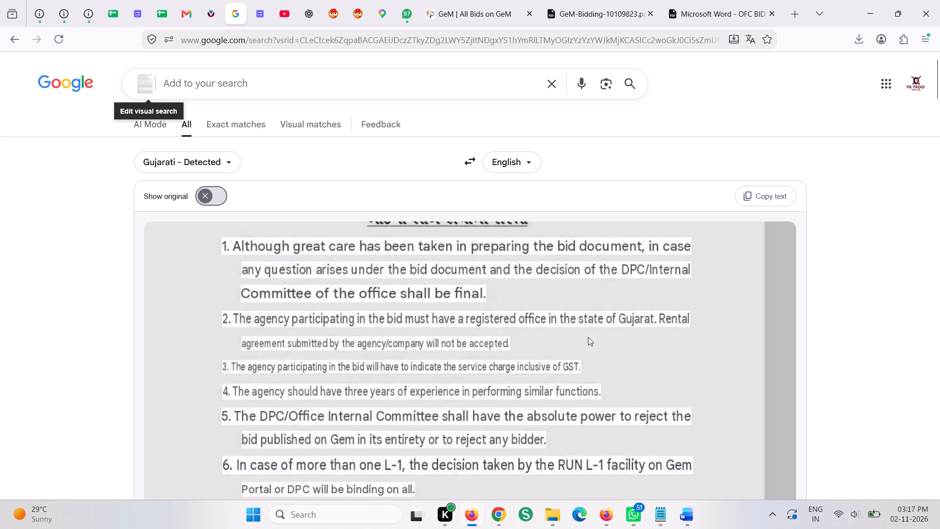
scroll(344, 331, "down", 1)
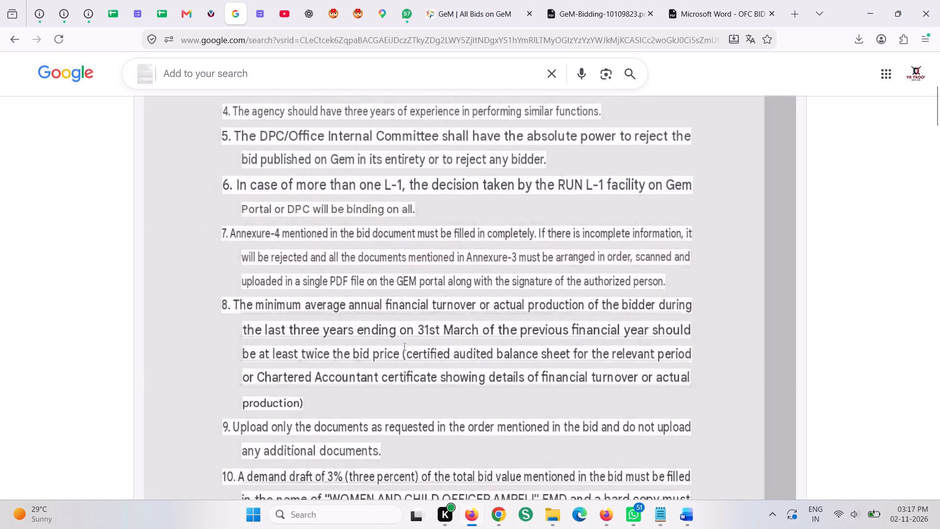
scroll(442, 363, "down", 1)
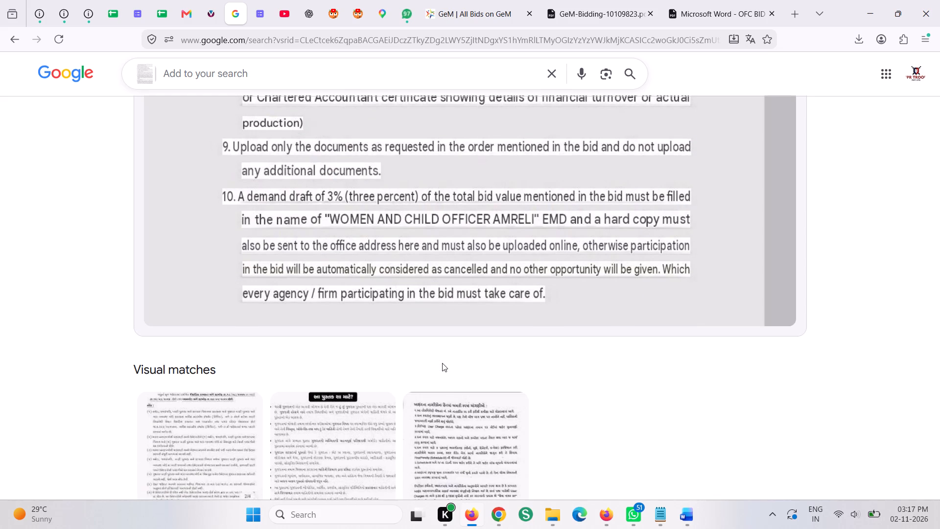
scroll(452, 365, "up", 2)
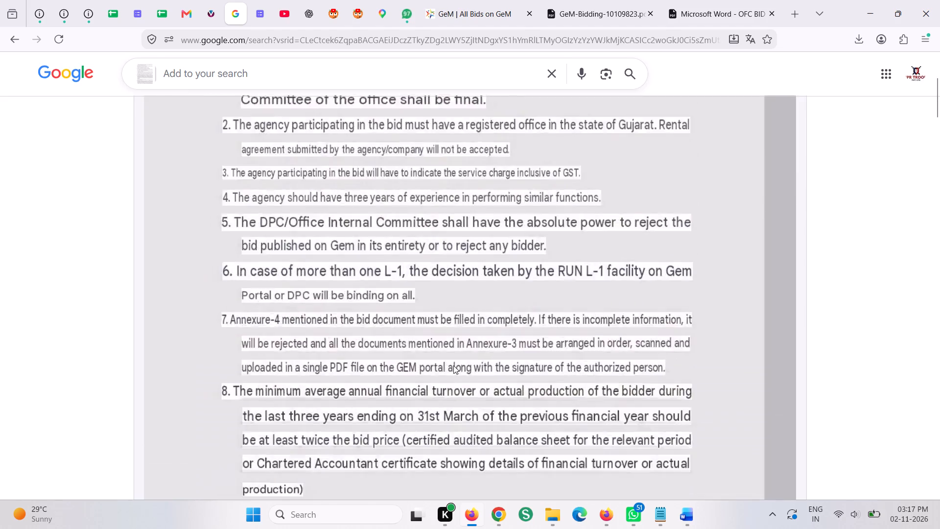
scroll(470, 370, "down", 1)
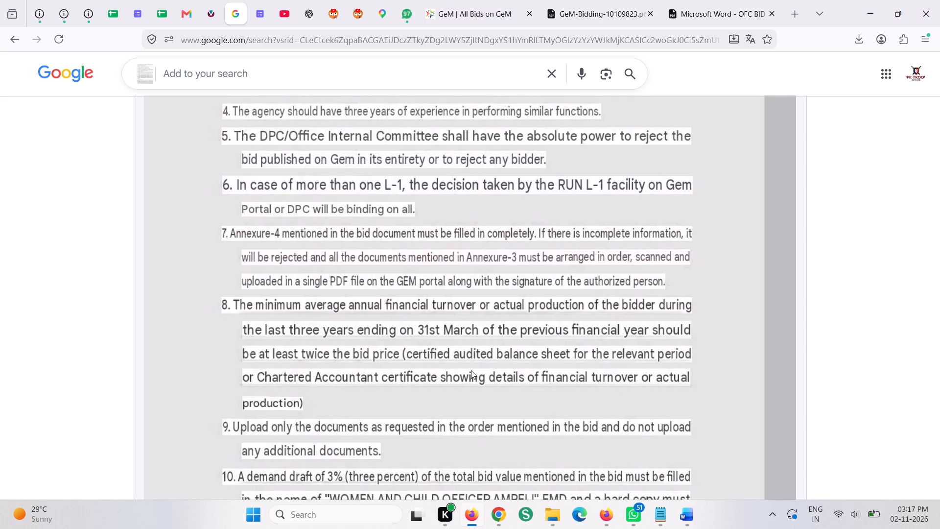
scroll(466, 368, "up", 2)
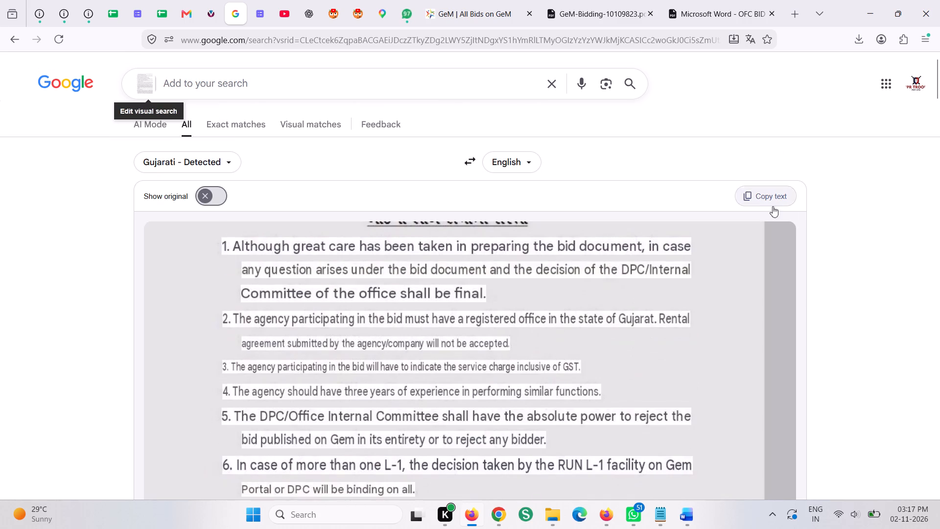
scroll(508, 281, "down", 8)
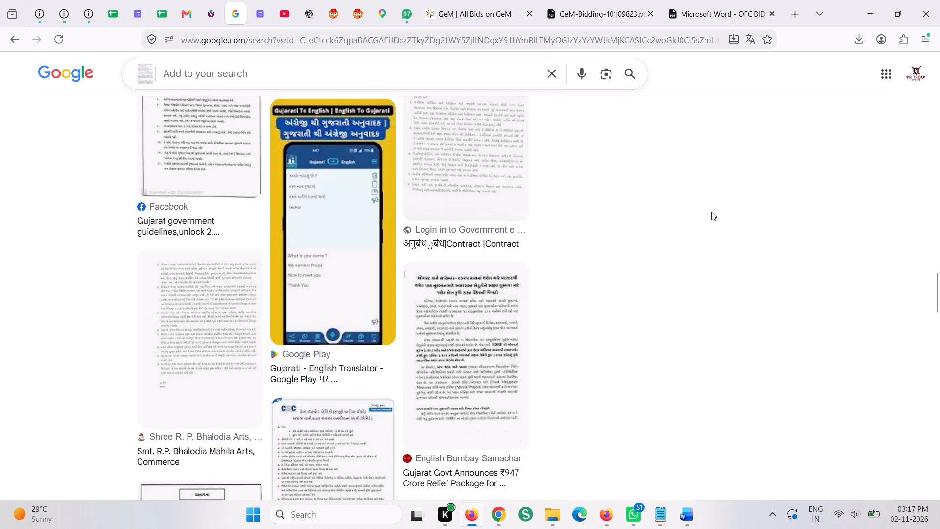
Capture the Annexure-3 document list on page 15 of the ATC document and submit the screenshot to Google image search.
left_click(731, 0)
scroll(480, 267, "down", 1)
scroll(434, 265, "down", 2)
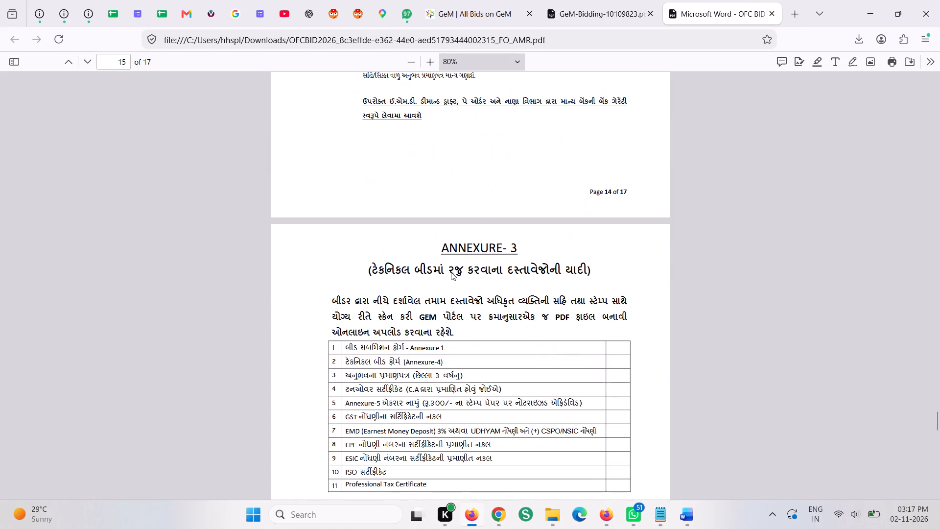
scroll(476, 309, "up", 1, "ctrl")
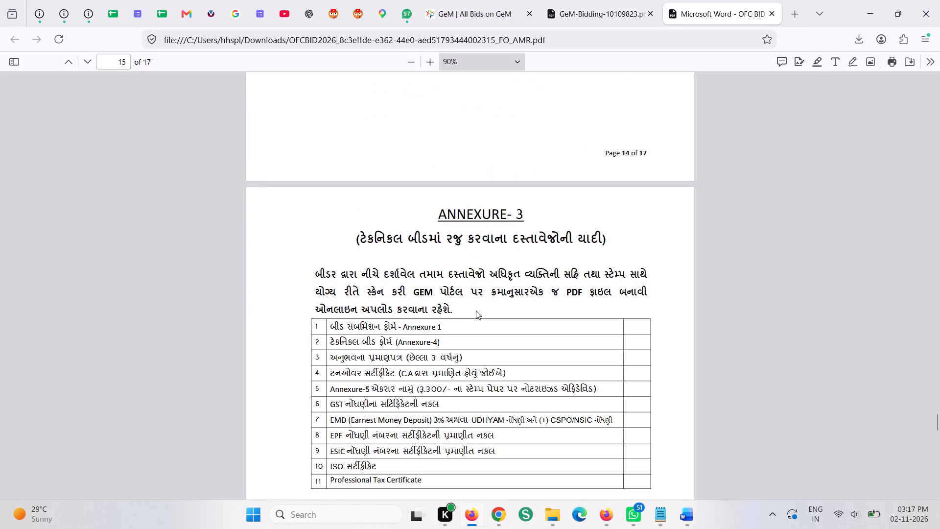
key("ctrl+shift+s")
left_click_drag(288, 294, 706, 501)
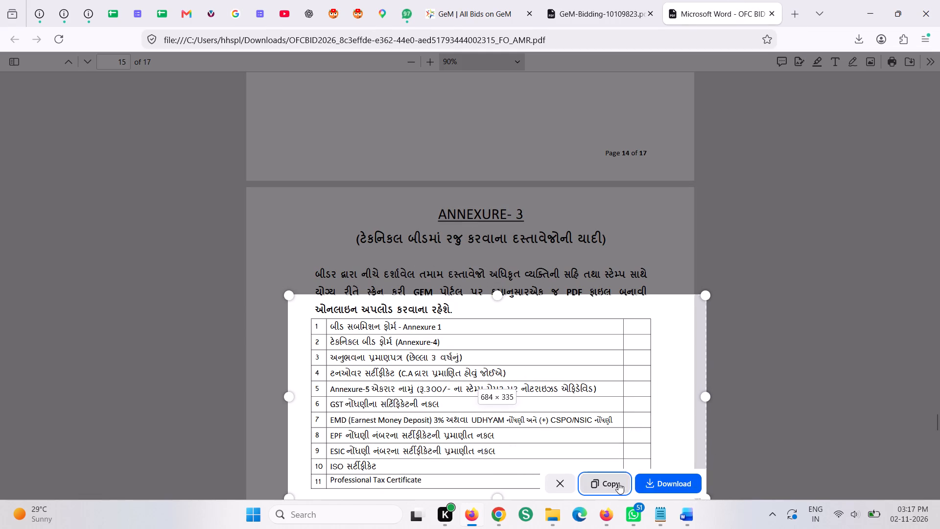
left_click(618, 482)
left_click(236, 21)
left_click(612, 82)
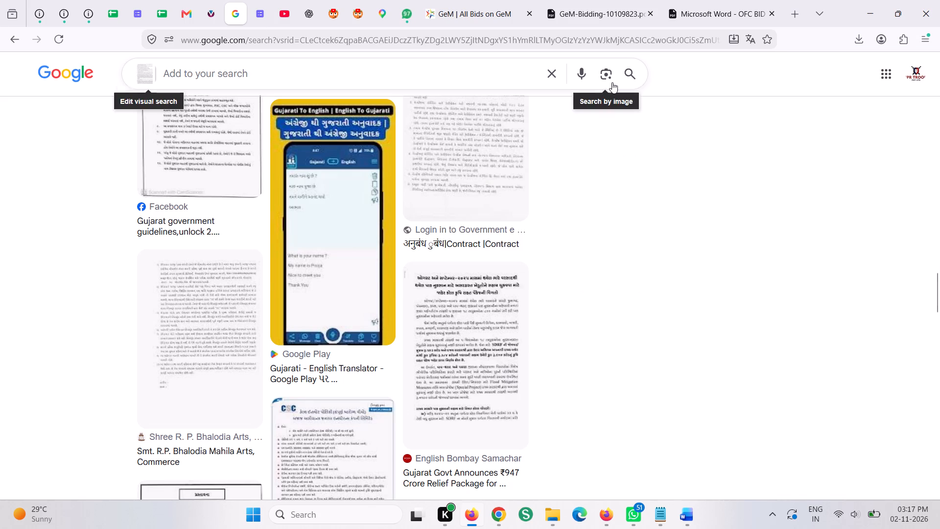
left_click(320, 229)
key("ctrl+v")
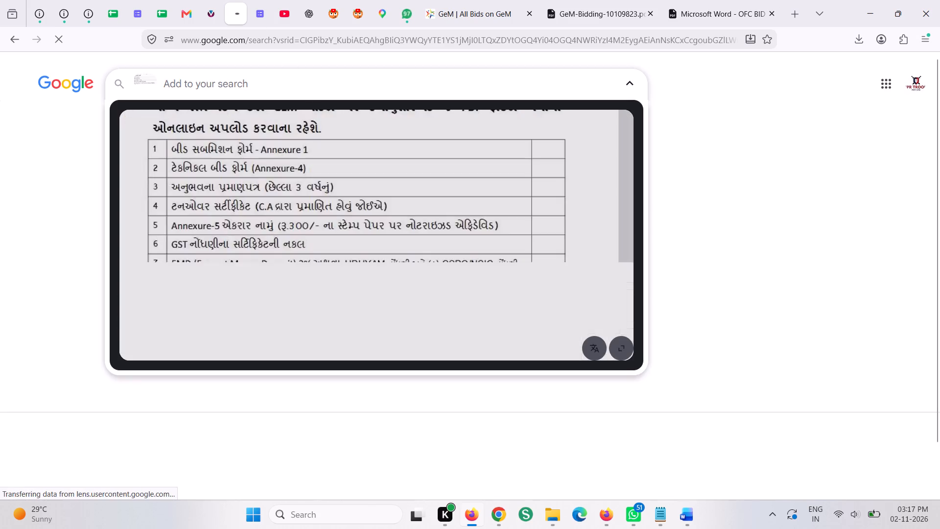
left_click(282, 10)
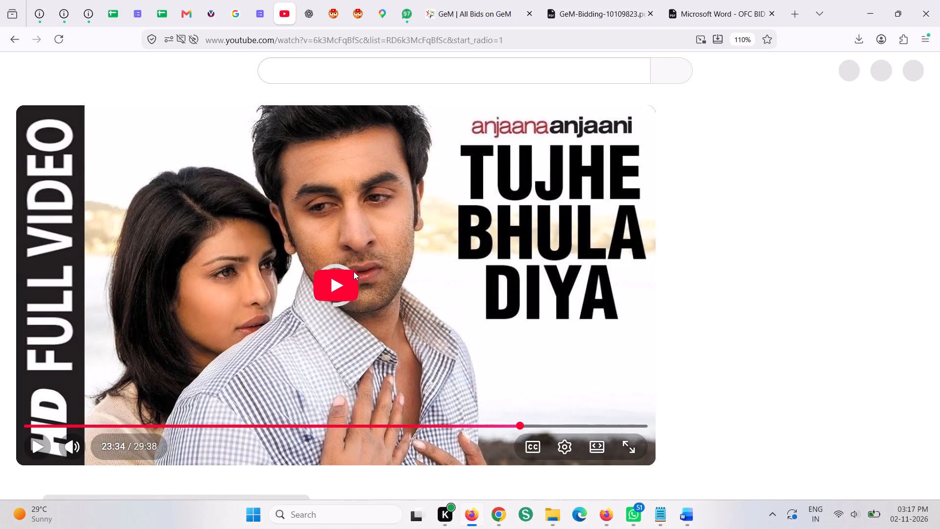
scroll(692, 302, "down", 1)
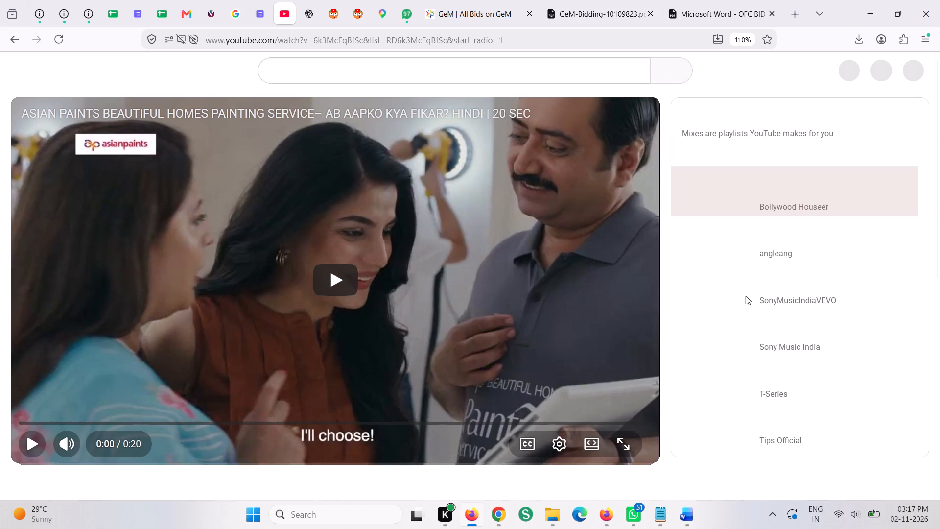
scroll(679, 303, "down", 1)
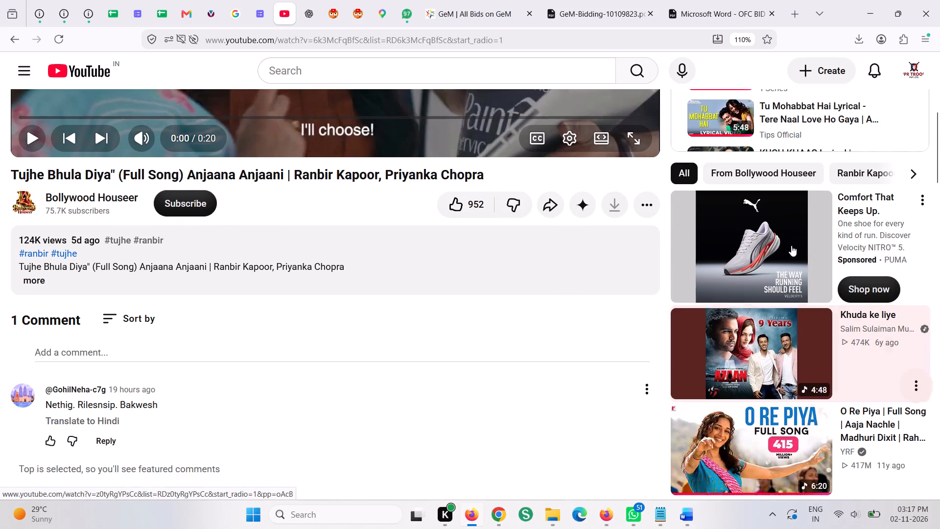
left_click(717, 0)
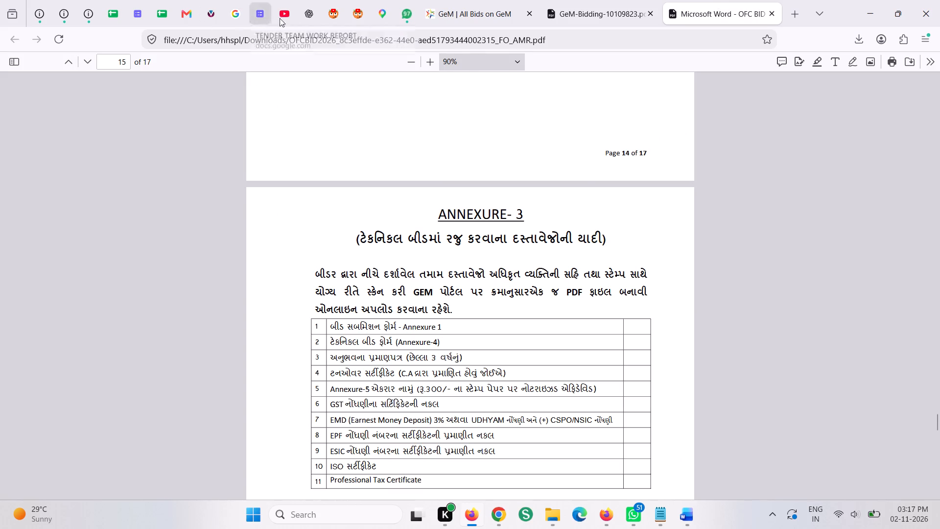
Translate the Annexure-3 list screenshot from Gujarati to English in the Google image search.
left_click(235, 20)
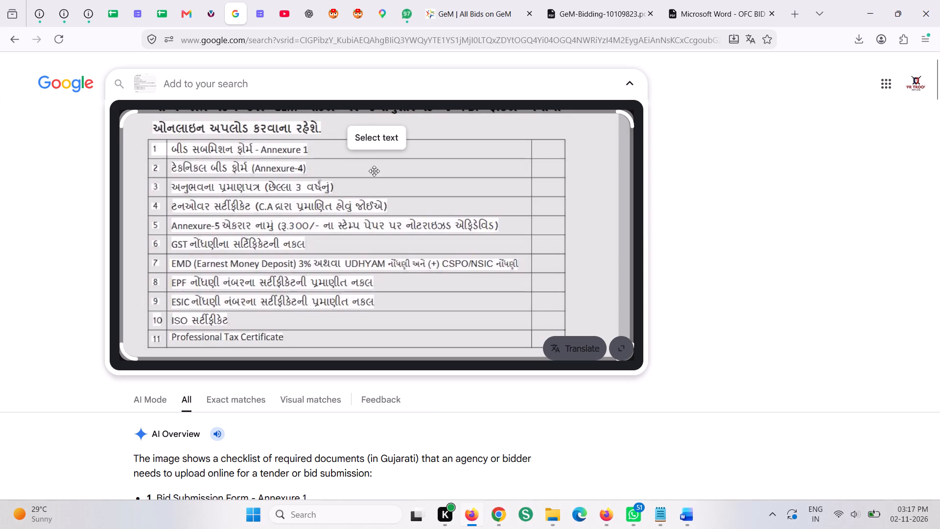
left_click(573, 346)
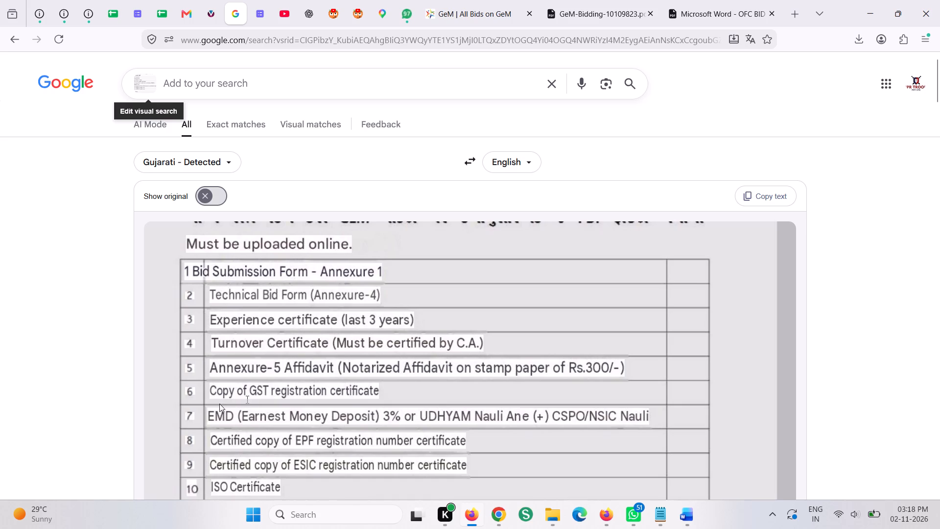
Copy the translated item 6 text, "Copy of GST registration certificate".
left_click_drag(213, 391, 376, 394)
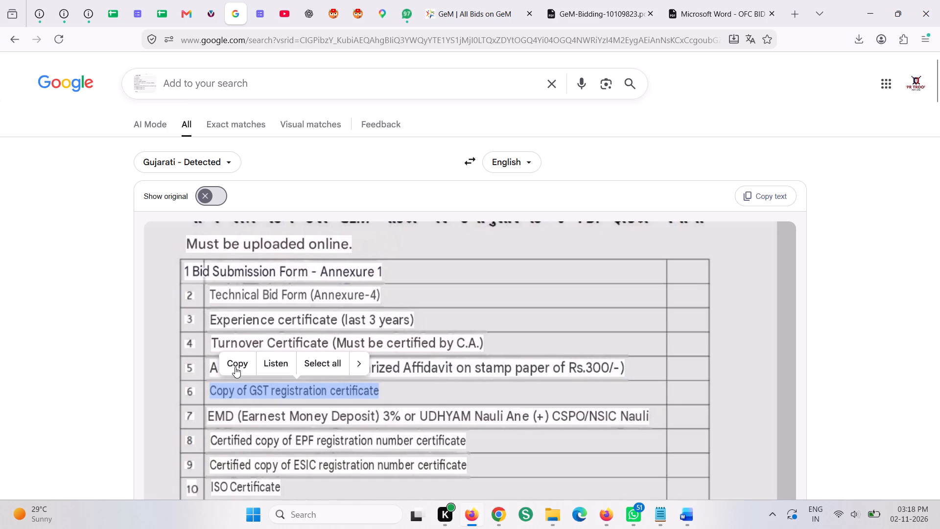
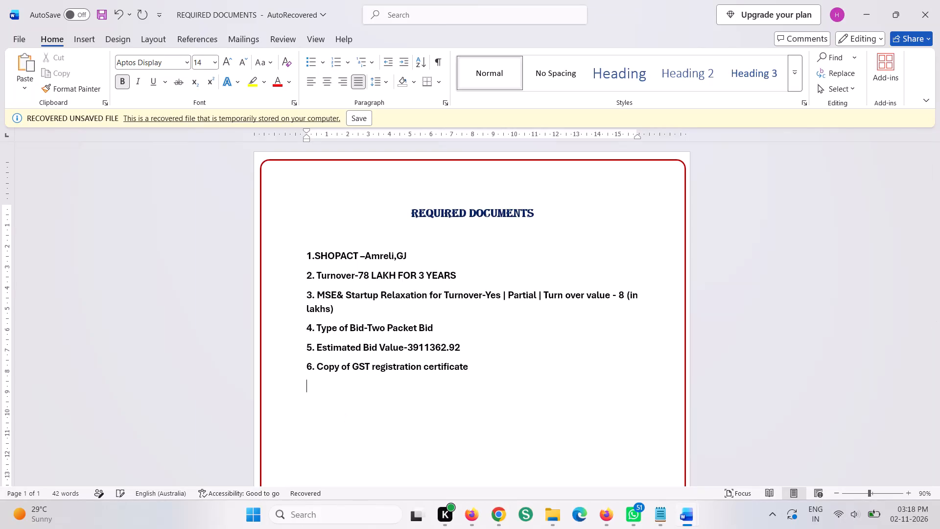
Start item 7 of the required documents list by entering the number "7." below the GST registration certificate item.
type("7.")
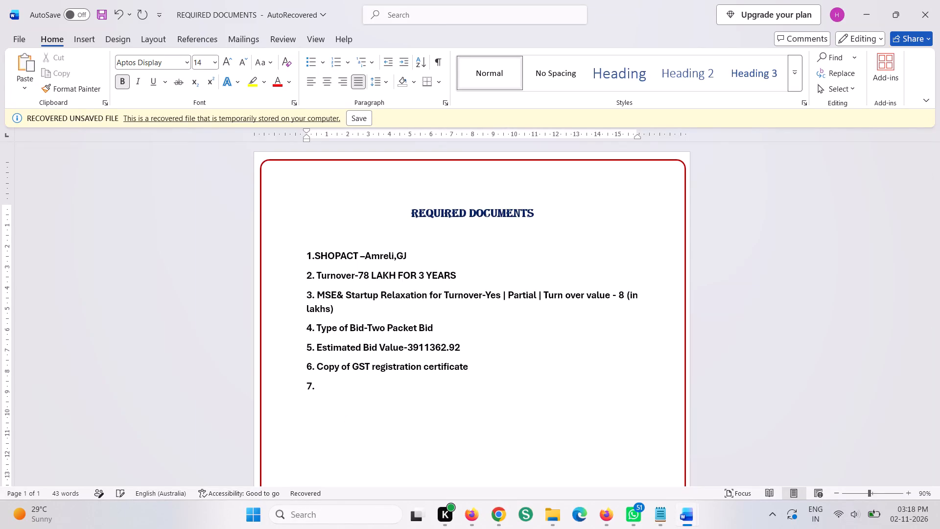
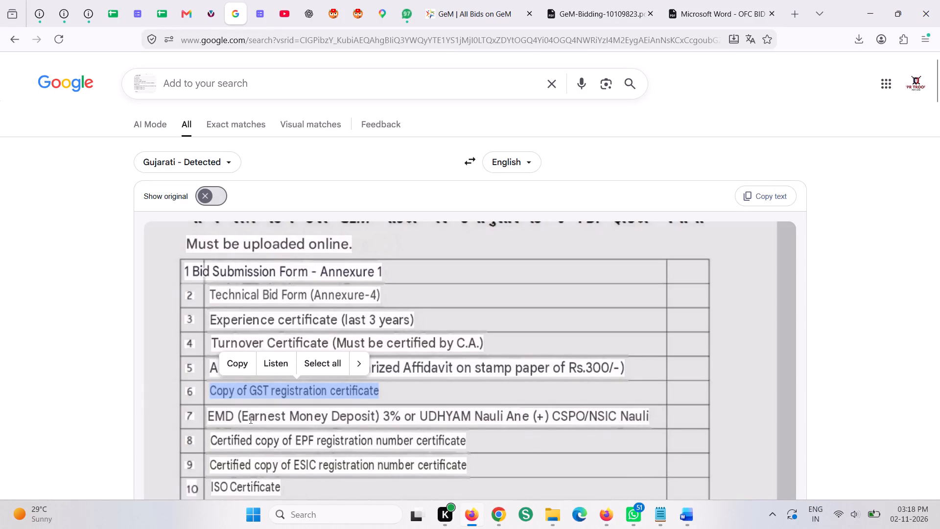
Copy "EMD" from row 7 of the translated ATC document list for item 7 of the Word checklist.
left_click_drag(213, 416, 226, 416)
left_click(150, 381)
key("Tab")
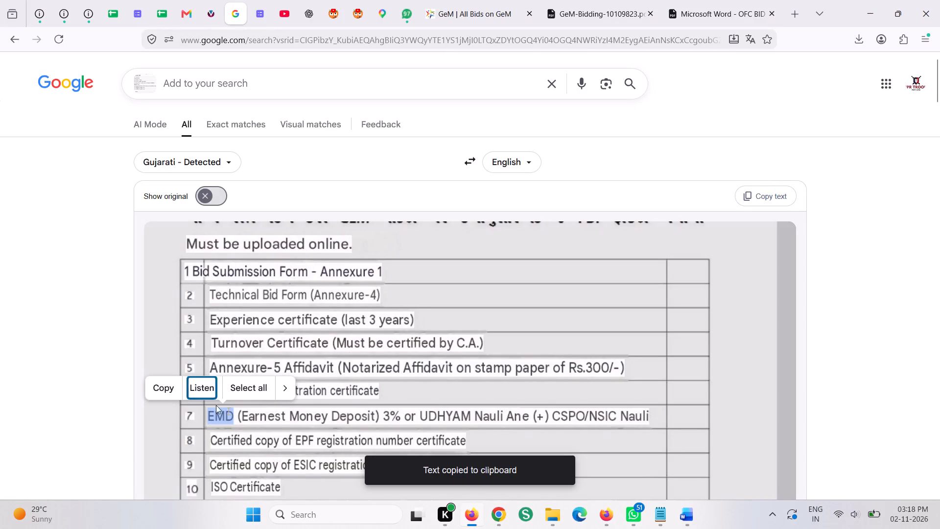
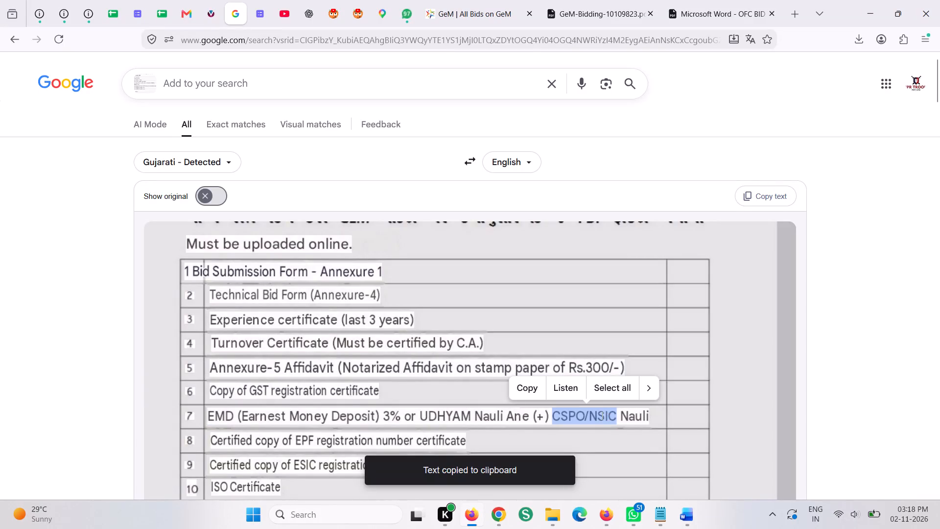
Copy "CSPO/NSIC" from row 7 of the translated document list into item 7 of the Word checklist after "EMD-".
left_click(517, 385)
key("alt+Tab")
key("ctrl+v")
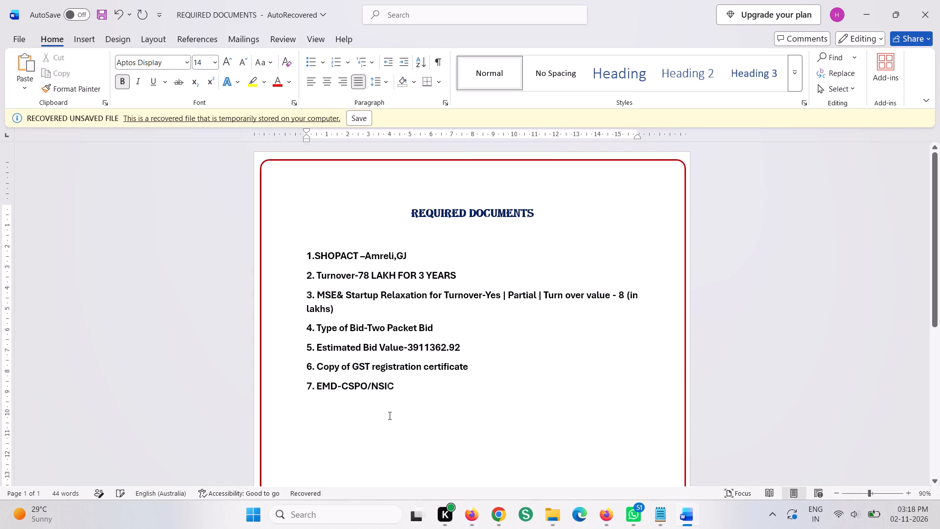
Add checklist item 8 from row 8 of the translated list, extended to read "Certified copy of EPF,ESIC registration number certificate".
key("Return")
type("8.")
key("alt+Tab")
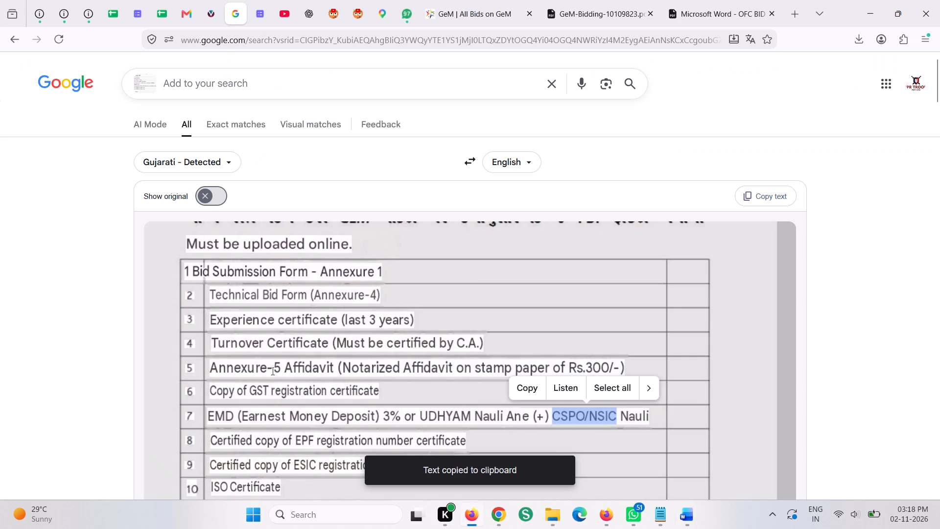
scroll(264, 371, "down", 1)
left_click_drag(221, 160, 296, 166)
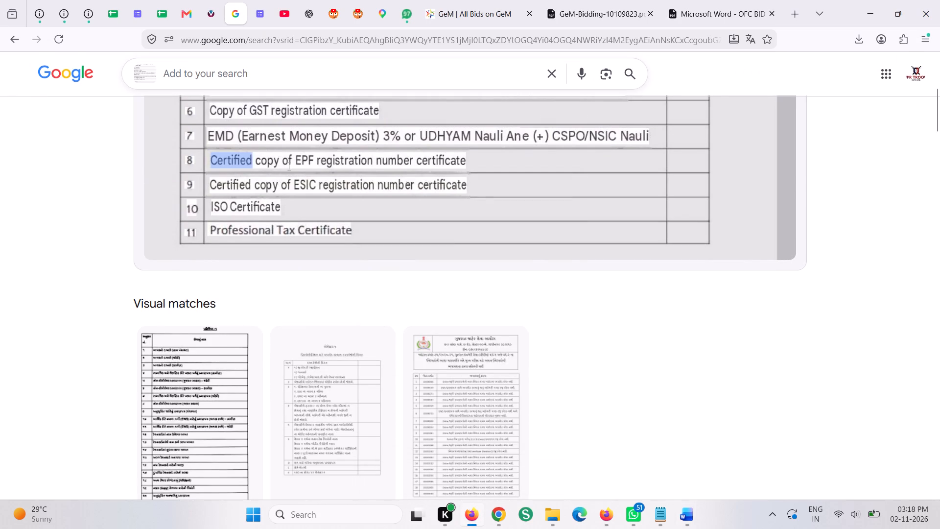
left_click_drag(296, 166, 466, 166)
left_click(286, 132)
key("alt+Tab")
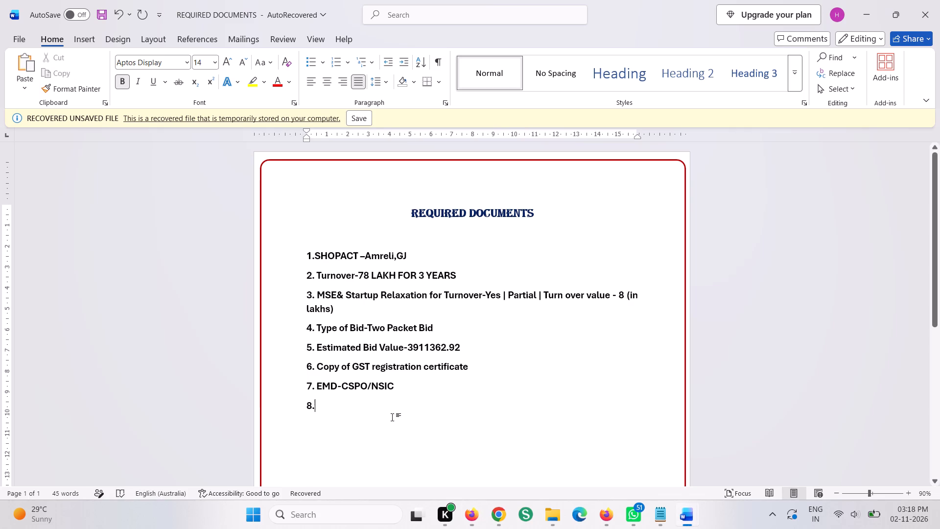
key("ctrl+v")
left_click(405, 404)
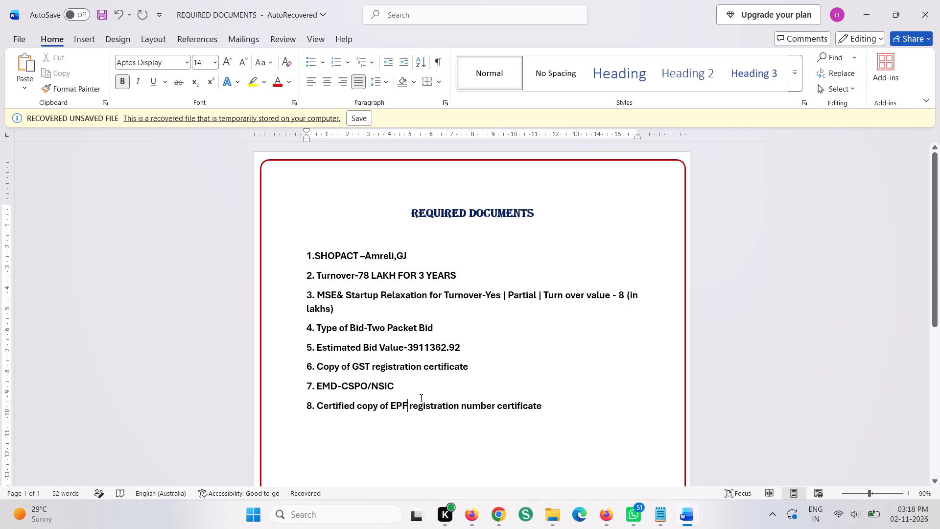
type(",ESIC")
Copy "ISO Certificate" from row 10 of the translated list into the Word checklist as item 9.
key("alt+Tab")
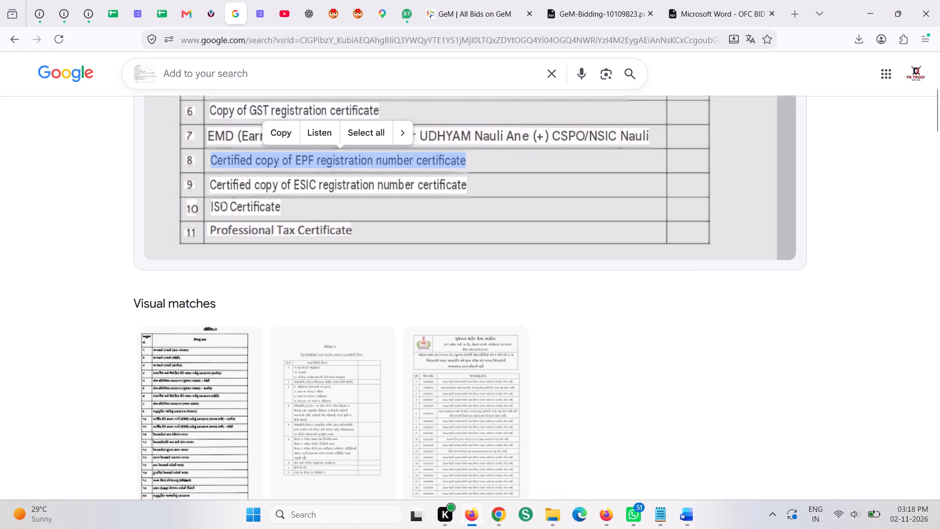
left_click_drag(219, 206, 283, 203)
left_click(193, 177)
key("alt+Tab")
key("ctrl+v")
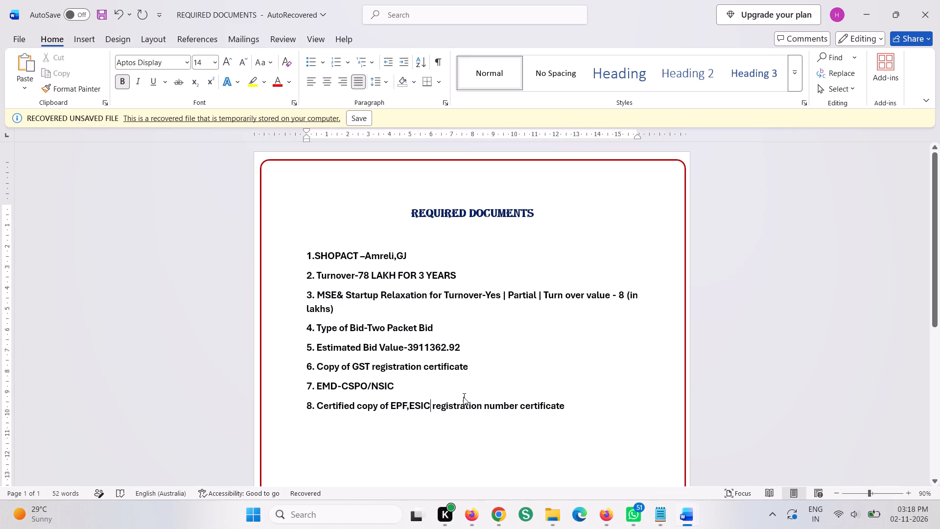
key("ctrl+z")
key("End")
key("Return")
type("9.")
key("ctrl+v")
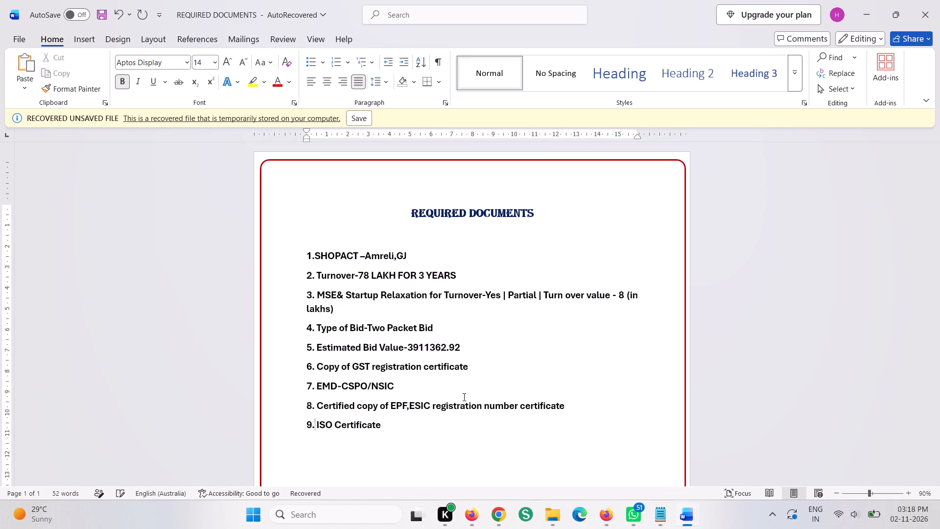
Copy "Professional Tax Certificate" from row 11 of the translated list into the Word checklist as item 10.
key("Return")
type("10.")
key("alt+Tab")
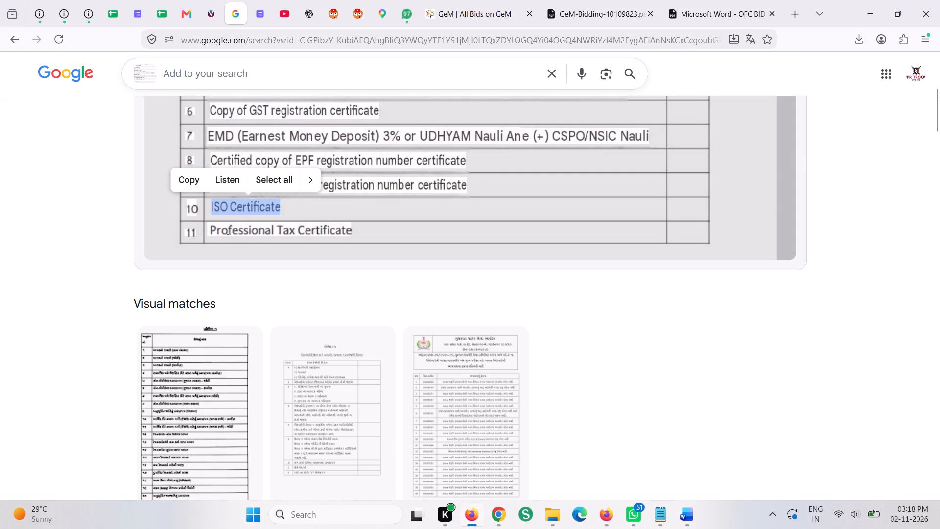
left_click_drag(224, 230, 357, 237)
left_click(231, 200)
key("alt+Tab")
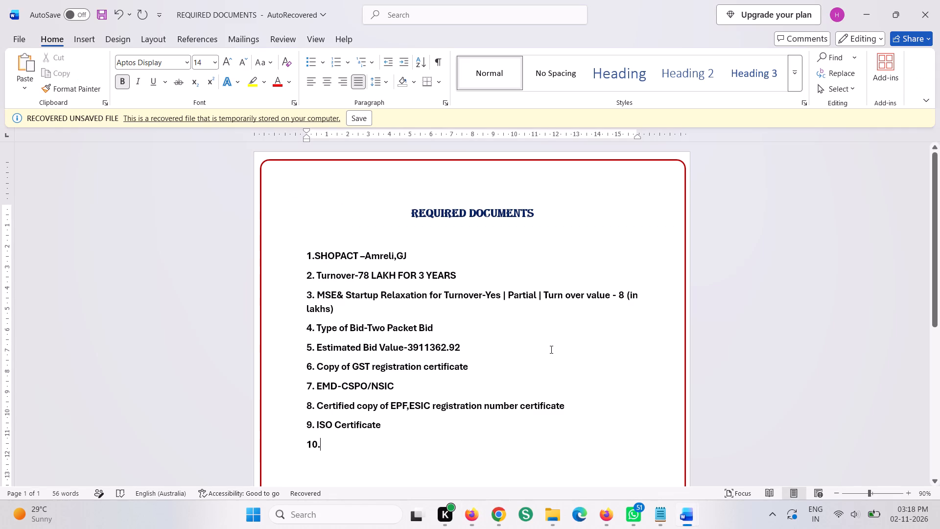
key("ctrl+v")
Start item 11 in the checklist and copy the "ANNEXURE- 3" heading from page 15 of the downloaded ATC PDF.
key("Return")
type("11.")
key("alt+Tab")
left_click(712, 0)
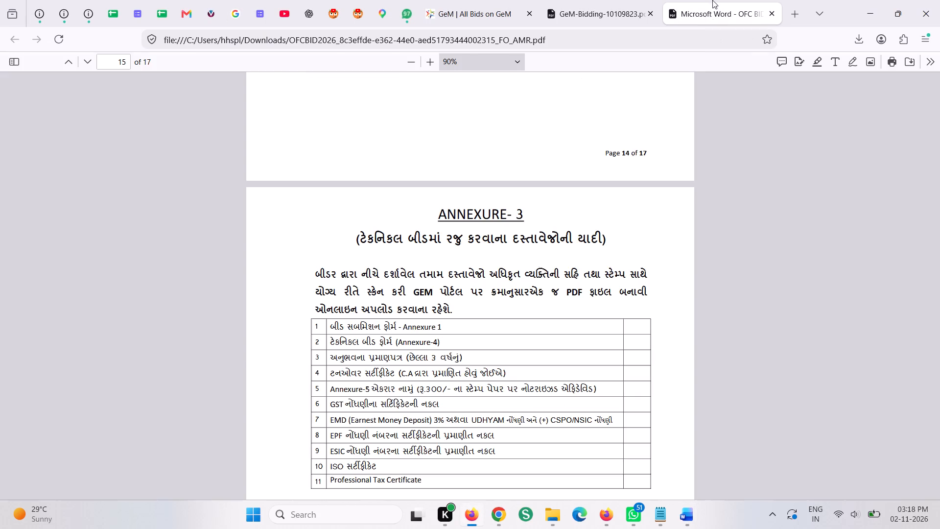
scroll(601, 223, "down", 1)
scroll(423, 239, "up", 1)
left_click(450, 214)
left_click_drag(450, 214, 454, 214)
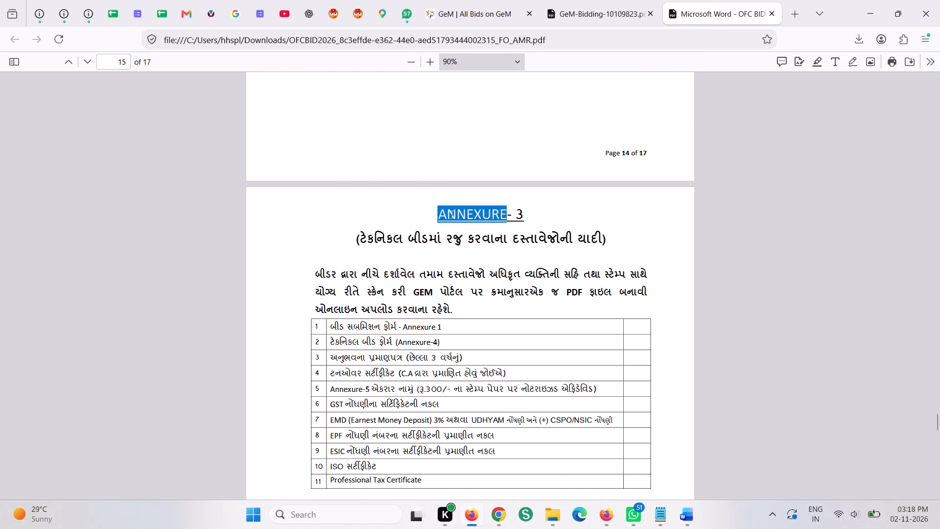
left_click_drag(454, 214, 533, 209)
key("ctrl+c")
key("ctrl+c")
Open the Scope of work & Job Description PDF linked in the bid document and check it against the downloaded ATC PDF.
left_click(634, 0)
scroll(627, 232, "up", 13)
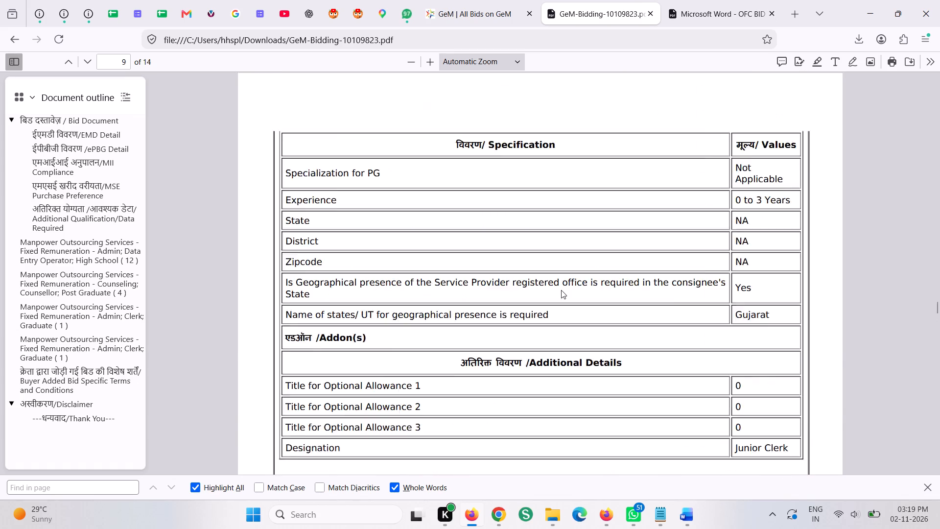
scroll(561, 290, "up", 19)
scroll(558, 292, "down", 8)
scroll(513, 278, "down", 1)
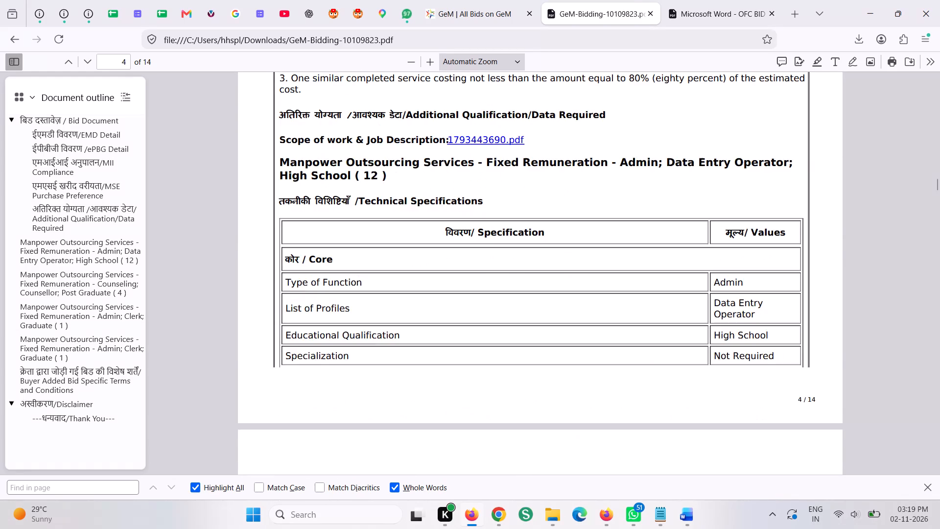
scroll(522, 278, "down", 1)
scroll(535, 278, "up", 4)
scroll(500, 289, "down", 1)
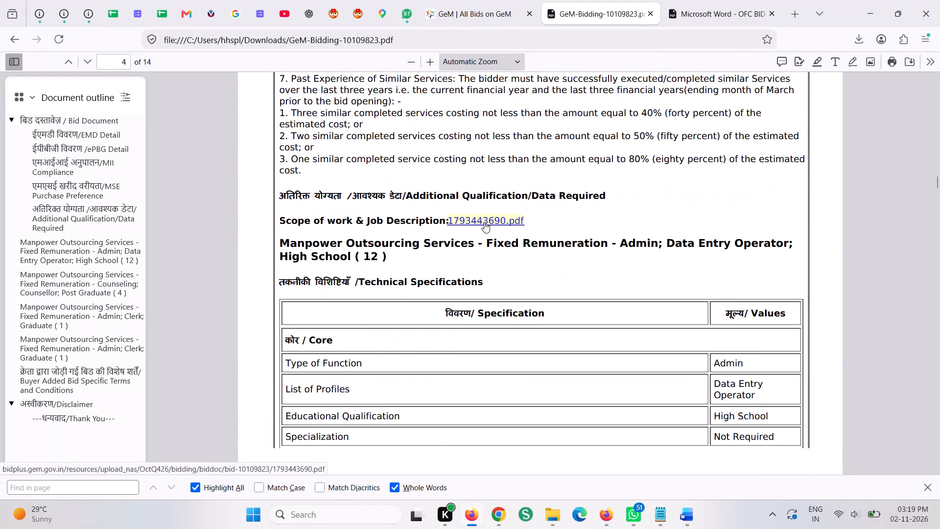
left_click(484, 222)
scroll(422, 259, "up", 15)
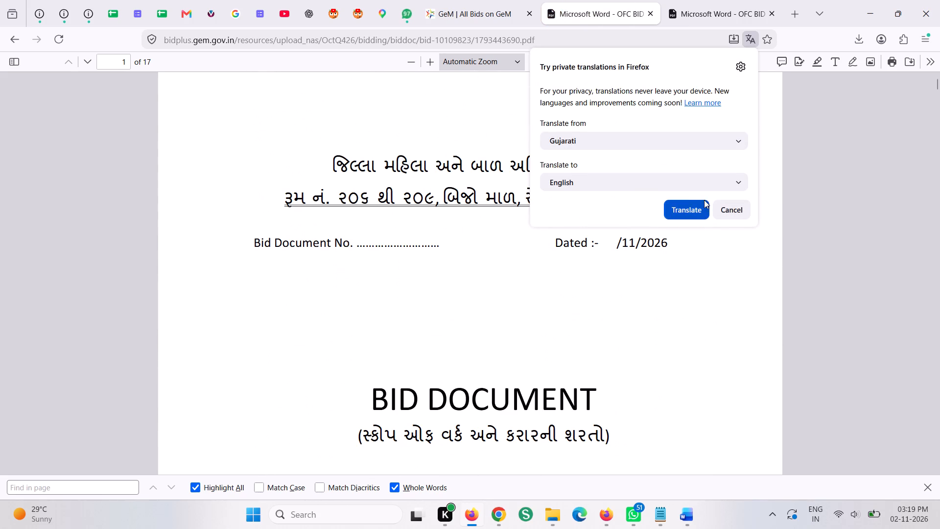
left_click(734, 206)
scroll(670, 250, "down", 7)
left_click(733, 0)
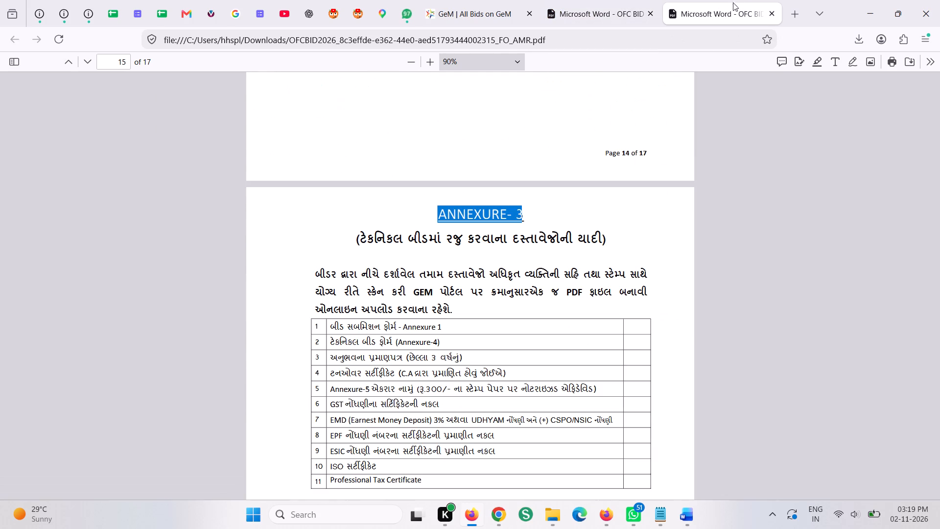
scroll(491, 279, "down", 1)
scroll(493, 279, "up", 1)
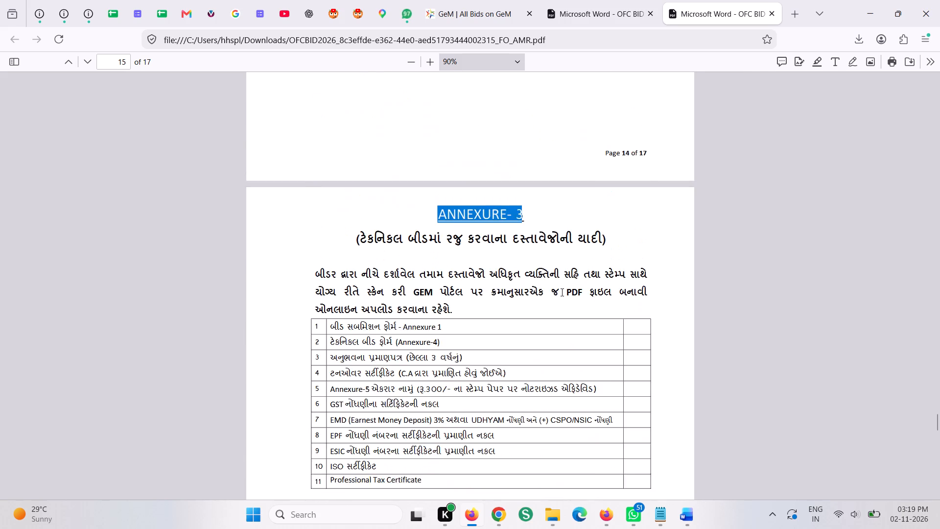
Write "SCOPE OF WORK-PG.NO-15 (ANNEXURE- 3) FILL" as item 11 of the Word checklist, using the copied heading.
key("alt+Tab")
type("SCOPE OF WORK-PG.NO-15")
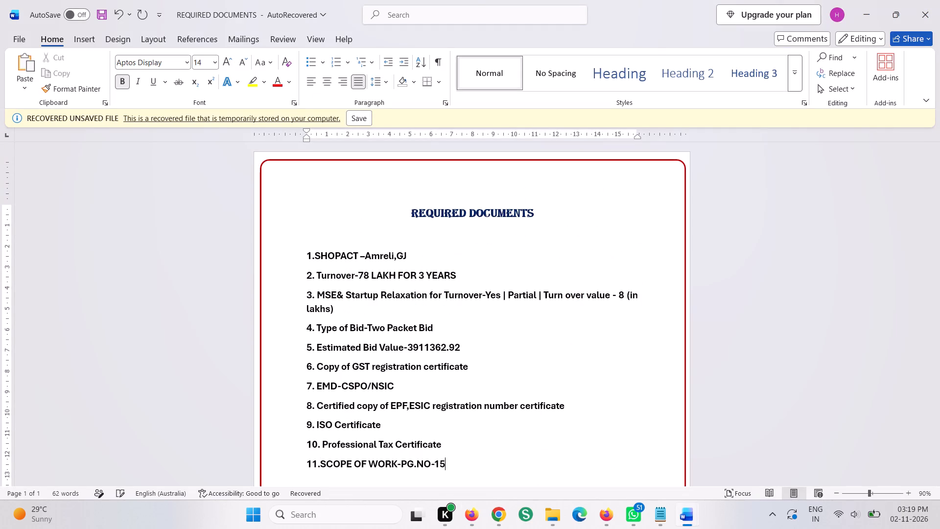
key("space")
key("shift+parenleft")
key("ctrl+shift+v")
type(") FILL")
Compare the Annexure 3 document list in the ATC PDF with its English translation.
key("alt+Tab")
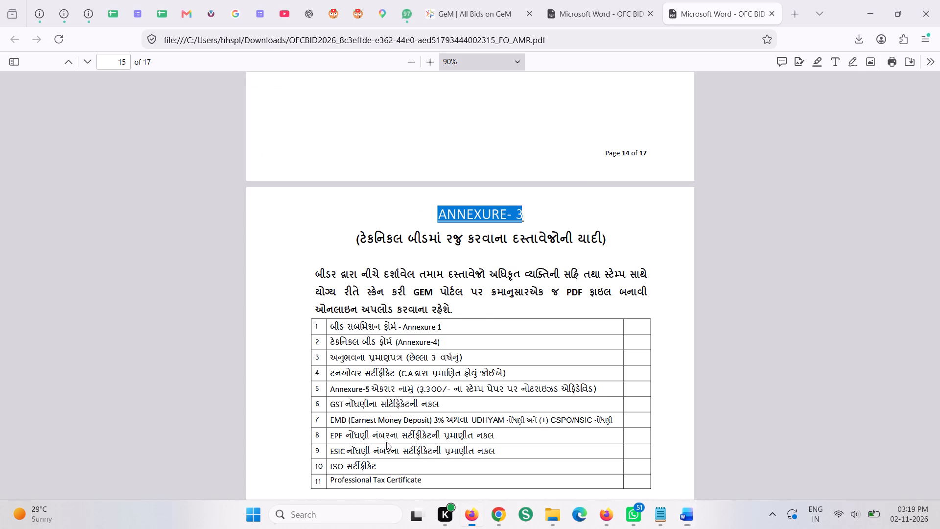
scroll(405, 351, "down", 1)
scroll(415, 306, "up", 1)
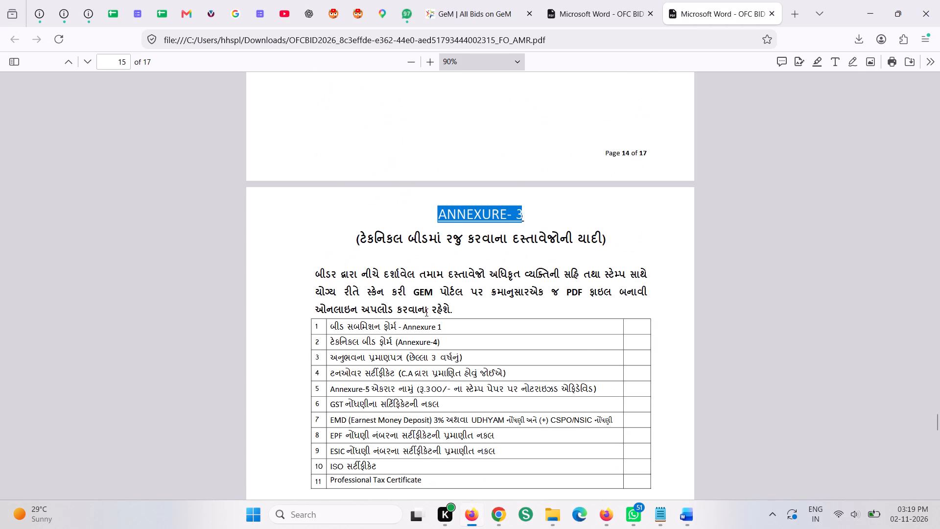
left_click(232, 15)
scroll(467, 182, "up", 2)
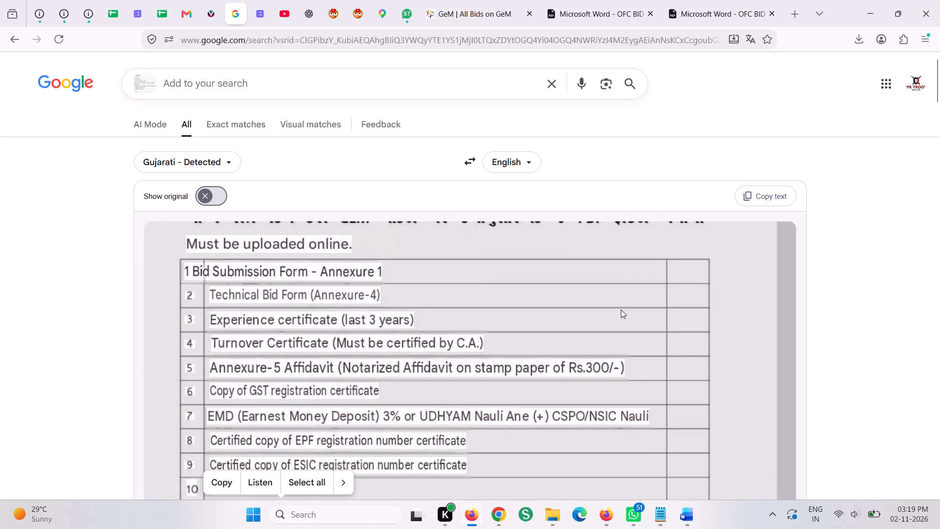
scroll(540, 237, "up", 1)
left_click(702, 0)
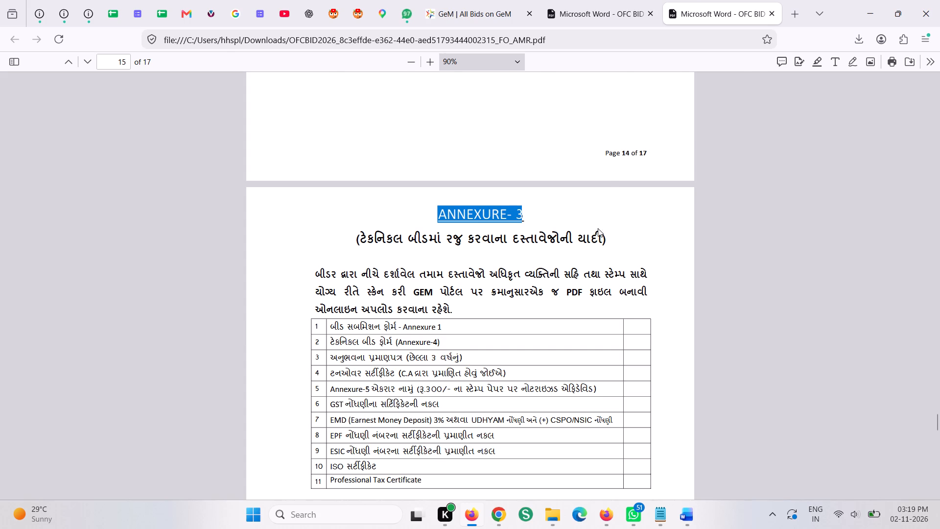
Delete the page number, annexure reference and "FILL" after "PG.NO-" in item 11 of the Word checklist.
key("alt+Tab")
scroll(432, 454, "down", 1)
left_click_drag(543, 349, 531, 348)
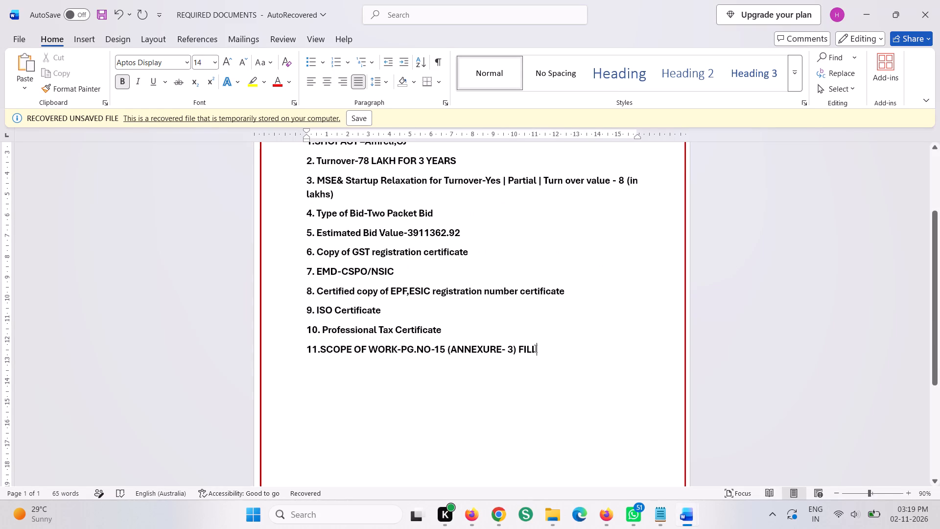
left_click_drag(531, 348, 439, 348)
key("BackSpace")
Copy the "ANNEXURE- 4" heading of the technical bid form on page 16 of the ATC PDF.
key("alt+Tab")
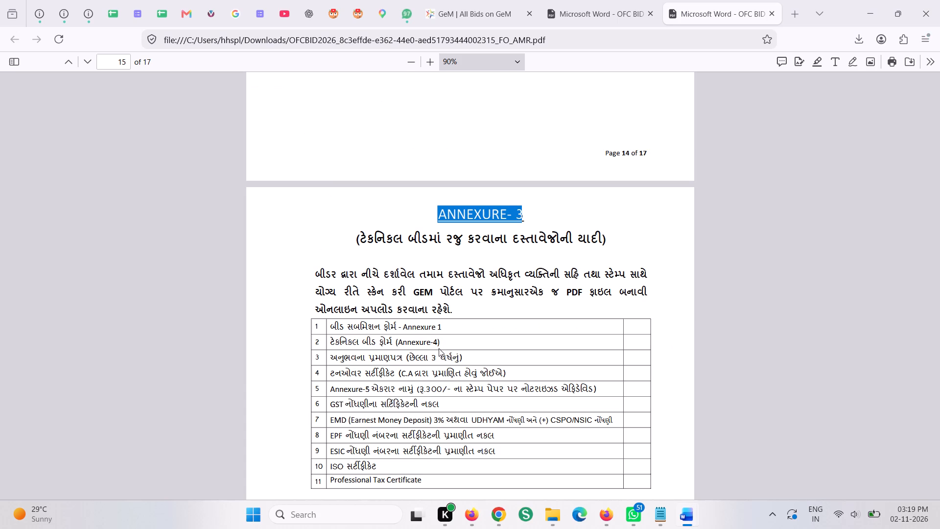
scroll(447, 312, "down", 3)
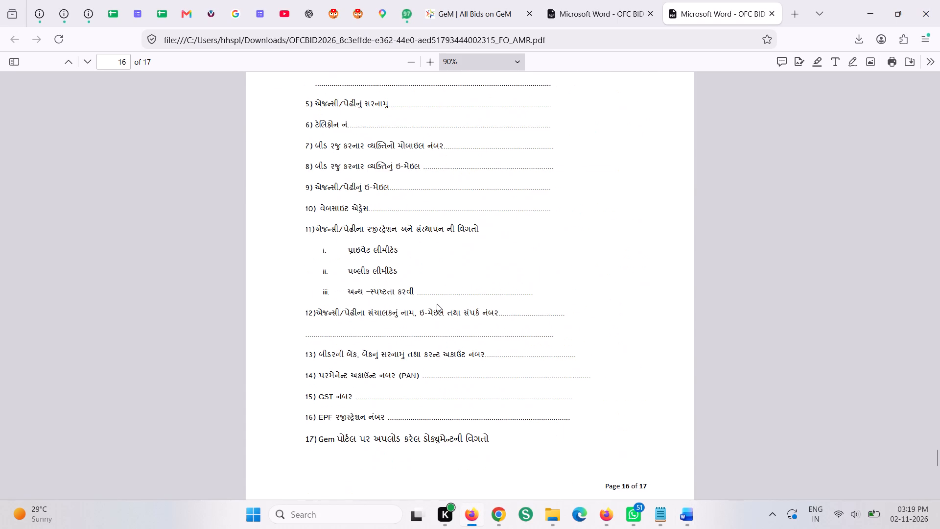
scroll(437, 304, "up", 1)
left_click(456, 238)
left_click_drag(456, 238, 528, 238)
key("ctrl+c")
key("ctrl+c")
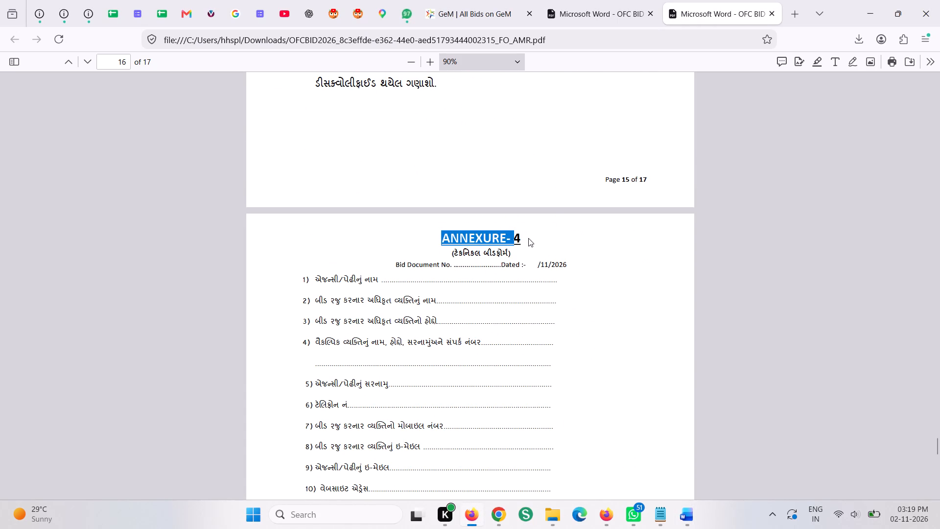
scroll(455, 265, "down", 1)
Complete item 11 of the Word checklist with "16 (ANNEXURE- 4) FILL" after "PG.NO-", using the copied heading.
key("alt+Tab")
type("16")
key("space")
key("shift+parenleft")
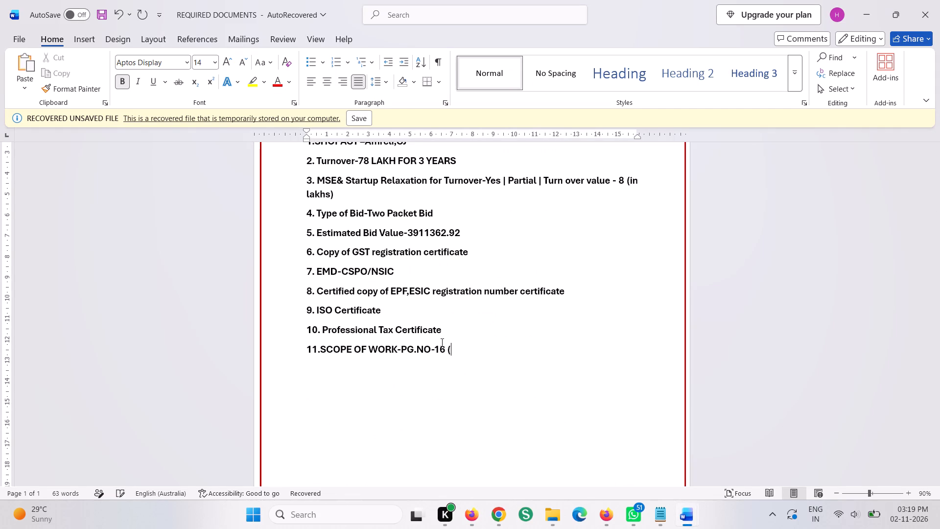
key("ctrl+shift+v")
type(") FILL")
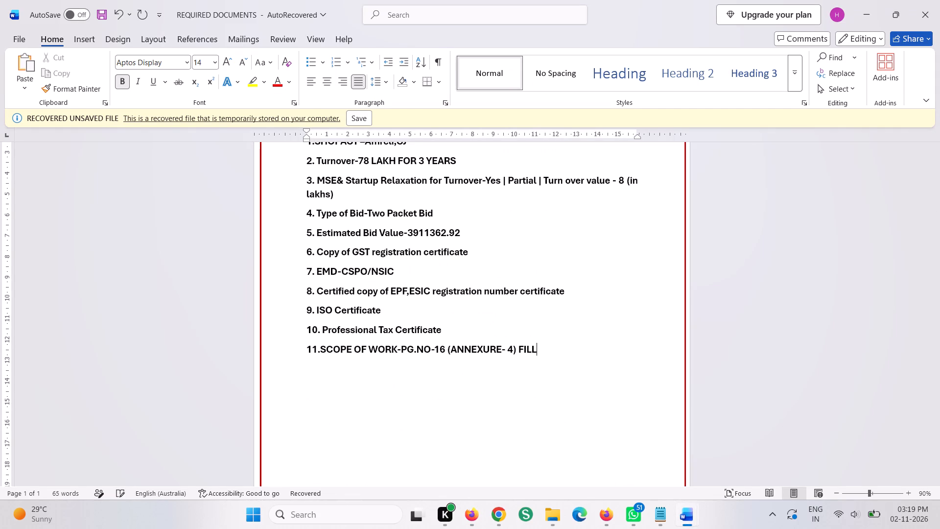
key("alt+Tab")
scroll(446, 331, "down", 2)
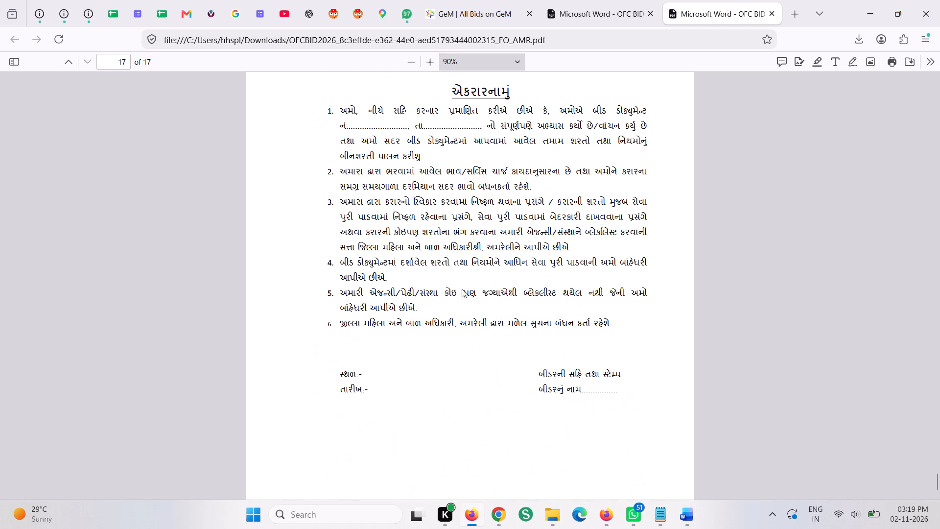
scroll(790, 161, "up", 1)
scroll(541, 303, "up", 1)
scroll(520, 310, "down", 6)
scroll(520, 310, "up", 1)
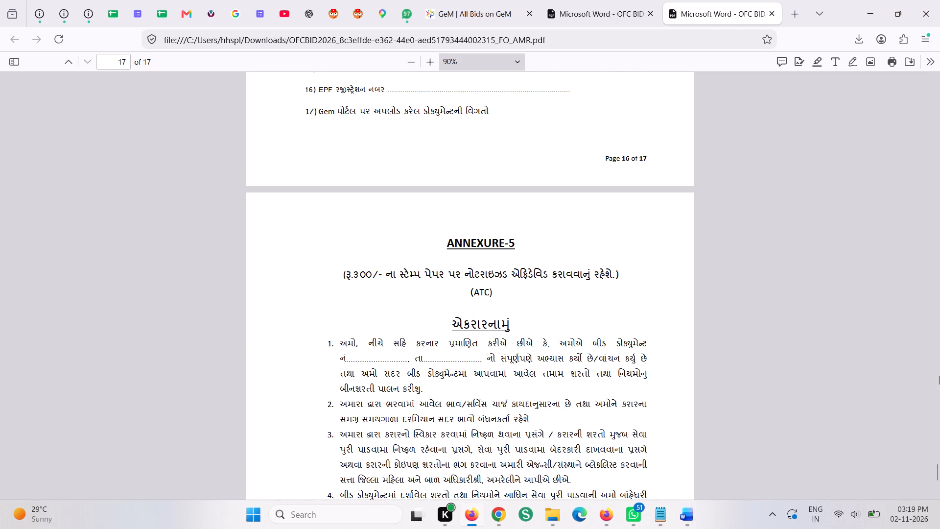
left_click_drag(938, 470, 937, 476)
key("ctrl+shift+s")
left_click_drag(273, 80, 702, 208)
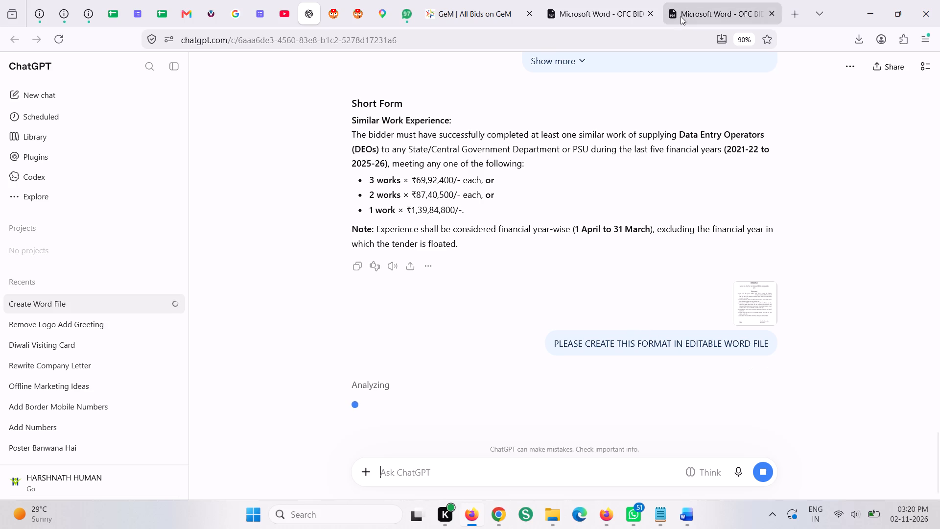
Close both 17-page ATC PDFs, the downloaded copy and the bidplus.gem.gov.in one, leaving the GeM bid listing open.
left_click(712, 0)
scroll(489, 243, "down", 2)
left_click(669, 0)
left_click(774, 8)
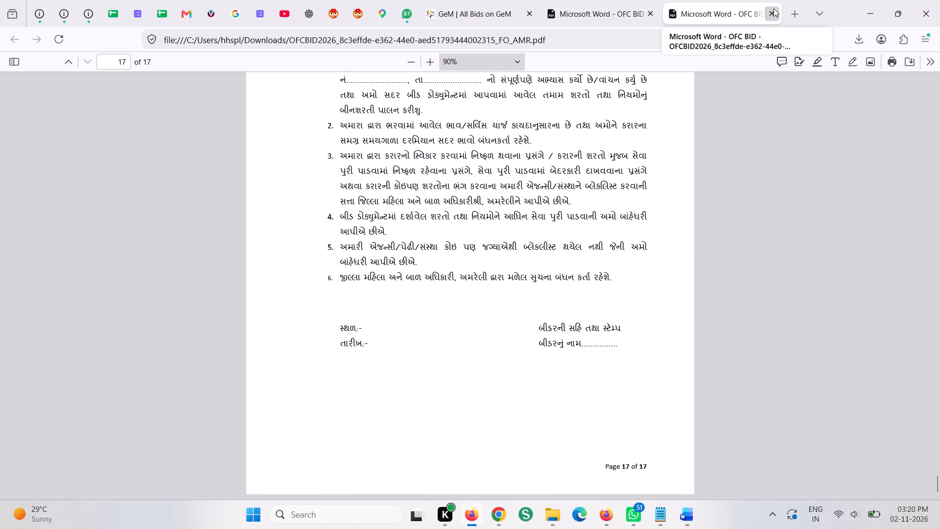
left_click(619, 0)
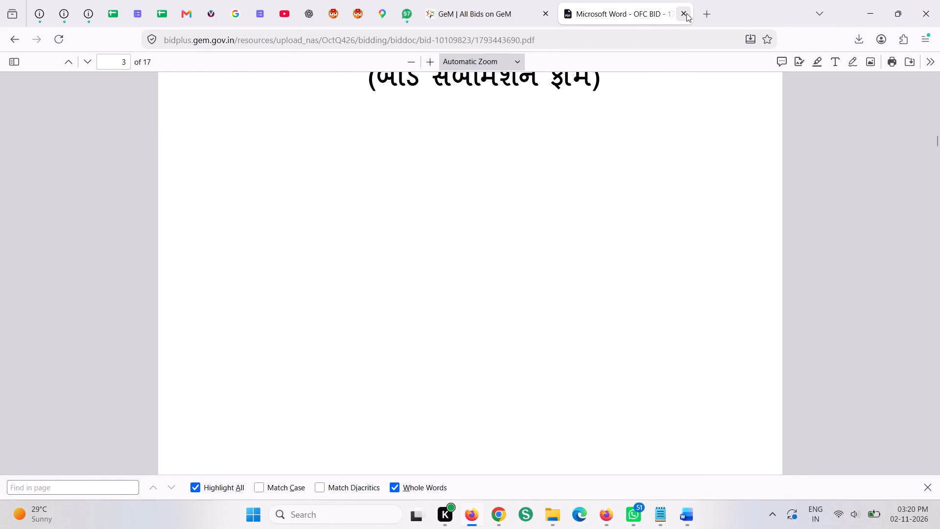
left_click(686, 13)
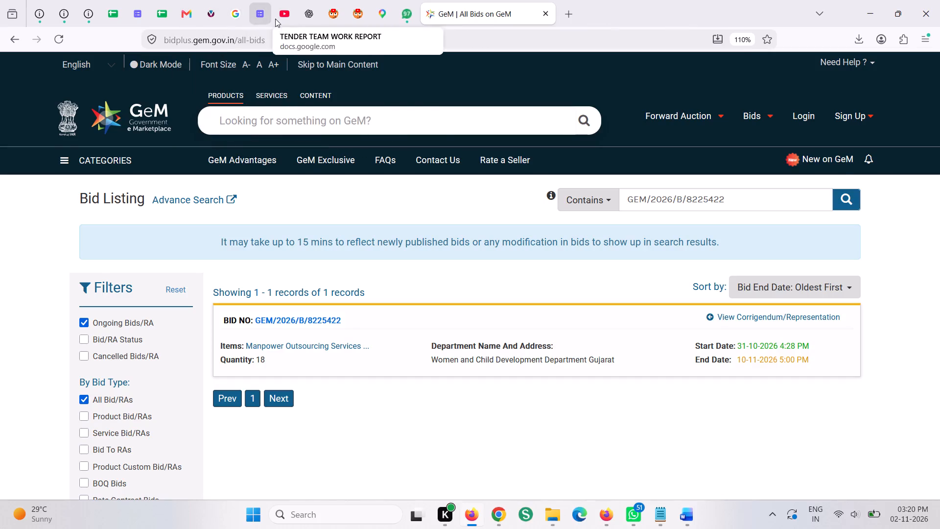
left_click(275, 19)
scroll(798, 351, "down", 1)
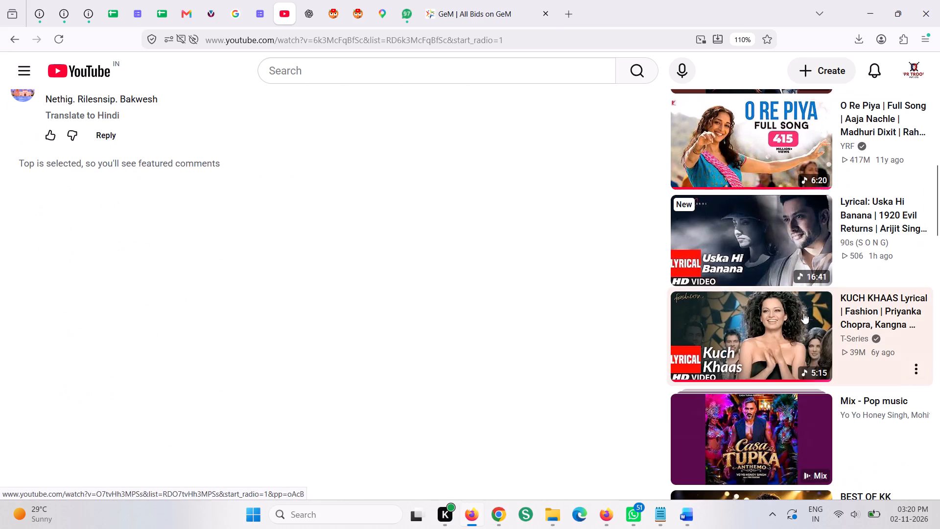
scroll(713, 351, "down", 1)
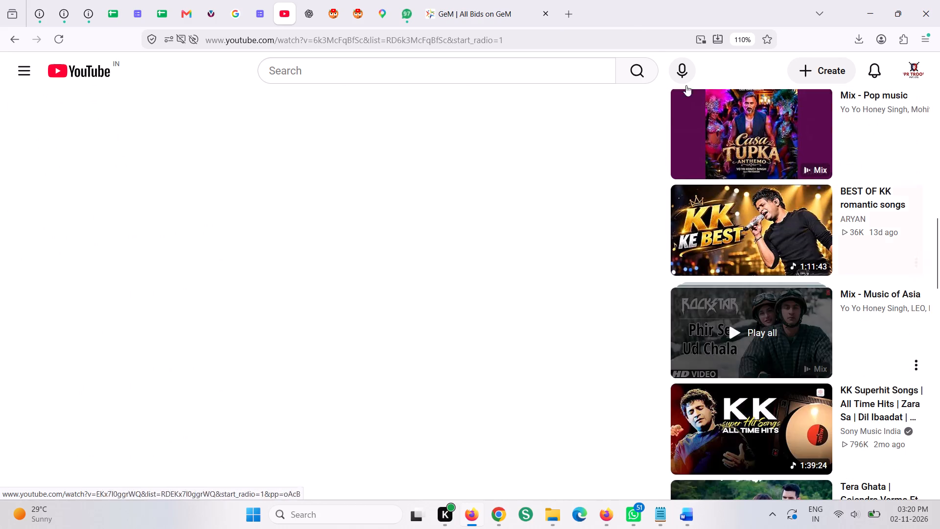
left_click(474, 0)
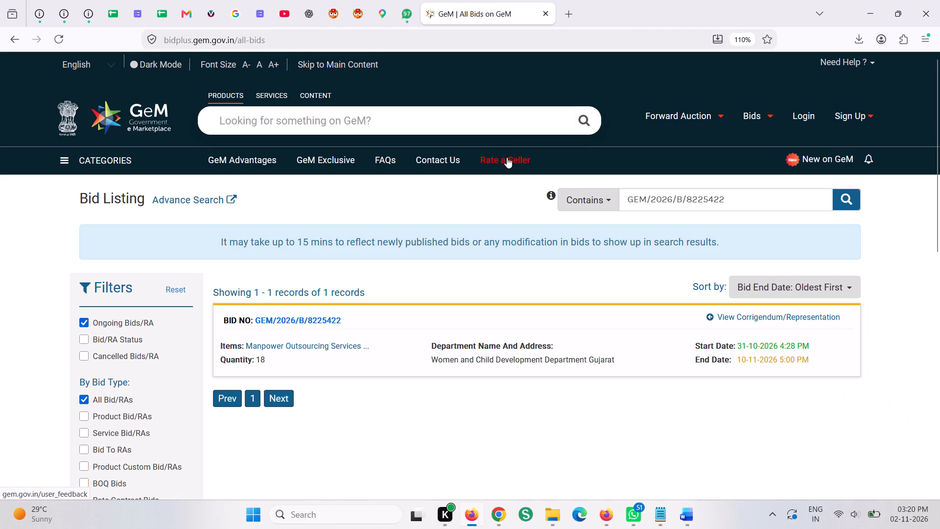